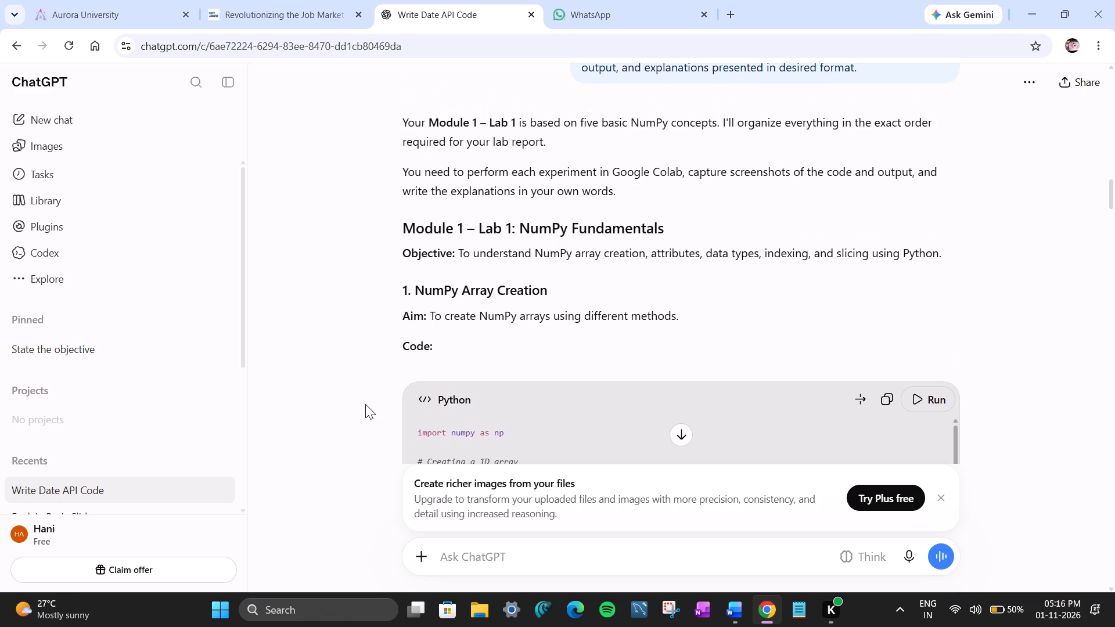
# Reread the lab answer from the NumPy Array Creation section to the report checklist, then go back over the slicing examples and code.
pyautogui.scroll(-3, 365, 404)
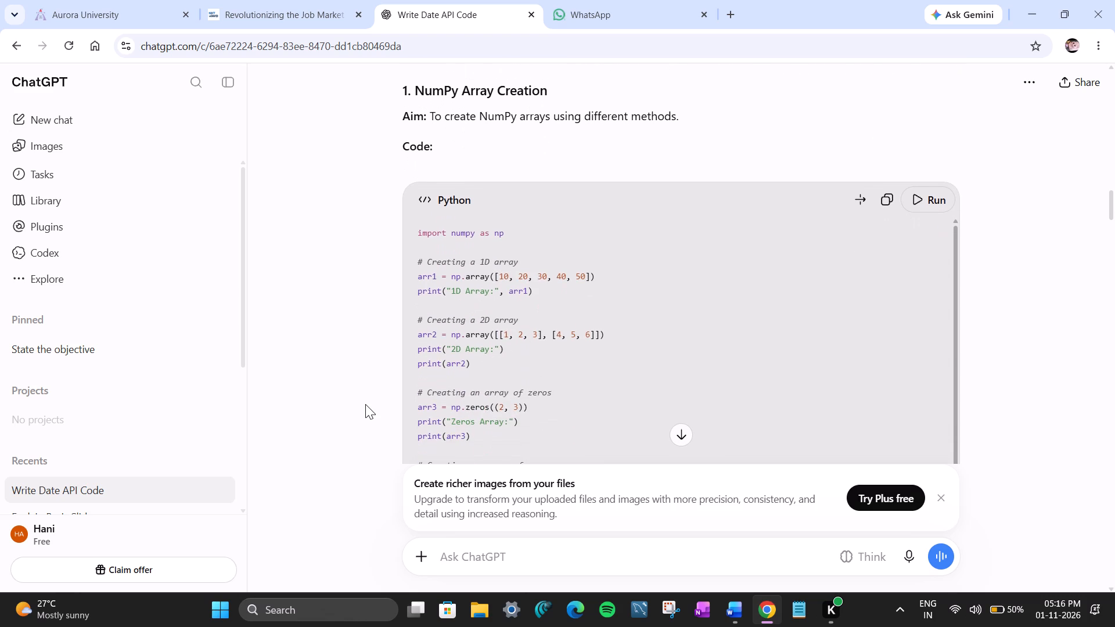
pyautogui.scroll(-6, 365, 404)
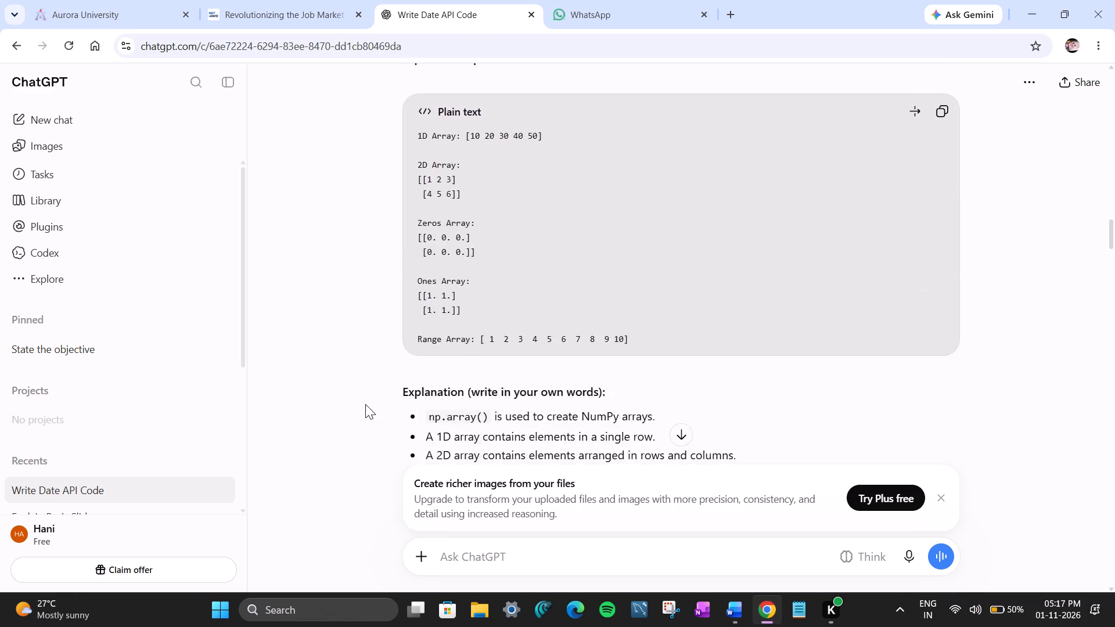
pyautogui.scroll(-16, 365, 404)
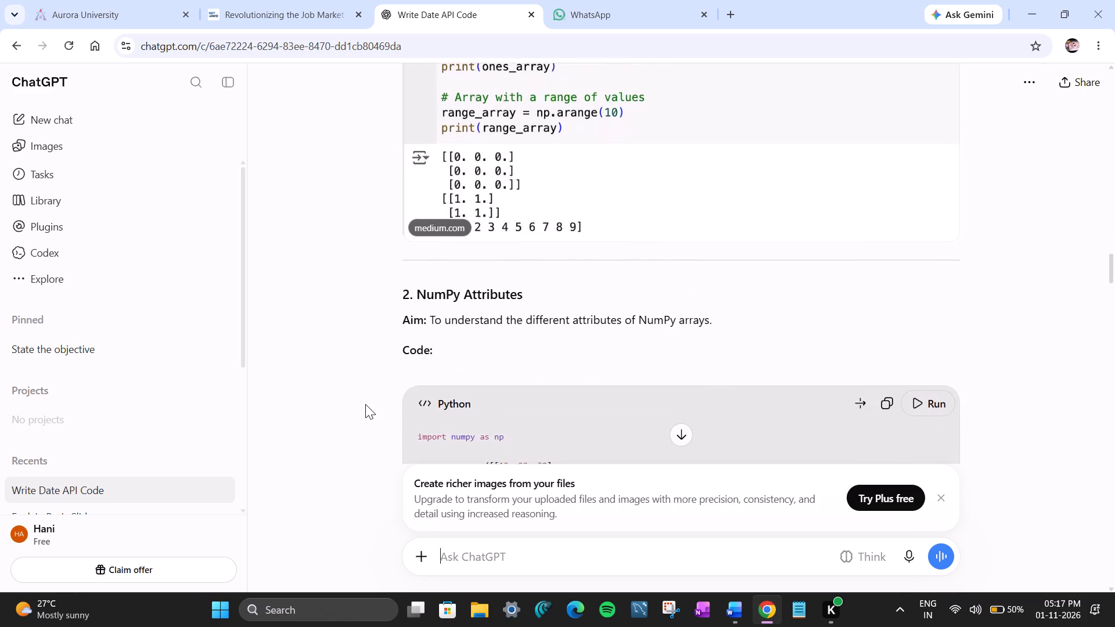
pyautogui.scroll(-20, 365, 404)
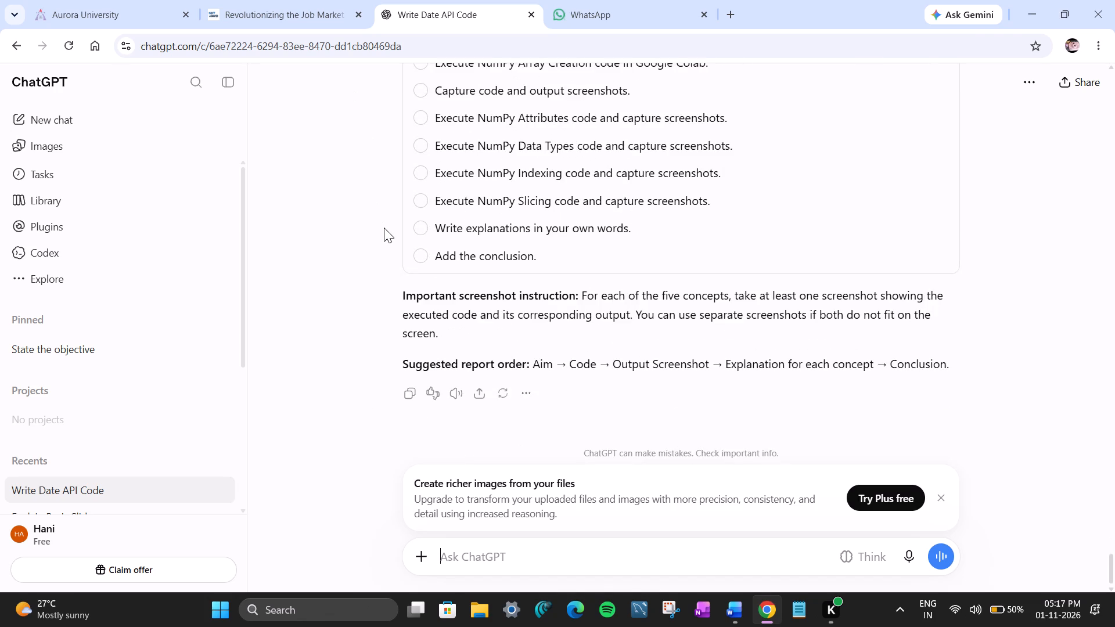
pyautogui.scroll(10, 384, 228)
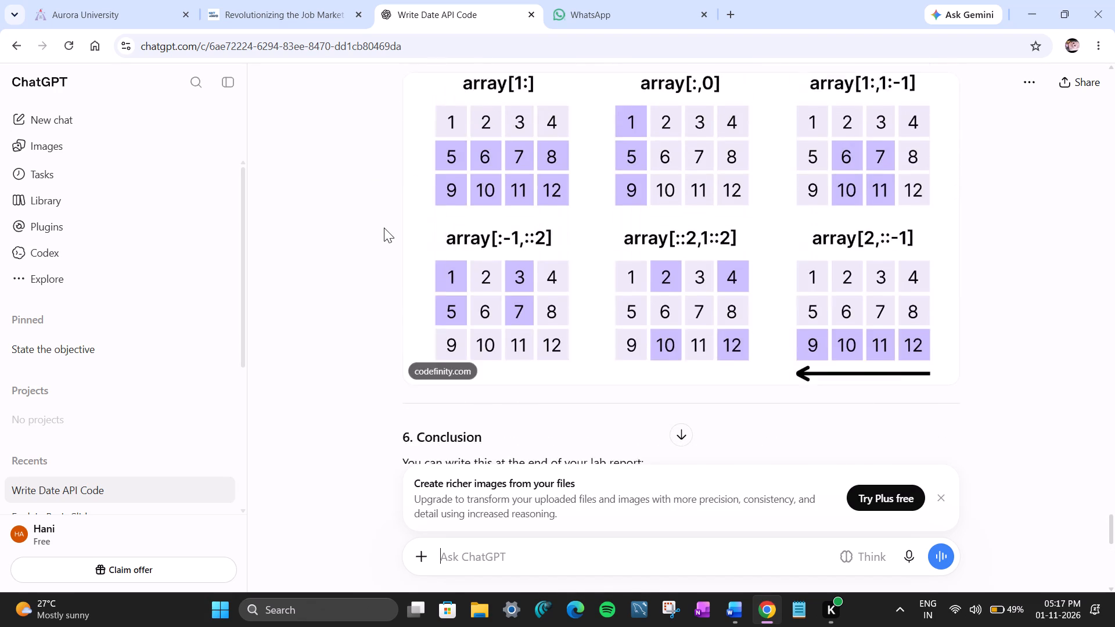
pyautogui.scroll(10, 384, 228)
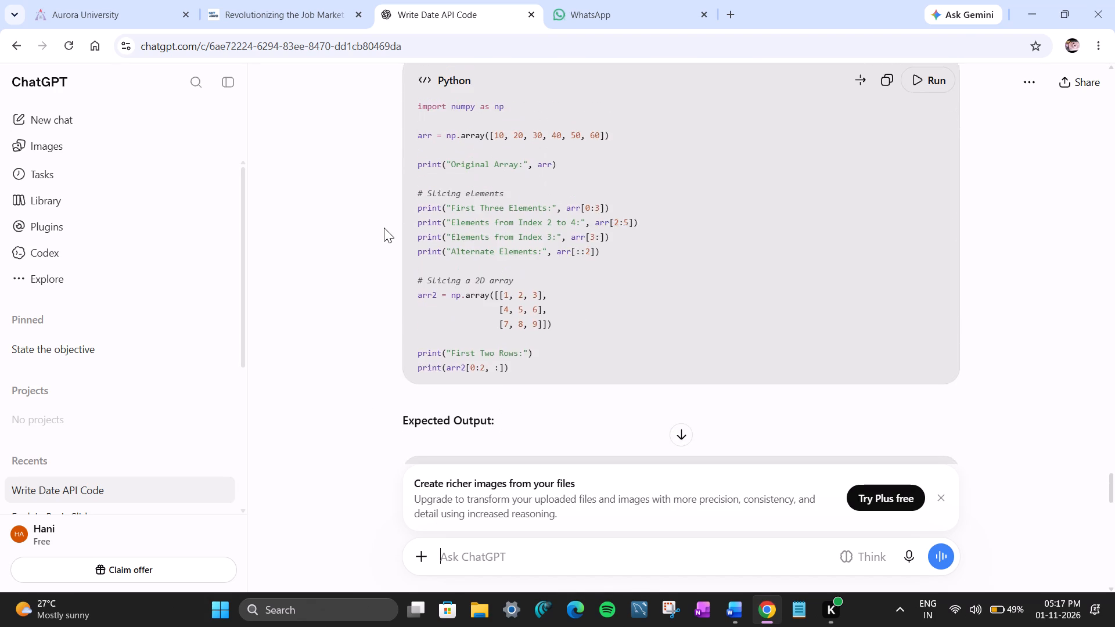
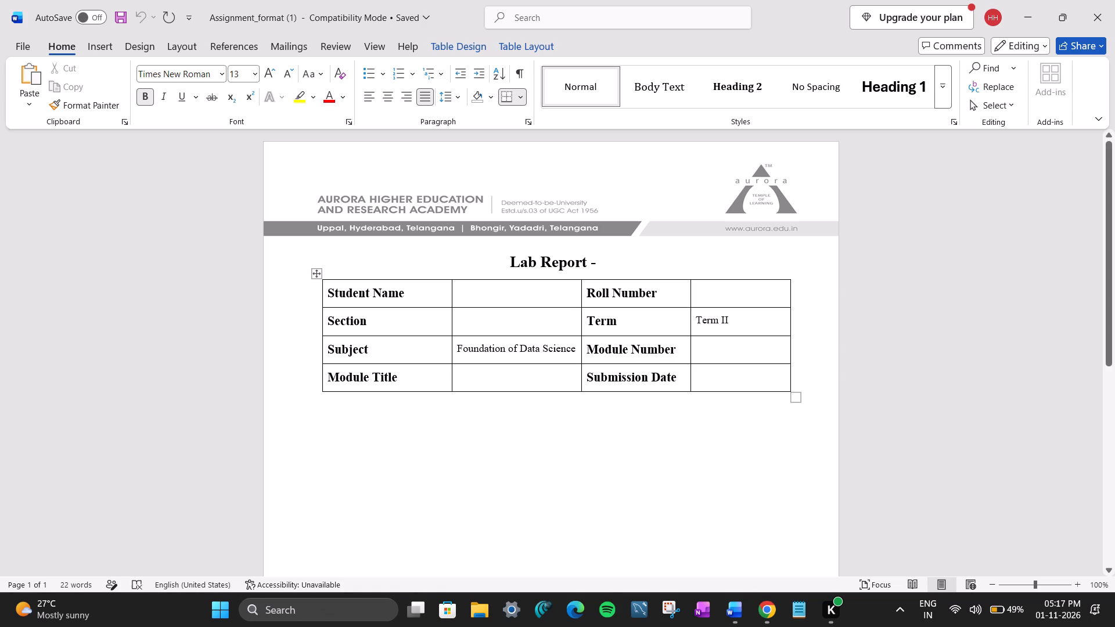
# Fill in the student's name in capitals and the roll number in the Lab Report details table.
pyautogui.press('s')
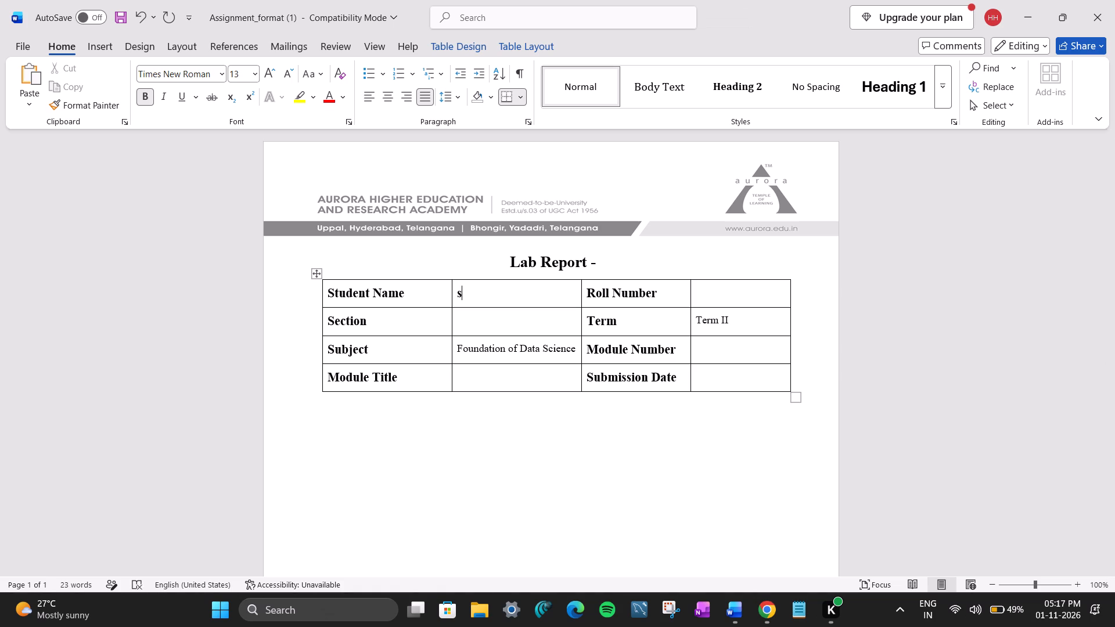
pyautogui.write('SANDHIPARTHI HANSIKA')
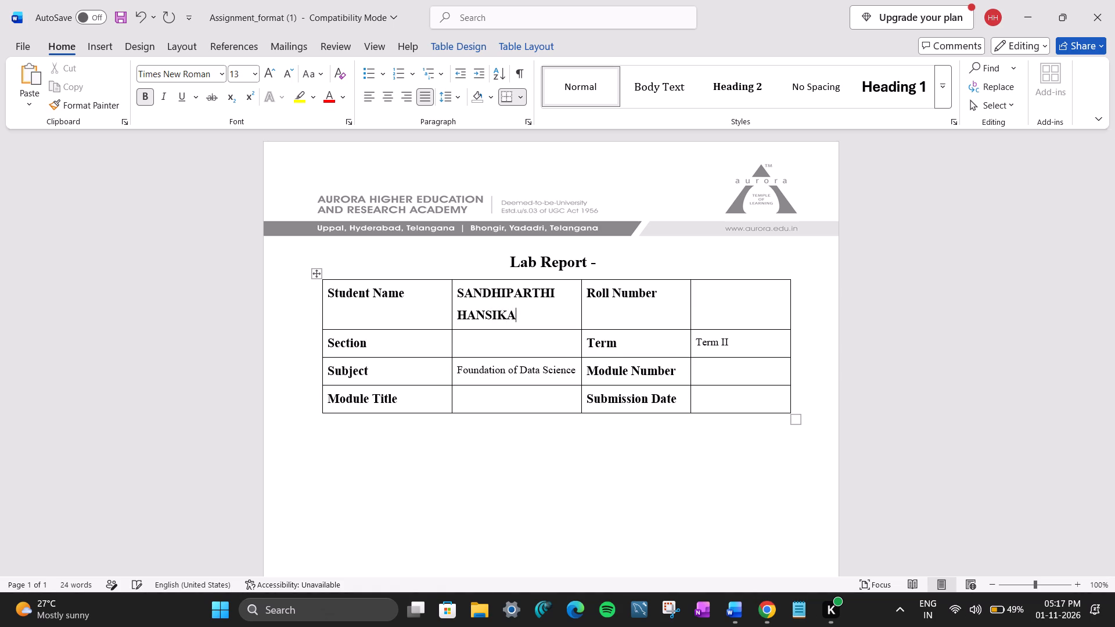
pyautogui.click(703, 302)
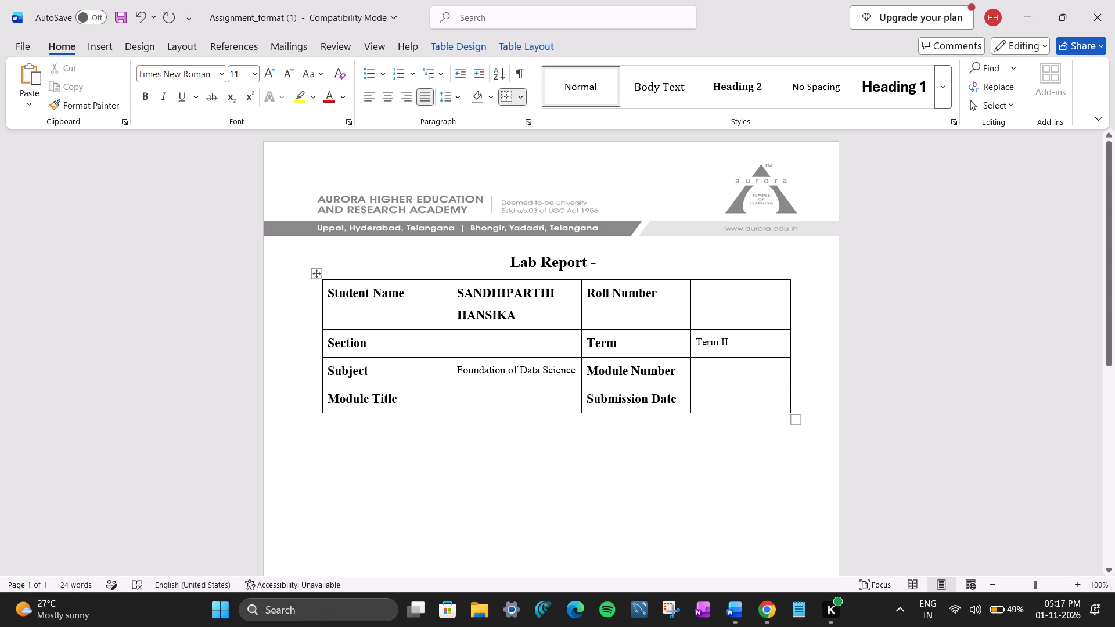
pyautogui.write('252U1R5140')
# Enter AIDE-2C-110 as the Section in the Lab Report details table.
pyautogui.click(476, 341)
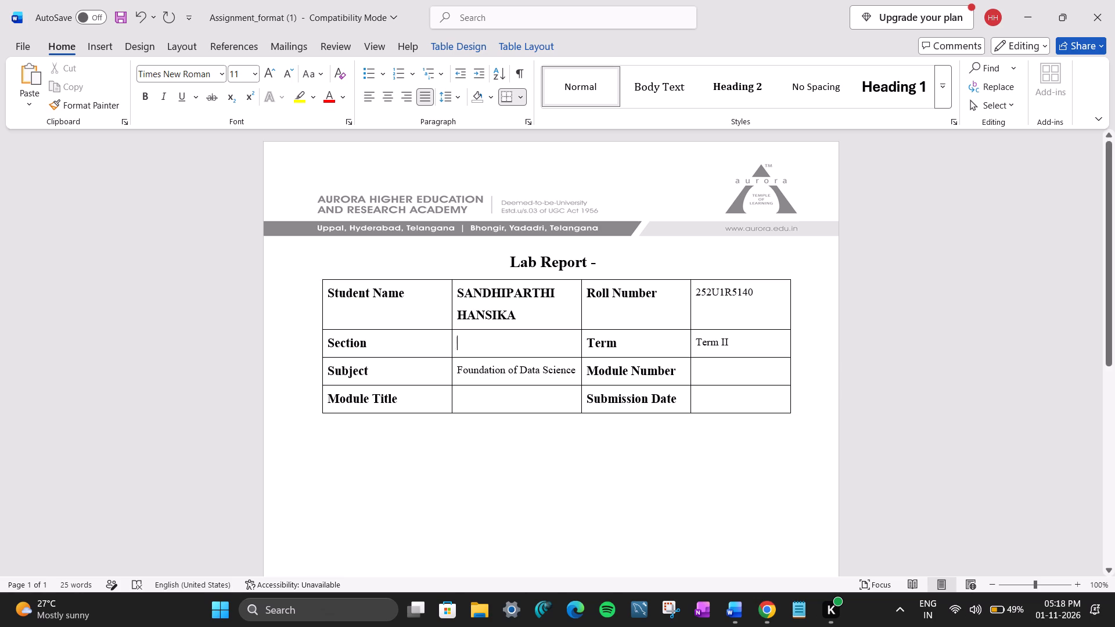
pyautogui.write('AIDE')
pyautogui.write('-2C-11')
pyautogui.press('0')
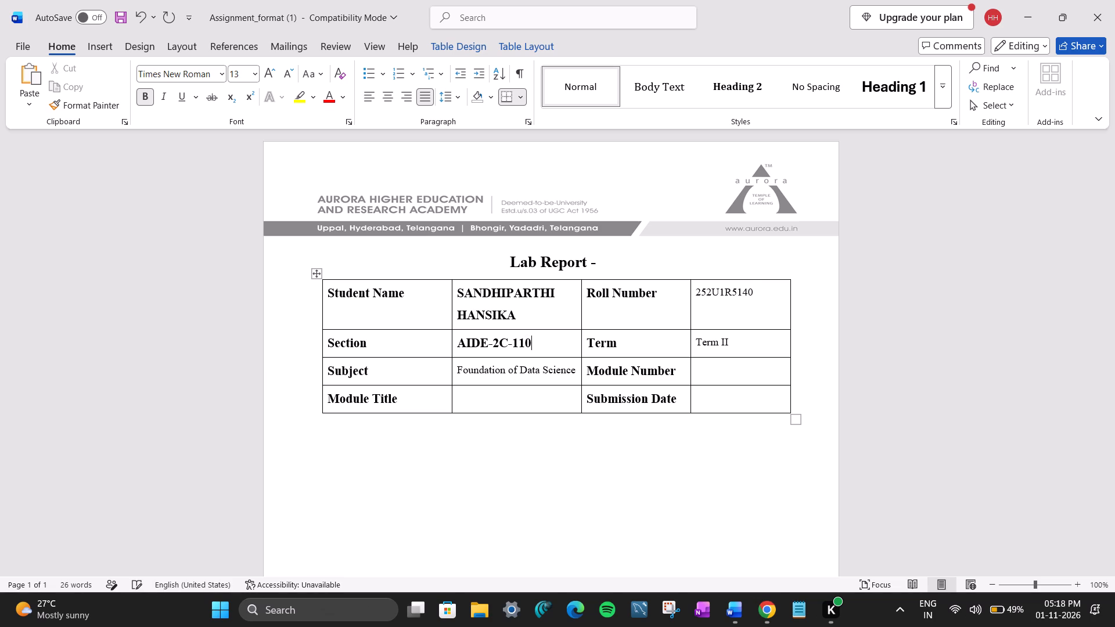
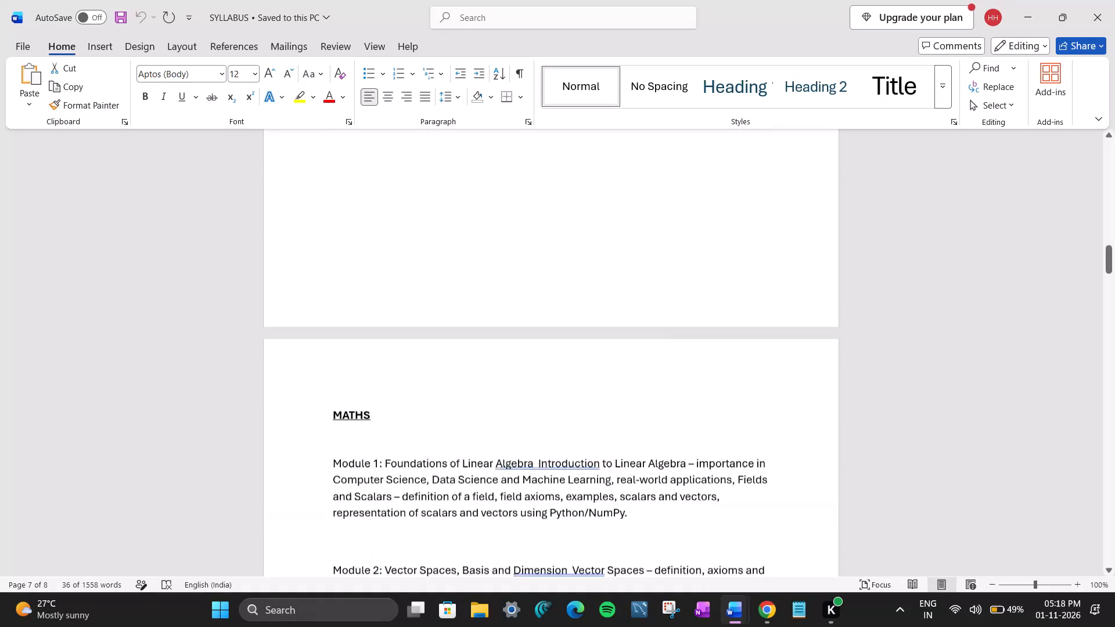
# Copy "Basics of Data Science Introduction" from Module I of the syllabus's FDS section into the lab report's Module Title cell.
pyautogui.scroll(-9, 653, 315)
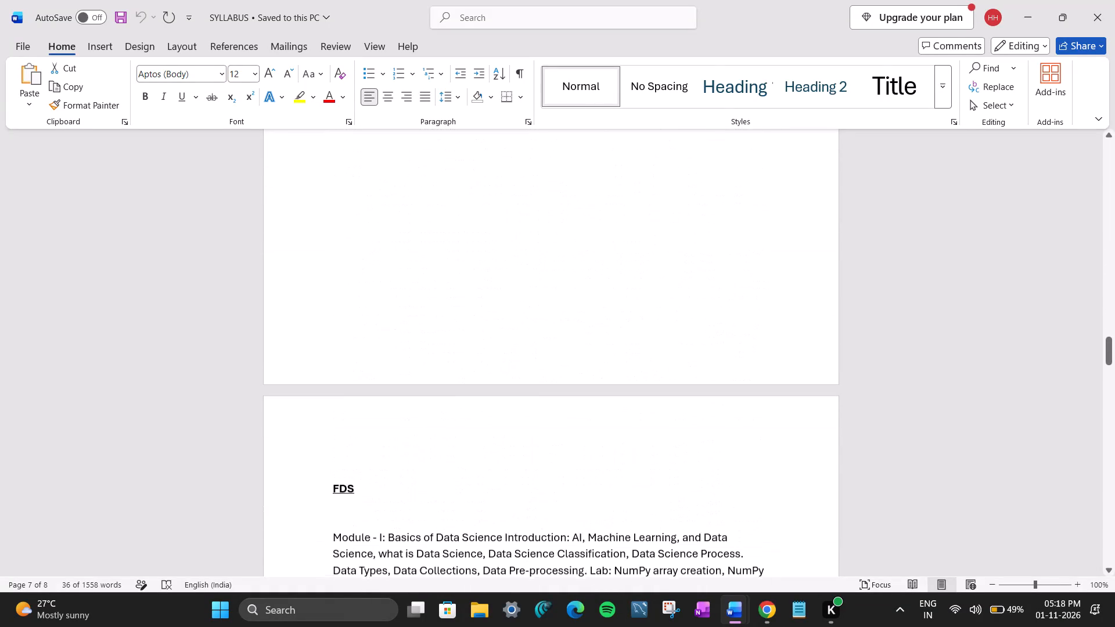
pyautogui.scroll(-3, 653, 315)
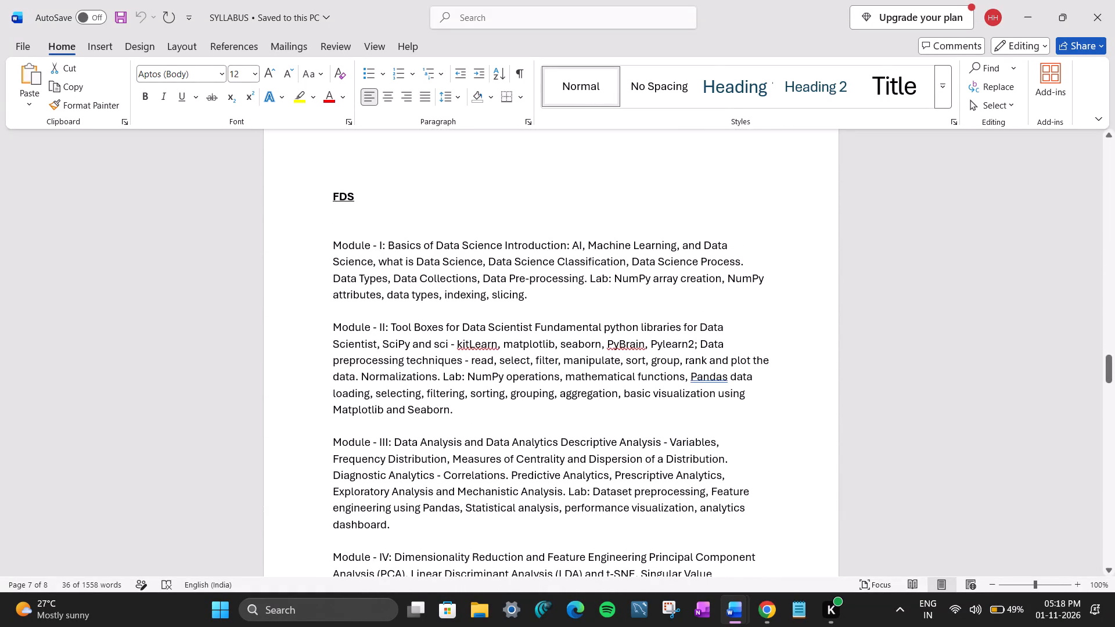
pyautogui.moveTo(564, 248); pyautogui.dragTo(511, 248)
pyautogui.moveTo(511, 248); pyautogui.dragTo(400, 246)
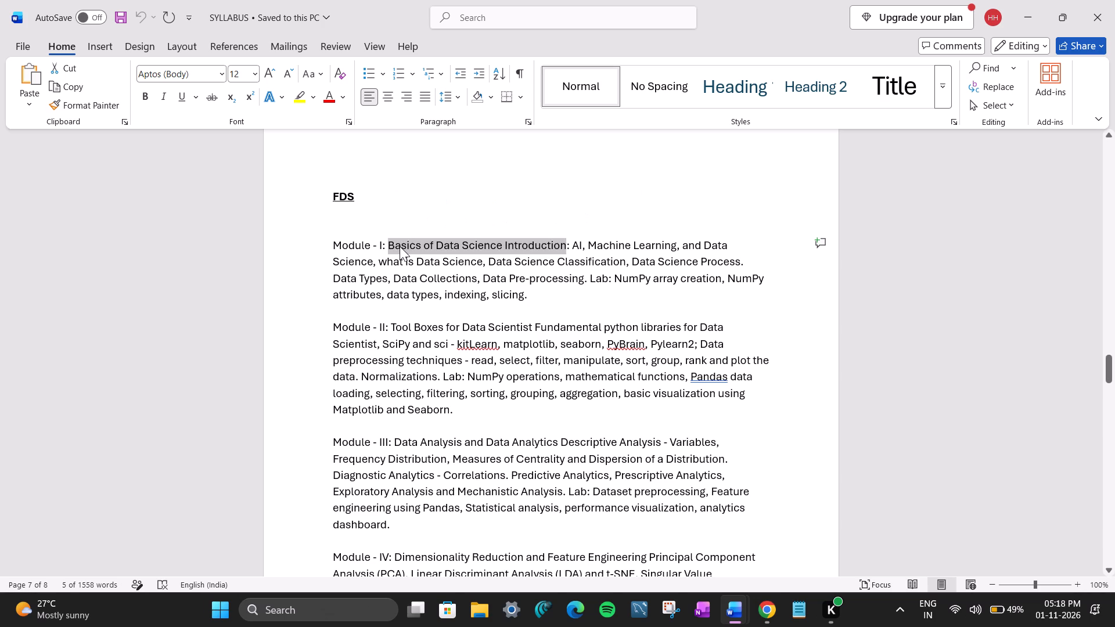
pyautogui.hotkey('ctrl', 'c')
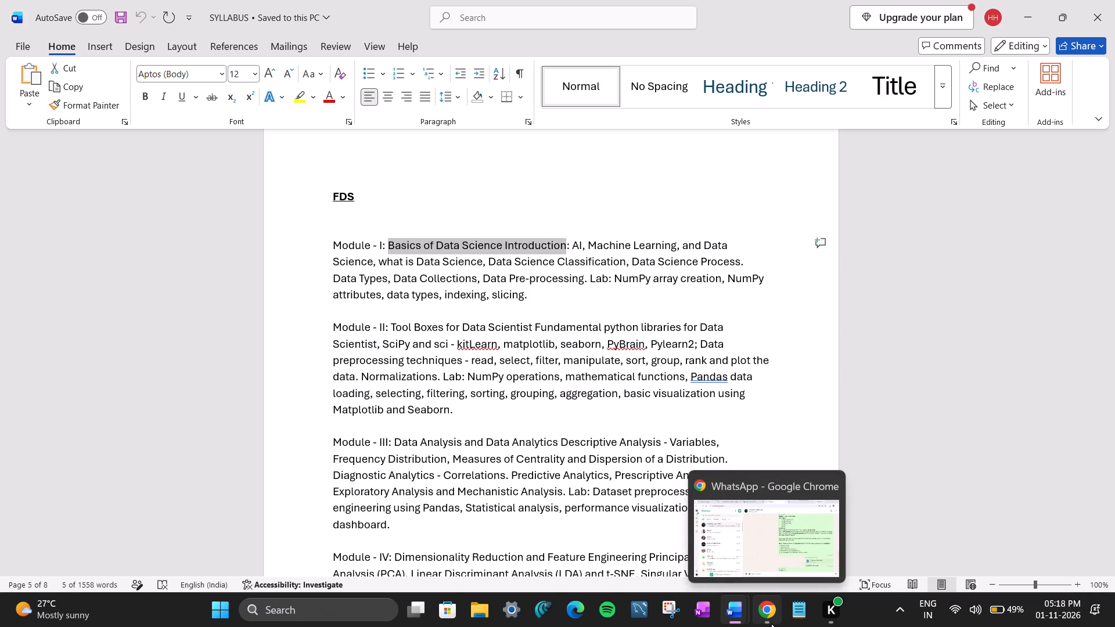
pyautogui.click(801, 520)
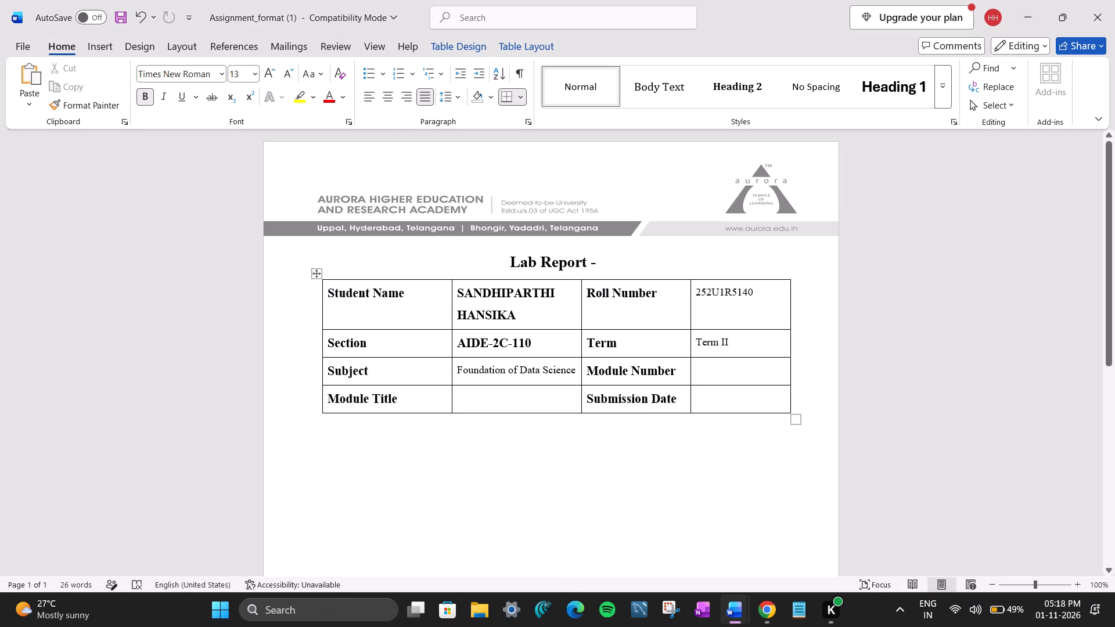
pyautogui.hotkey('ctrl', 'v')
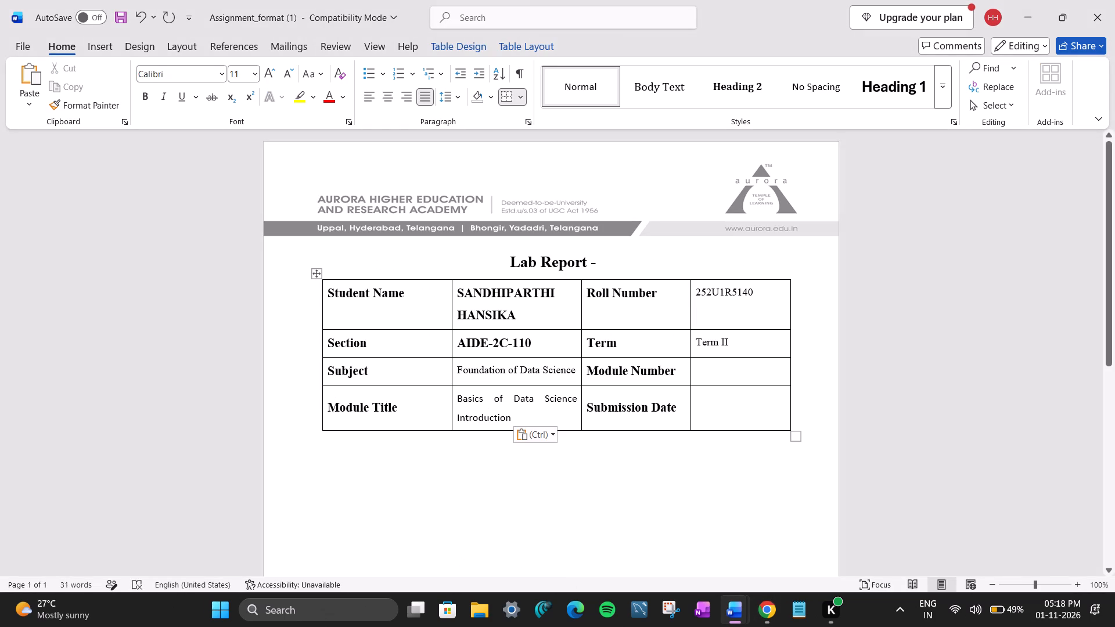
# Enter 01-11-2026 as the Submission Date and 1 as the Module Number in the details table.
pyautogui.click(714, 410)
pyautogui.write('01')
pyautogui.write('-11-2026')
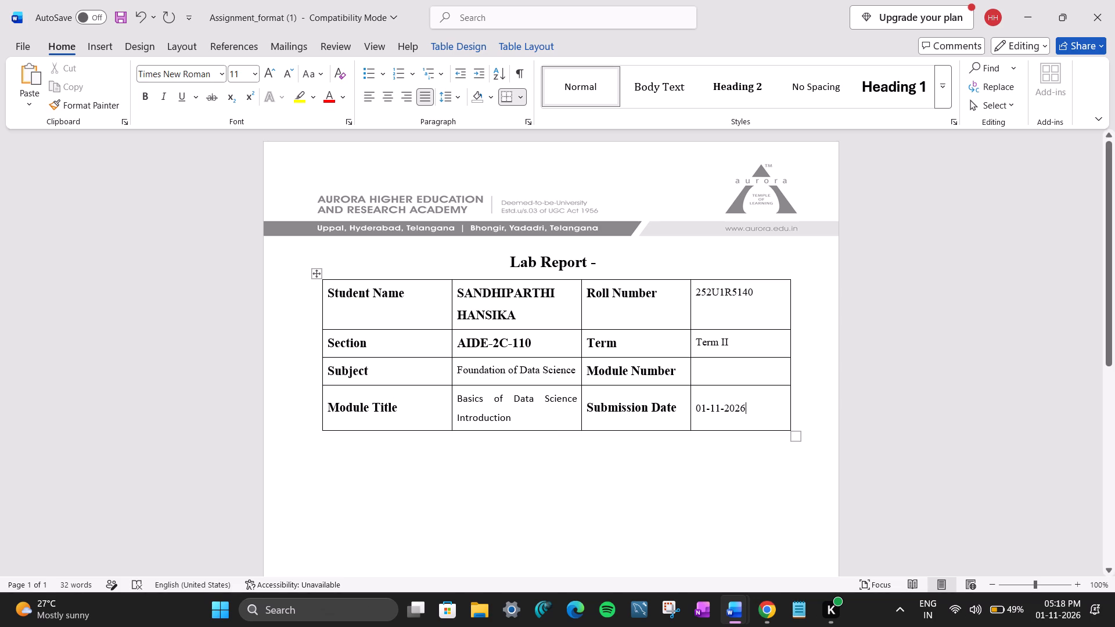
pyautogui.click(703, 374)
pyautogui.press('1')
# Add the number 1 to the end of the Lab Report heading.
pyautogui.click(603, 262)
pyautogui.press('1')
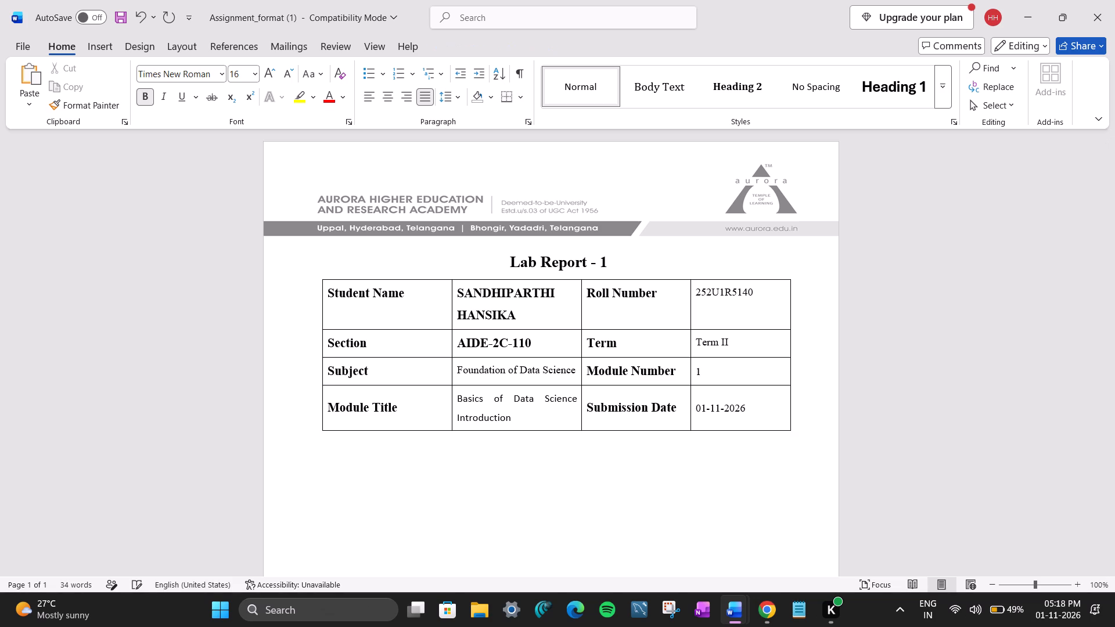
# Make all the text in the details table bold and set its font size to 11.
pyautogui.click(315, 273)
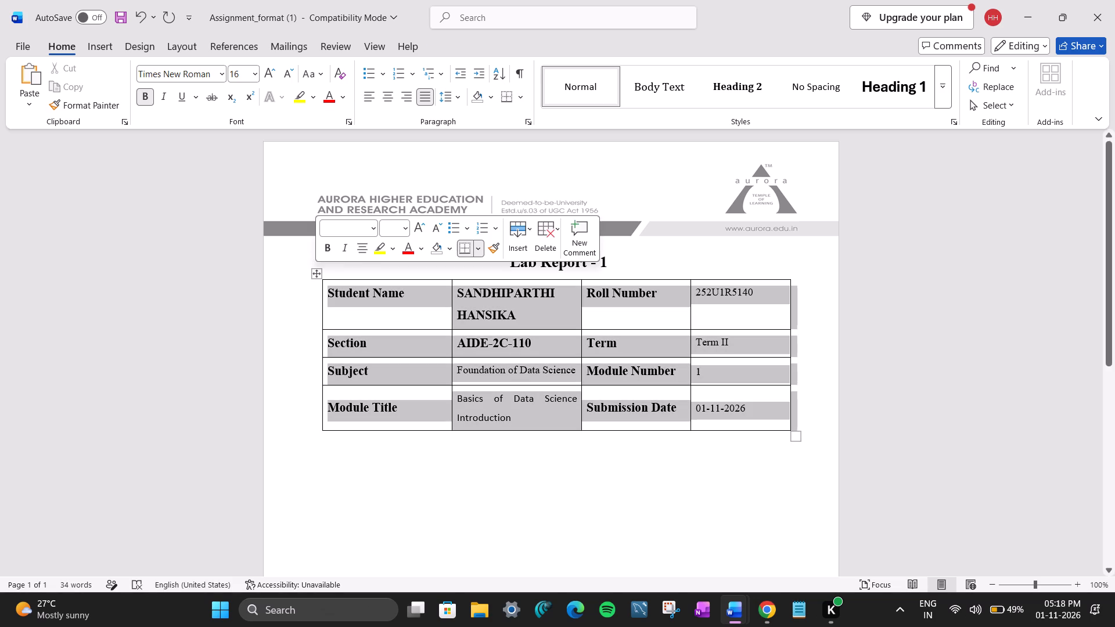
pyautogui.click(328, 252)
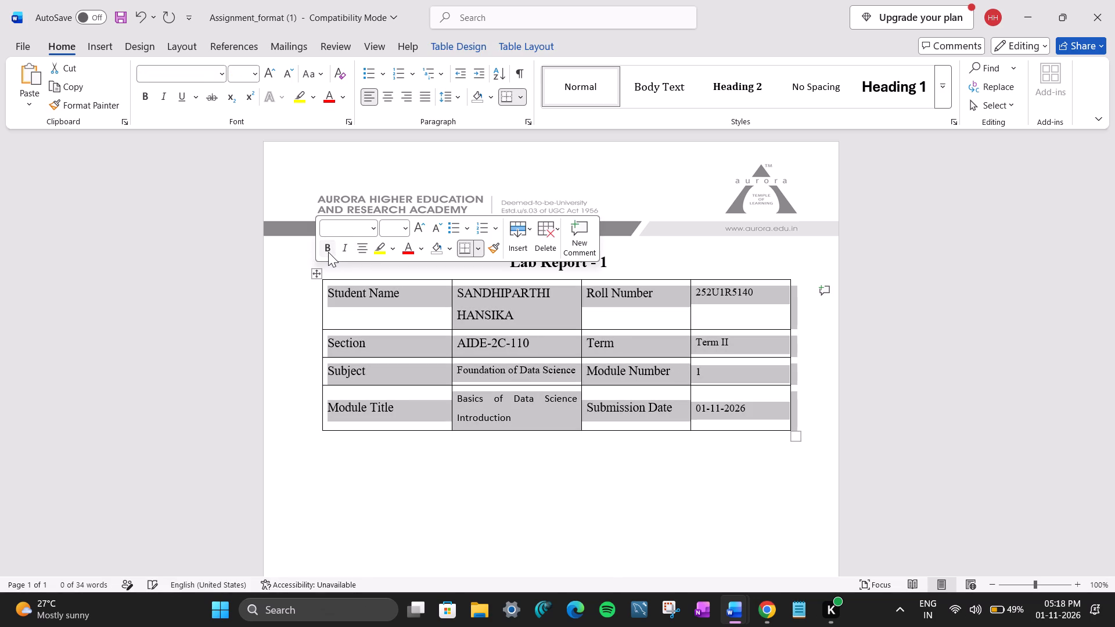
pyautogui.click(328, 252)
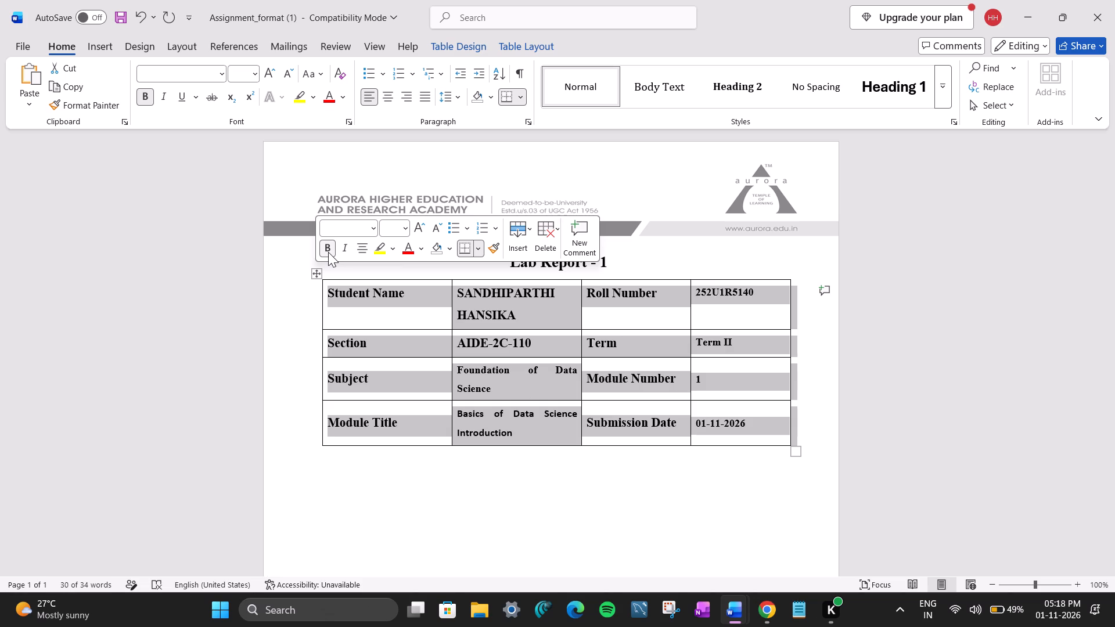
pyautogui.click(405, 227)
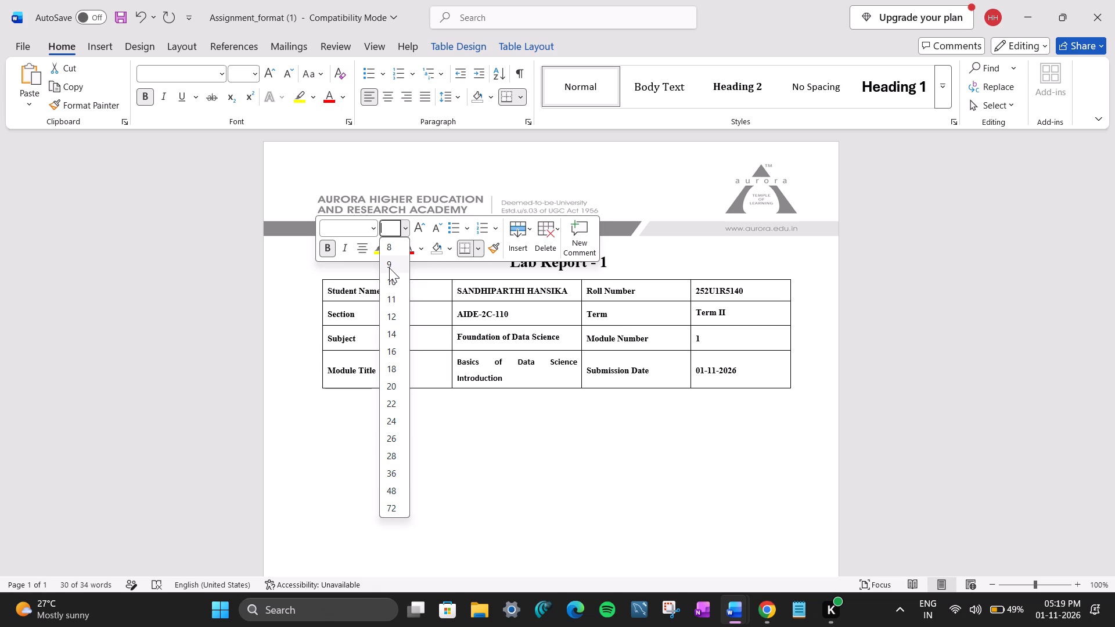
pyautogui.click(394, 302)
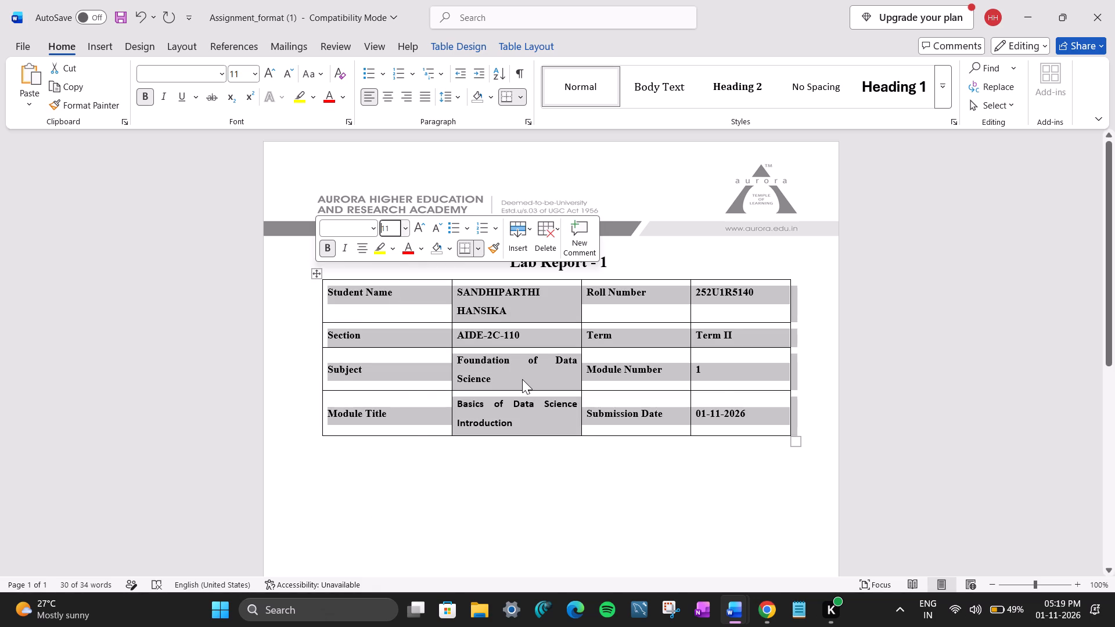
# Set the font of the details table's second column to Times New Roman.
pyautogui.click(522, 379)
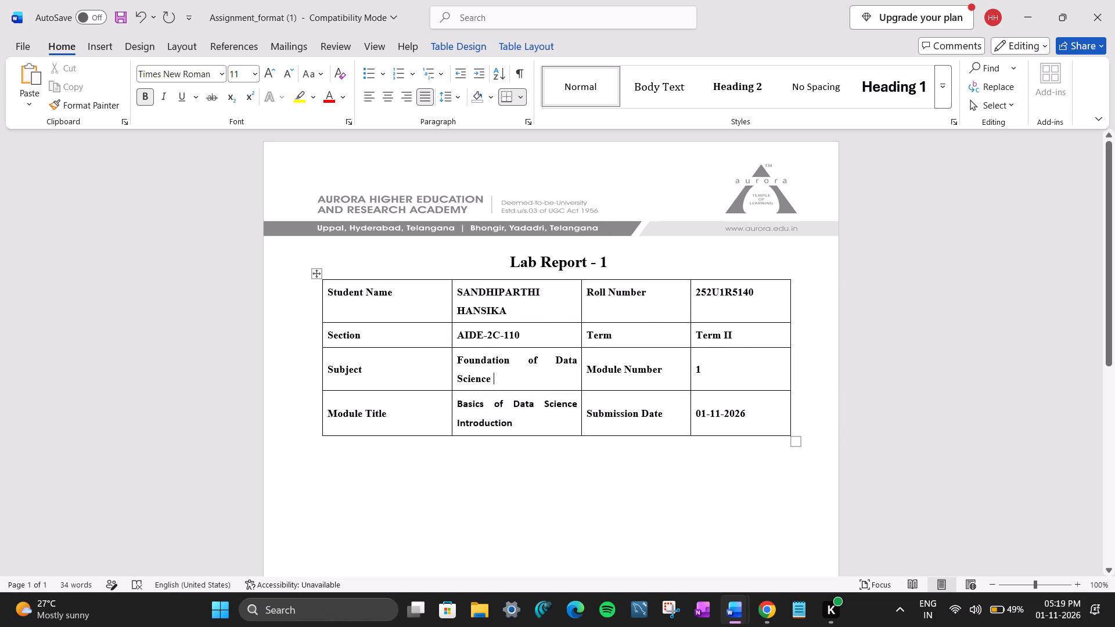
pyautogui.click(456, 359)
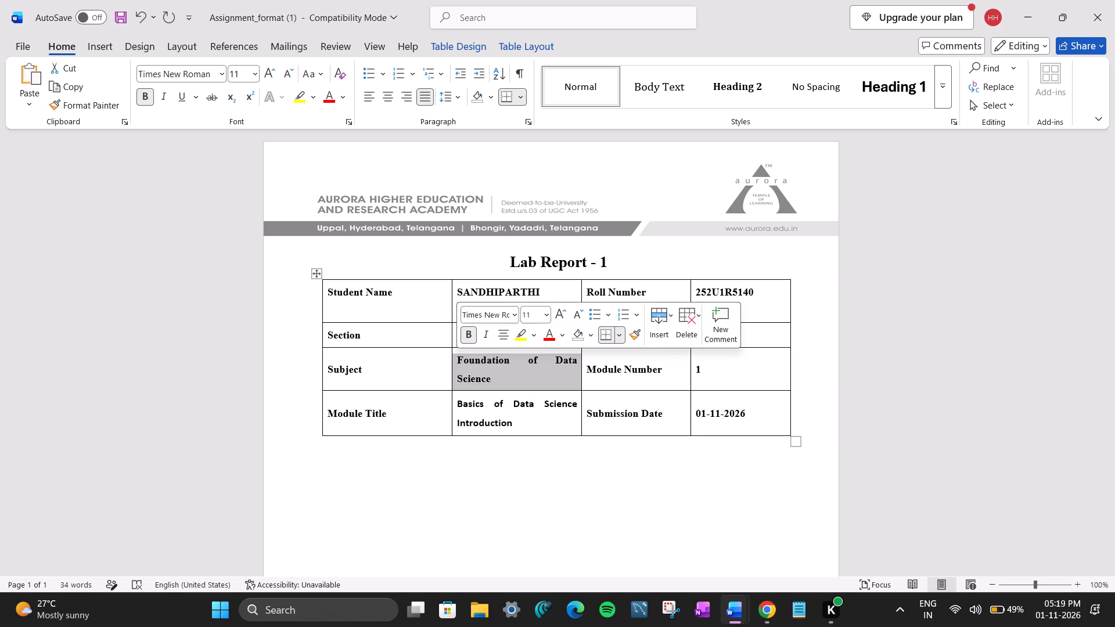
pyautogui.click(485, 292)
pyautogui.click(458, 287)
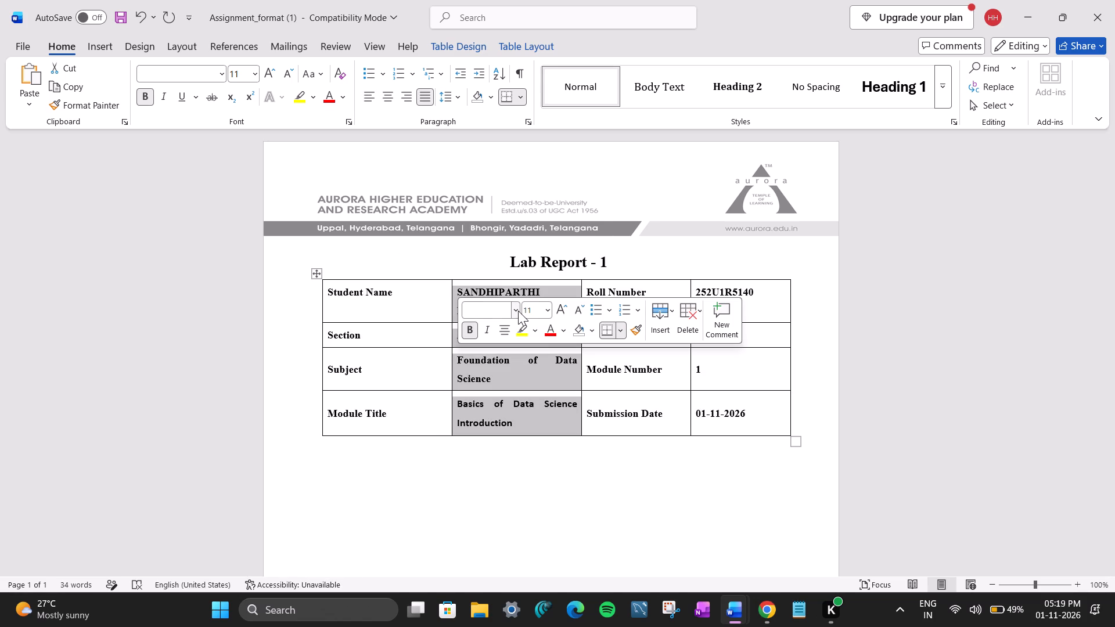
pyautogui.click(518, 311)
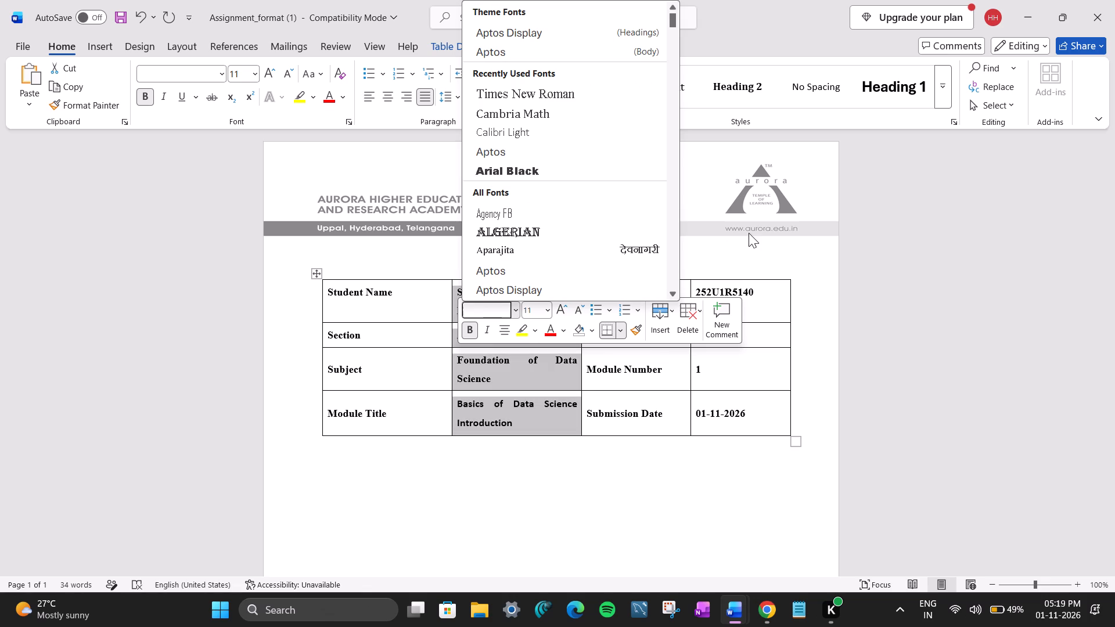
pyautogui.click(517, 92)
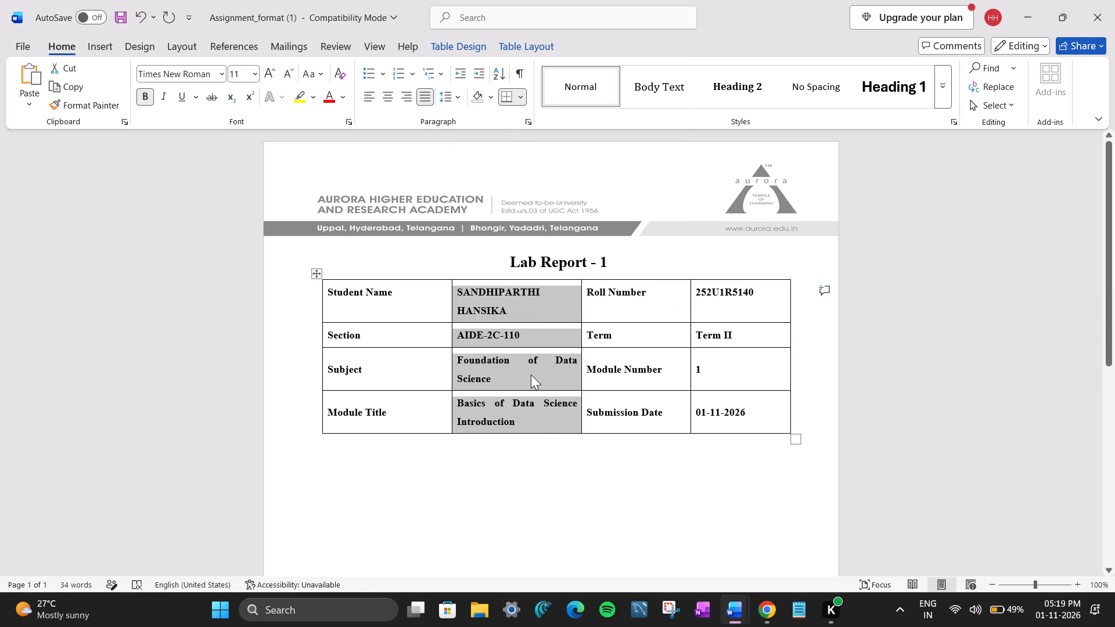
# Replace the Subject entry with FOUNDATION OF DATA SCIENCE in capitals.
pyautogui.click(537, 365)
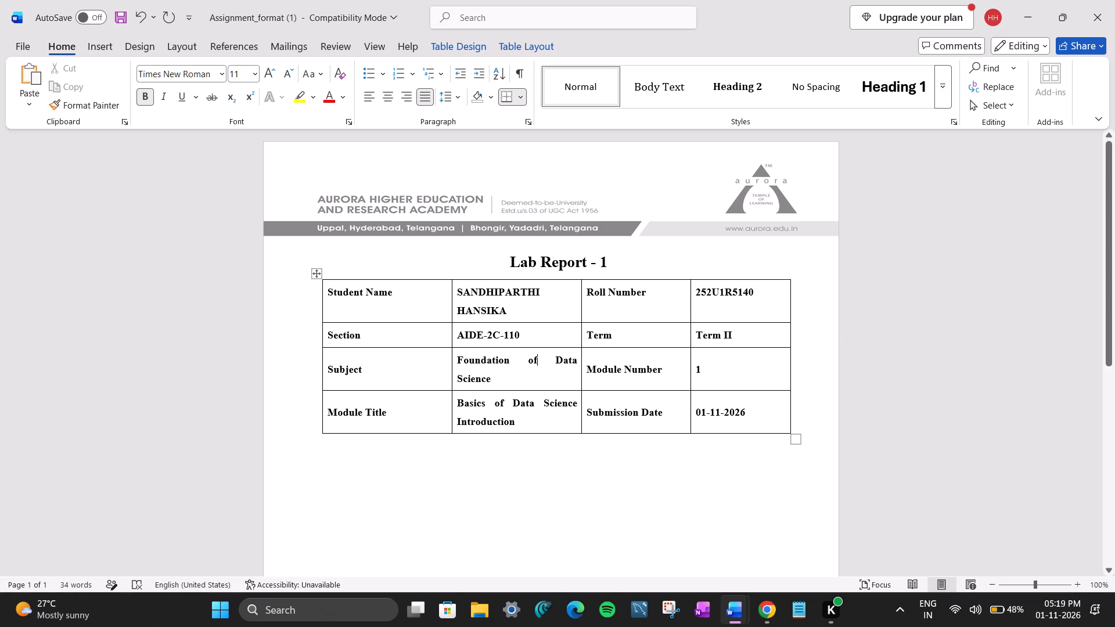
pyautogui.click(457, 356)
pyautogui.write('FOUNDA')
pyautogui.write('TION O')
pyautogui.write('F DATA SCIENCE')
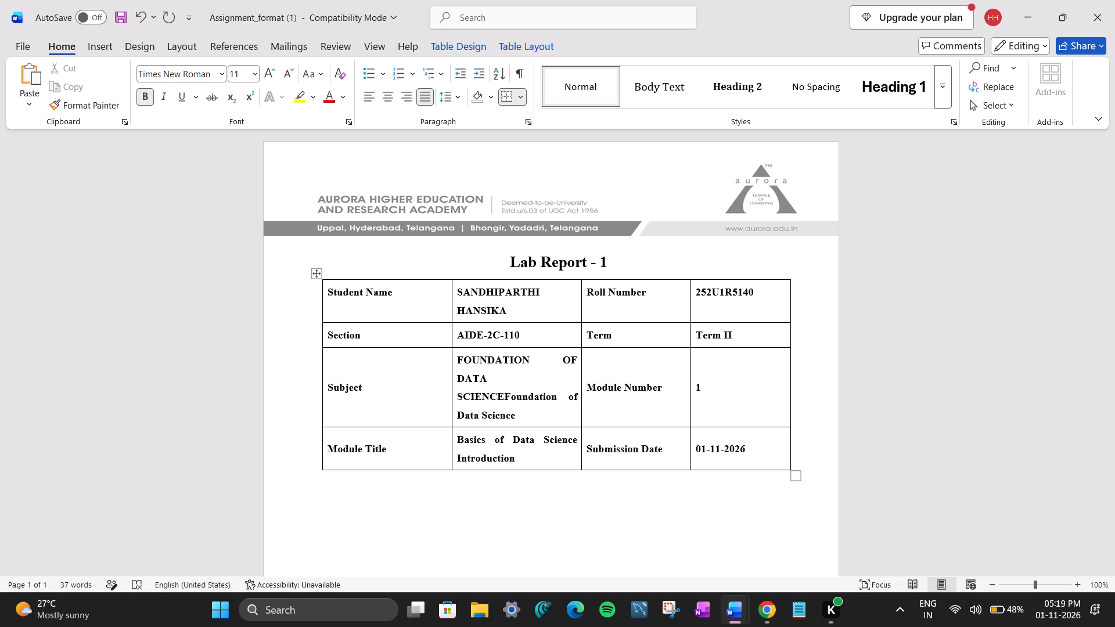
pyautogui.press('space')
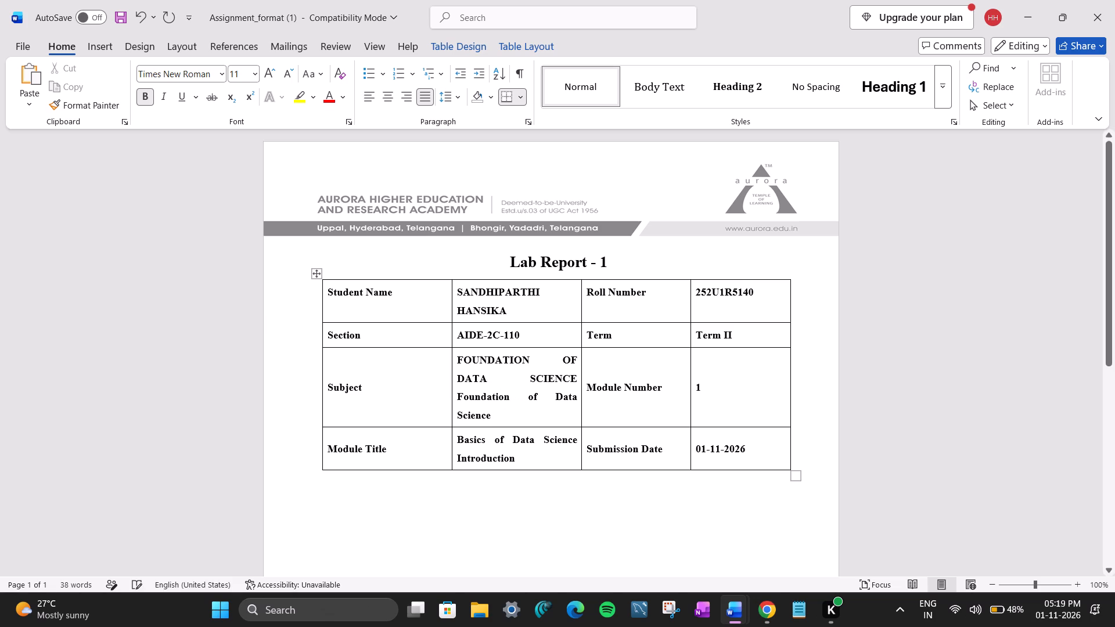
pyautogui.moveTo(515, 417); pyautogui.dragTo(468, 394)
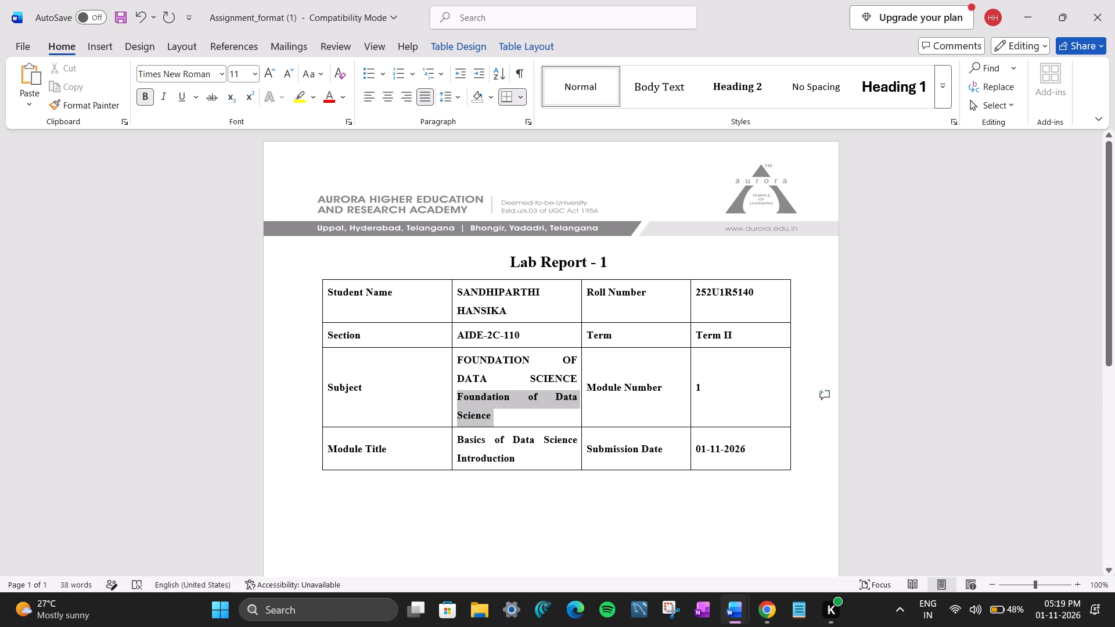
pyautogui.moveTo(468, 394); pyautogui.dragTo(468, 393)
pyautogui.press('BackSpace')
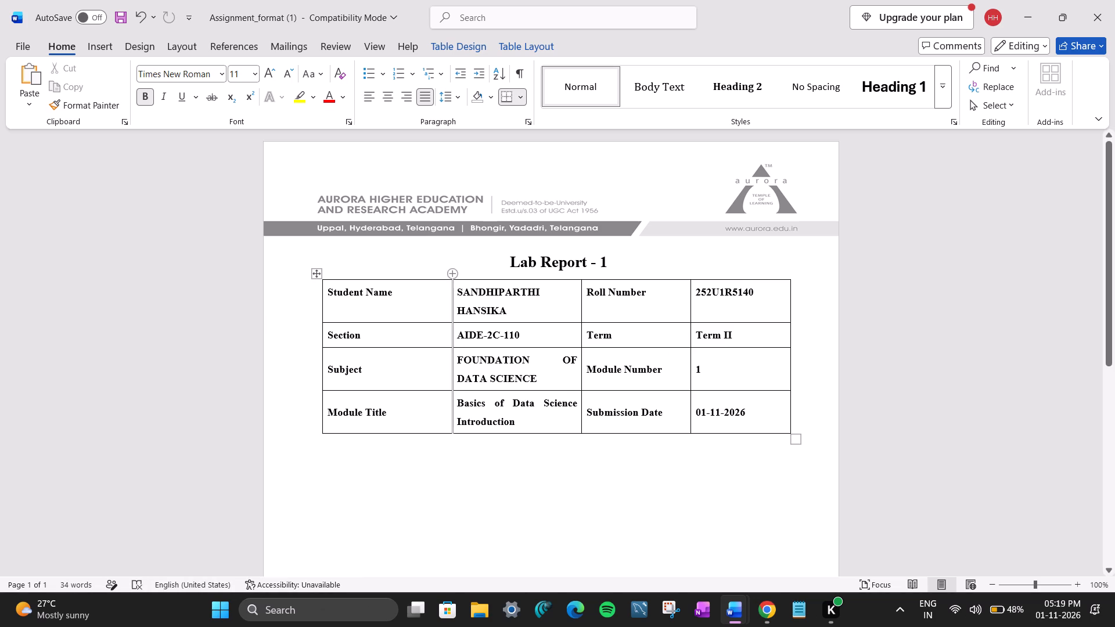
# Replace the Module Title entry with BASICS OF DATA SCIENCE INTRODUCTION in capitals.
pyautogui.click(457, 402)
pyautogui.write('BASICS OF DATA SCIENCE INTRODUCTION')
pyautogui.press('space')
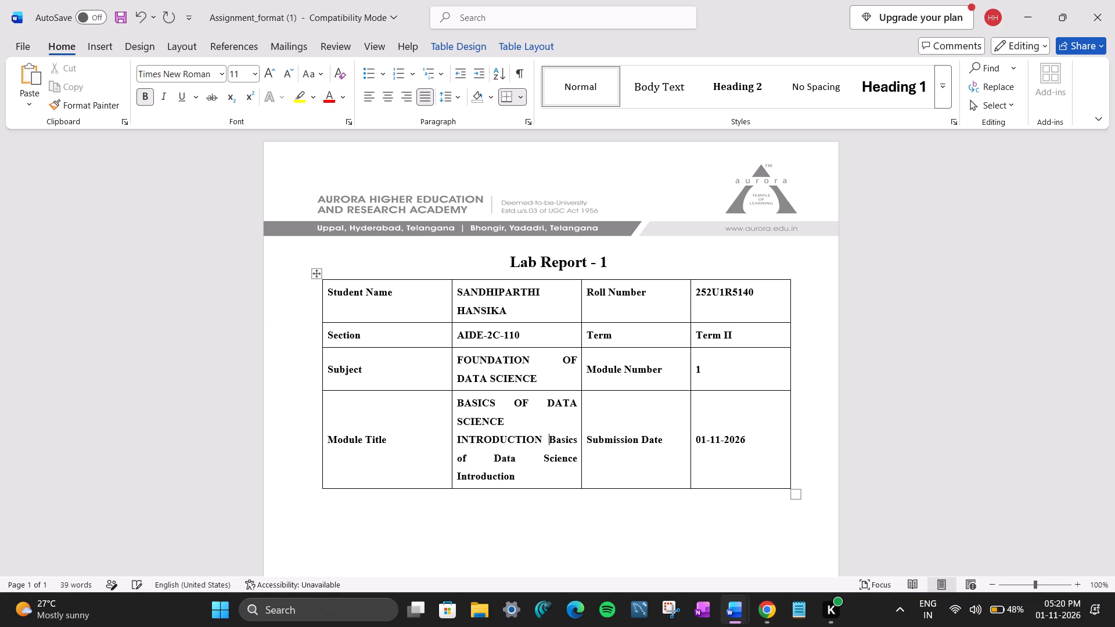
pyautogui.moveTo(526, 477); pyautogui.dragTo(549, 445)
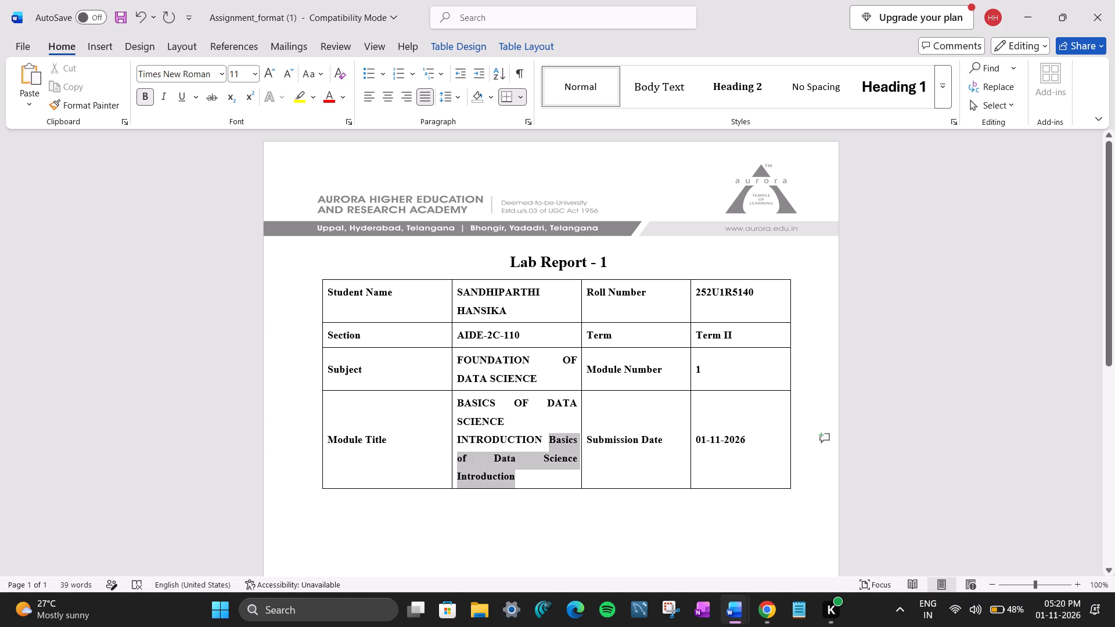
pyautogui.moveTo(549, 445); pyautogui.dragTo(549, 443)
pyautogui.press('BackSpace')
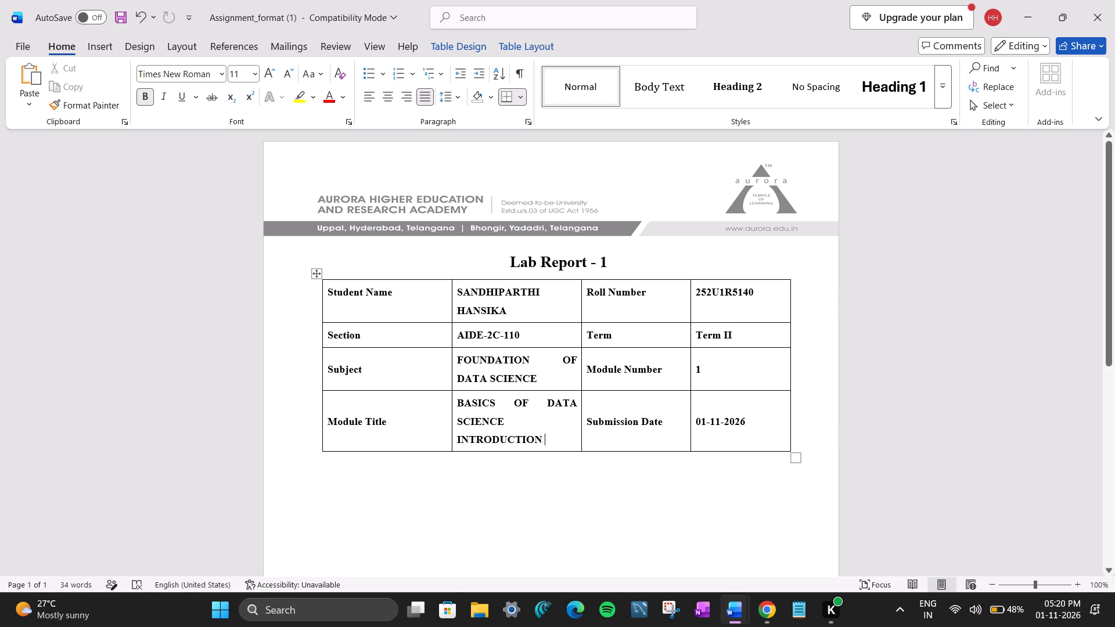
# Adjust the details table's column widths, narrowing the first and last columns and widening the second so the subject fits on one line.
pyautogui.moveTo(451, 294); pyautogui.dragTo(400, 300)
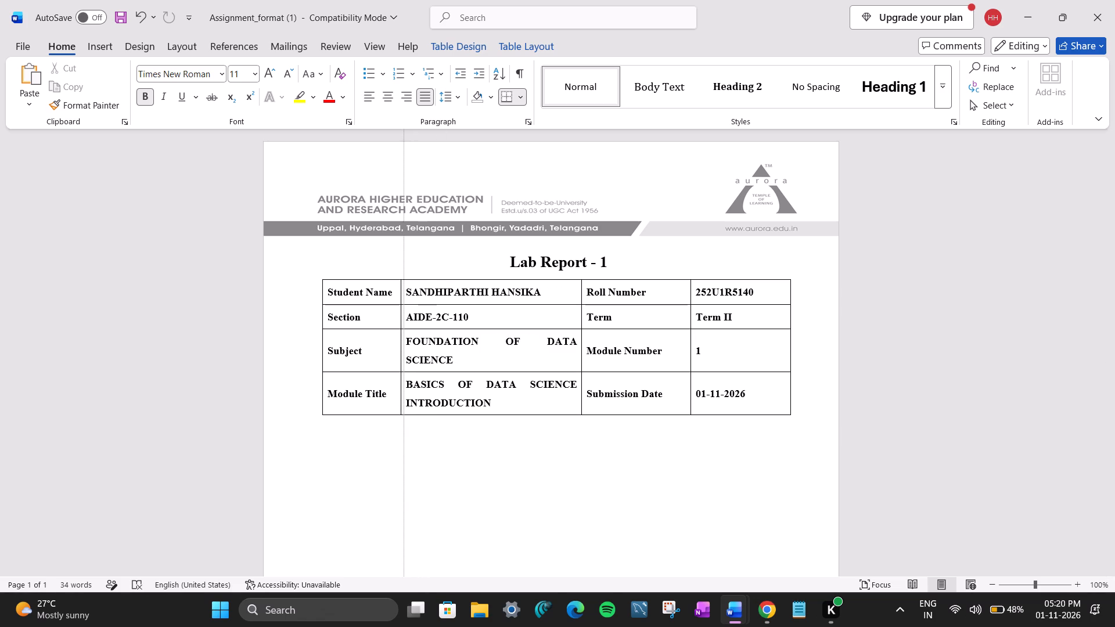
pyautogui.moveTo(400, 300); pyautogui.dragTo(400, 300)
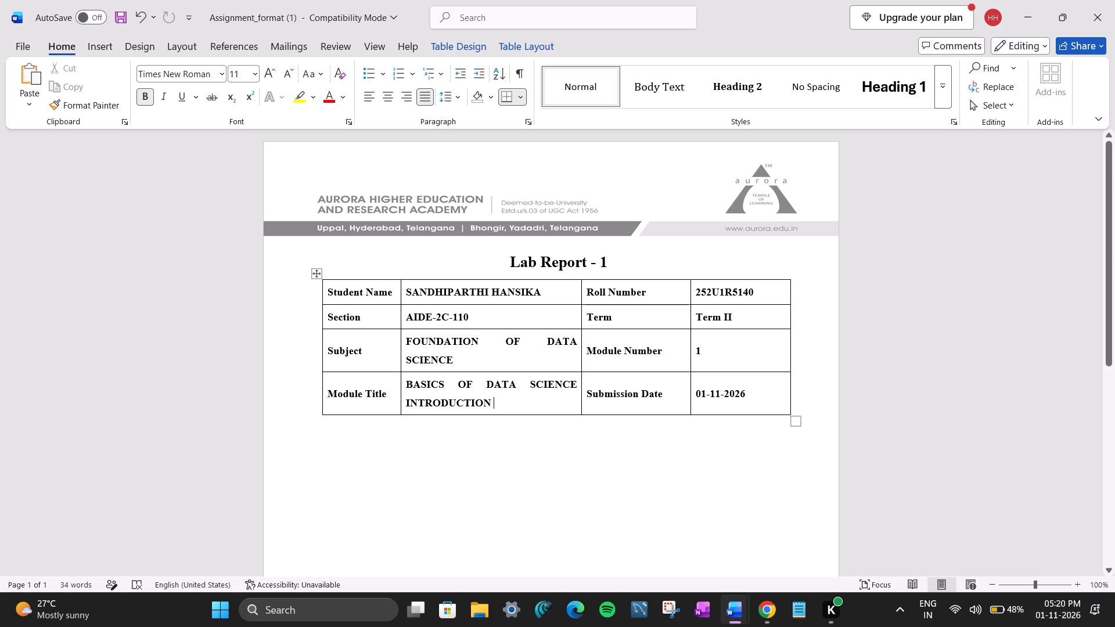
pyautogui.moveTo(581, 294); pyautogui.dragTo(606, 294)
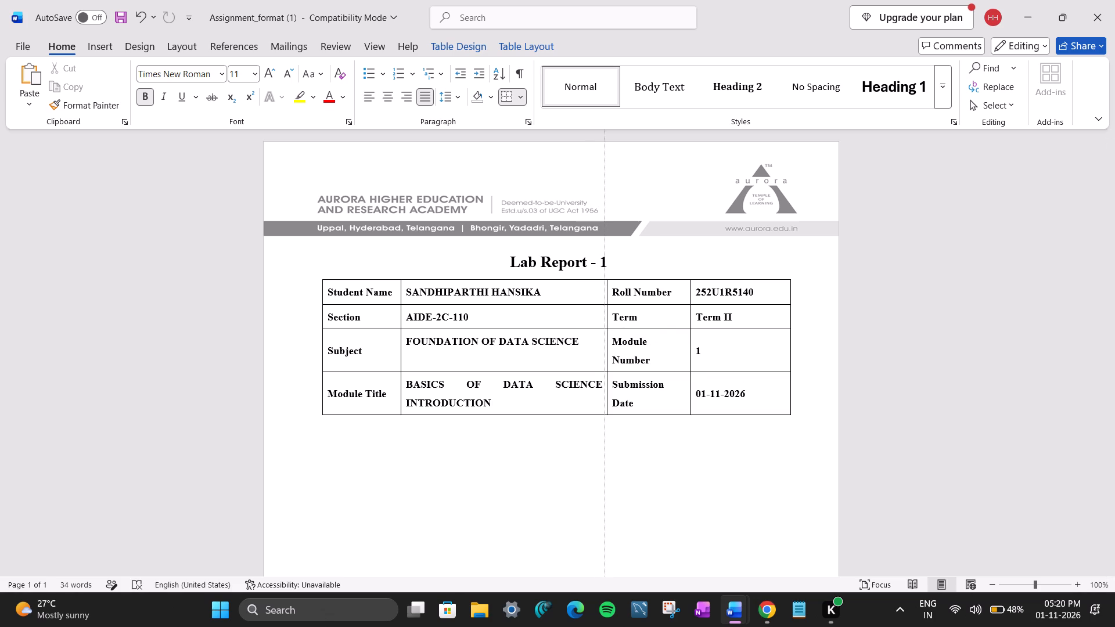
pyautogui.moveTo(606, 294); pyautogui.dragTo(599, 294)
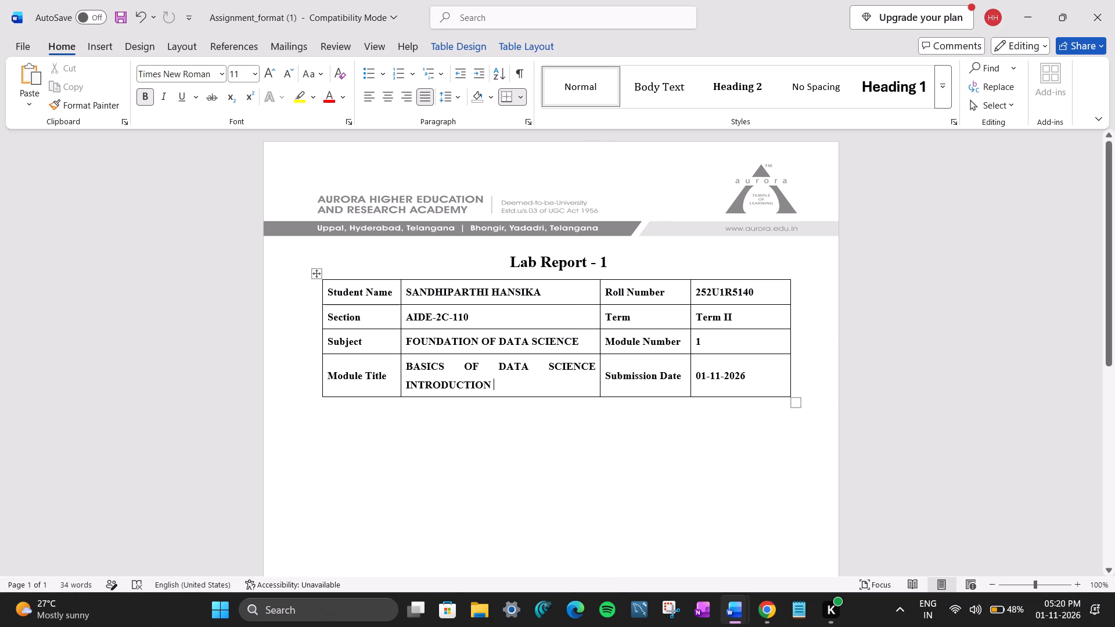
pyautogui.moveTo(690, 295); pyautogui.dragTo(703, 296)
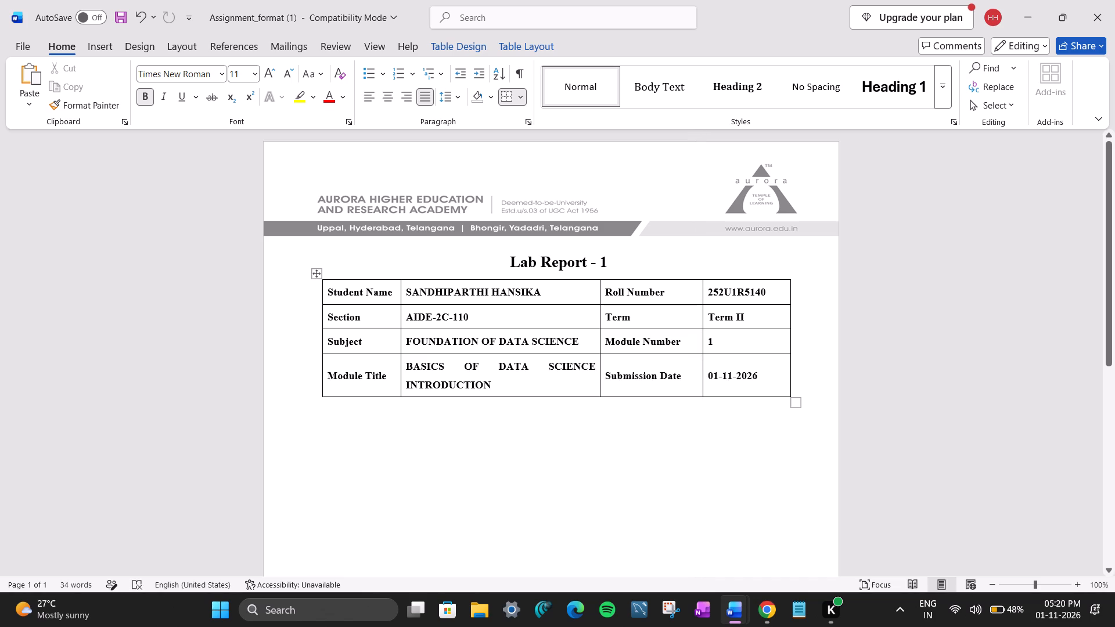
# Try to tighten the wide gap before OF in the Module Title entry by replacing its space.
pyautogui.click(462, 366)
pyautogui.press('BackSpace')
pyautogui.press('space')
# Left-align the Module Title entry BASICS OF DATA SCIENCE INTRODUCTION to even out its word spacing, and leave the cursor below the table.
pyautogui.moveTo(505, 386); pyautogui.dragTo(418, 370)
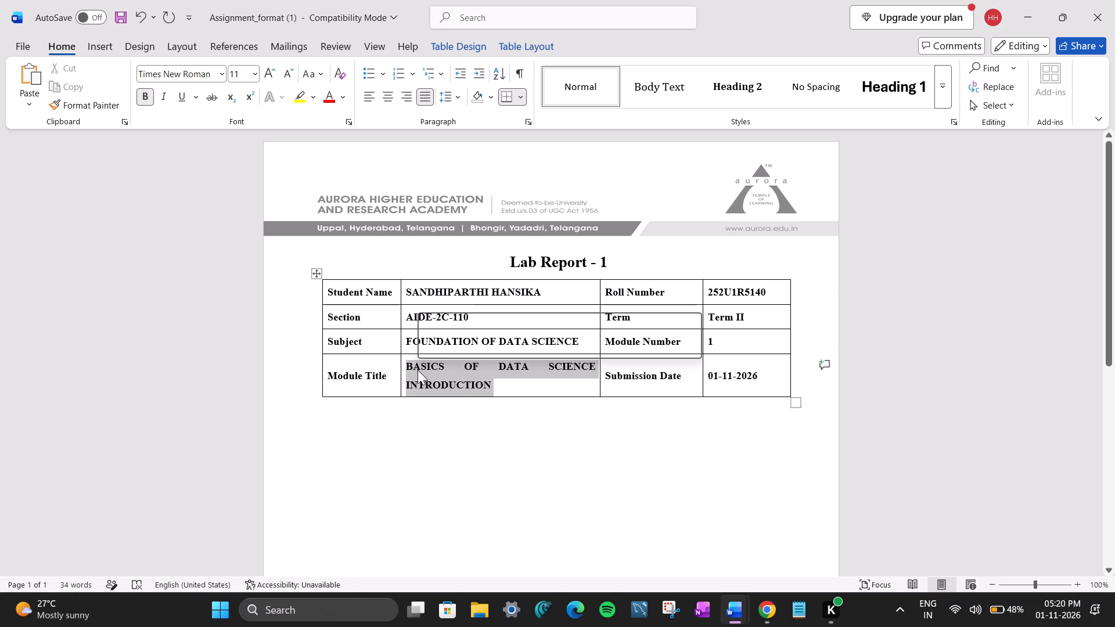
pyautogui.click(458, 74)
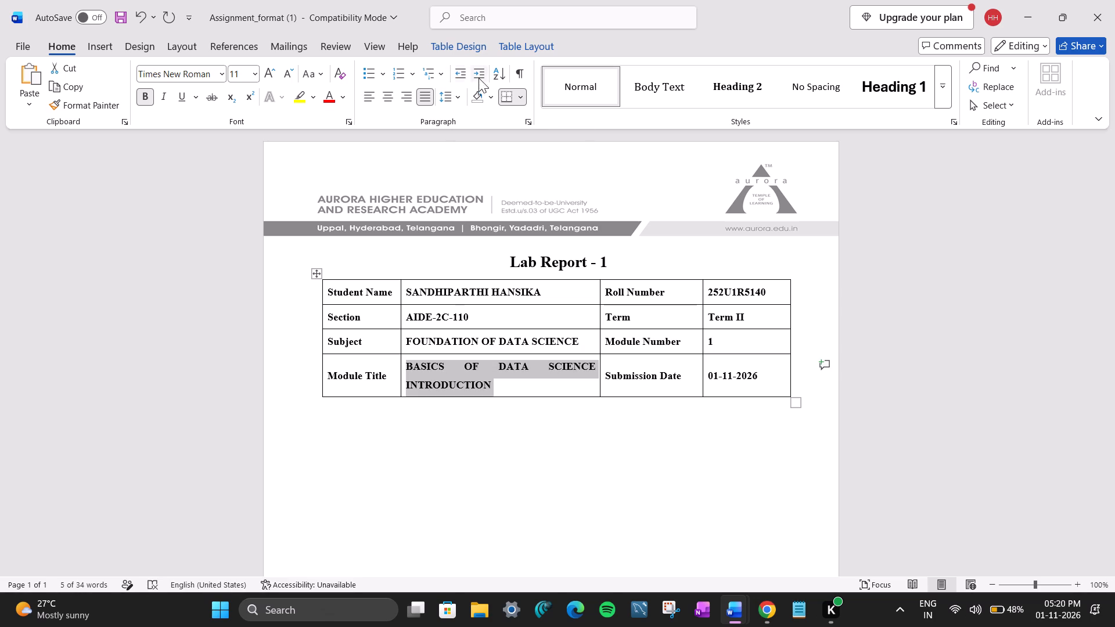
pyautogui.click(455, 103)
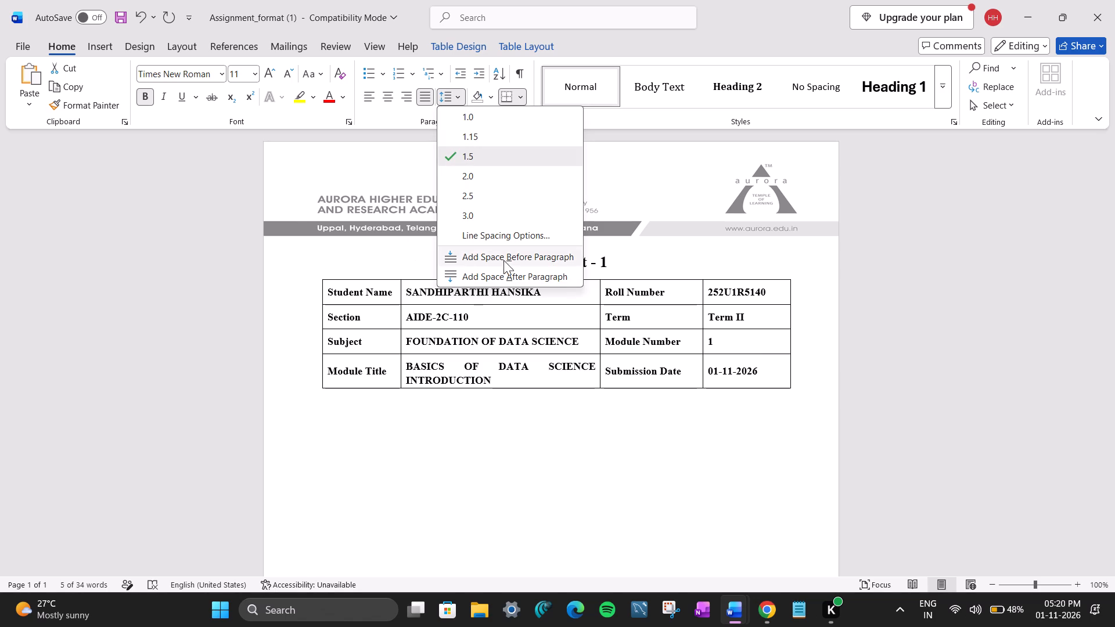
pyautogui.click(390, 98)
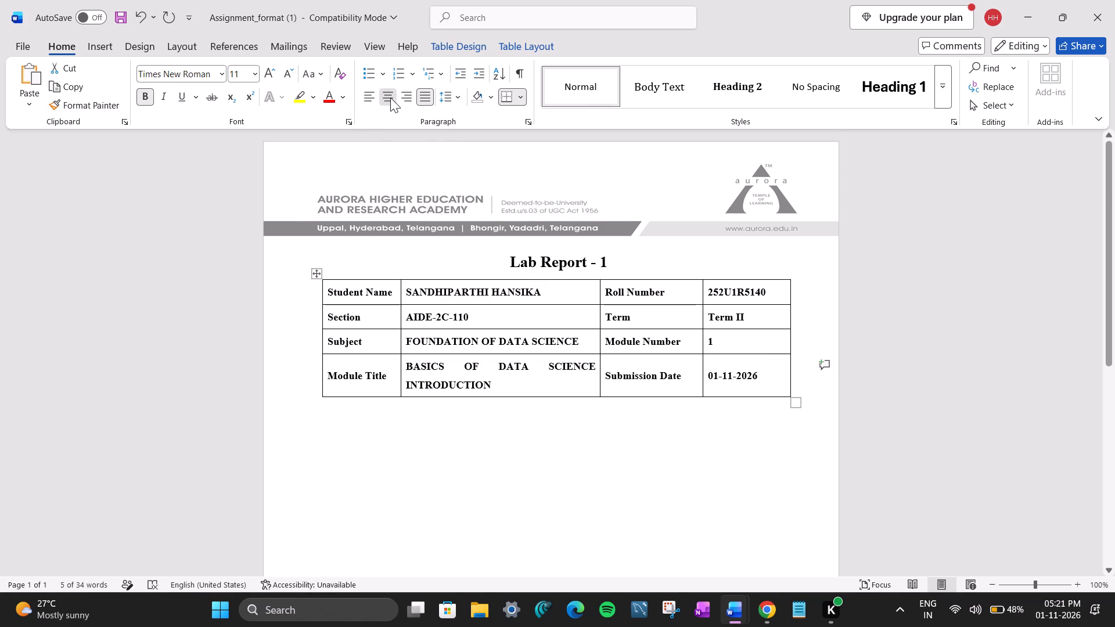
pyautogui.click(368, 98)
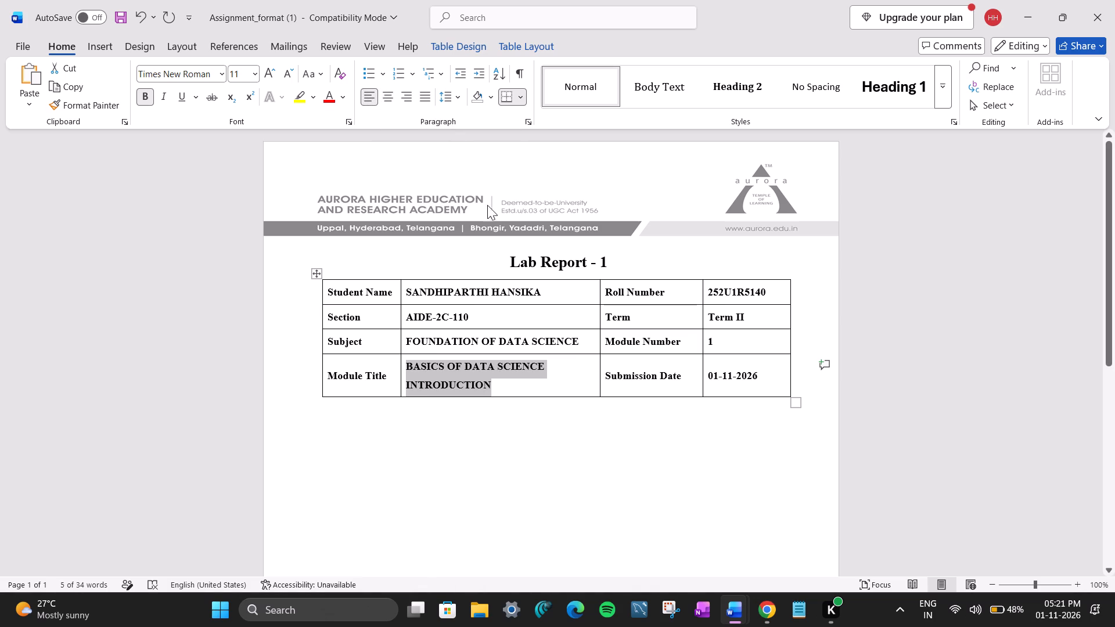
pyautogui.click(585, 383)
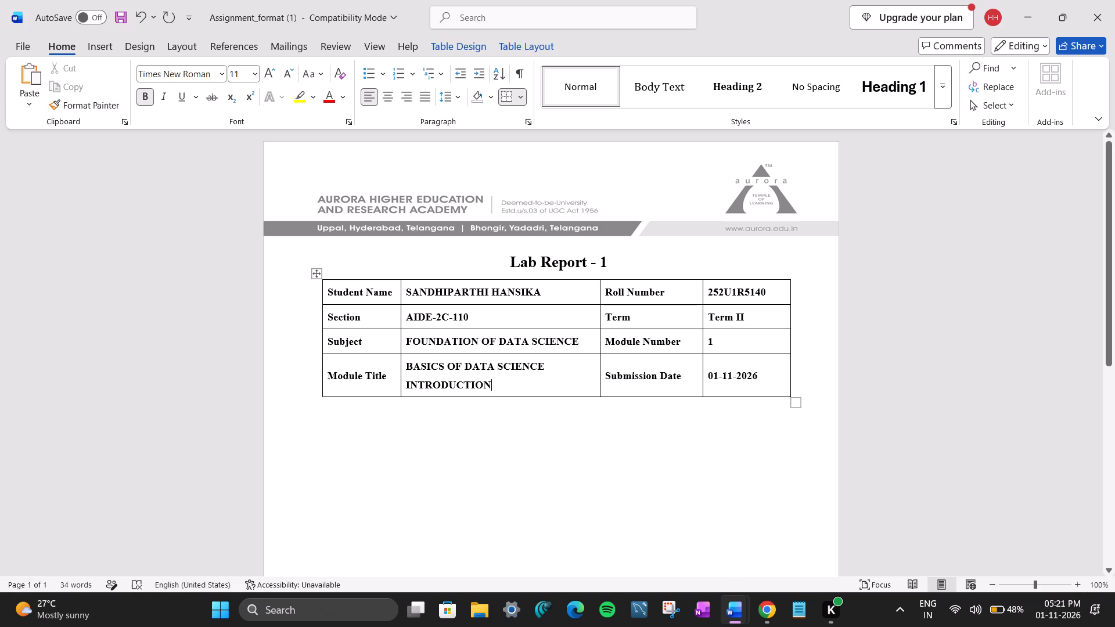
pyautogui.click(584, 455)
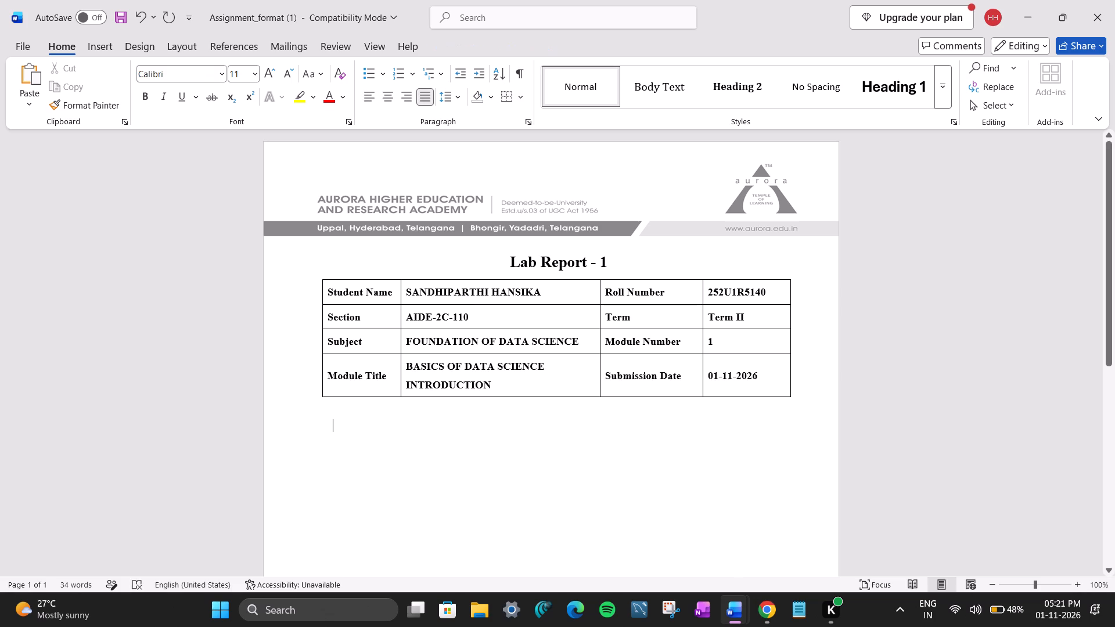
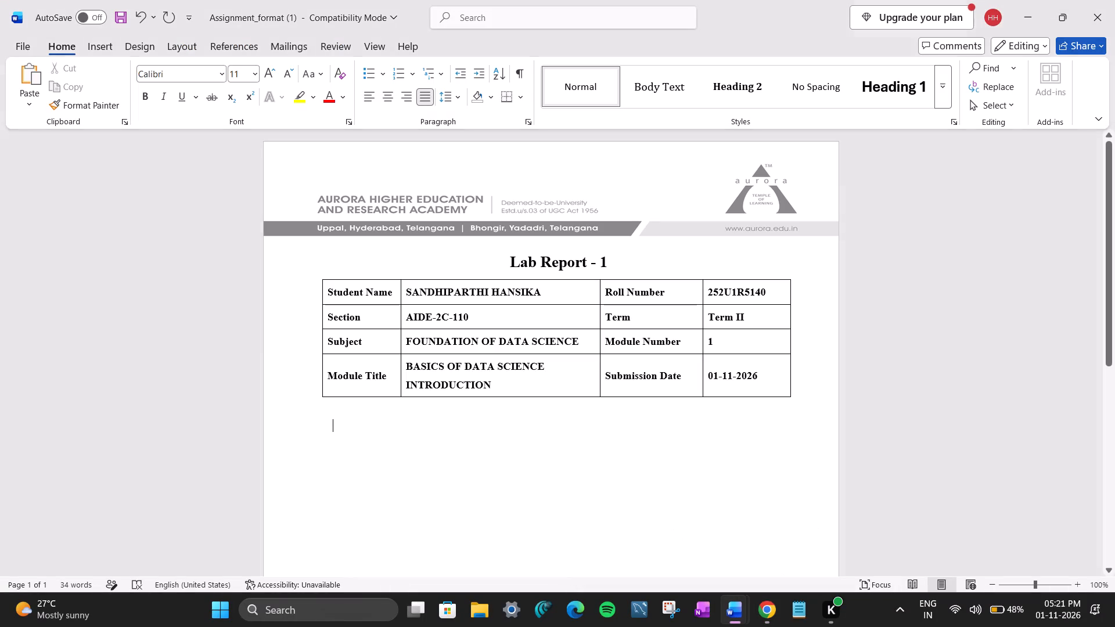
# Paste the copied NumPy lab content below the details table, keeping its source formatting.
pyautogui.rightClick(415, 428)
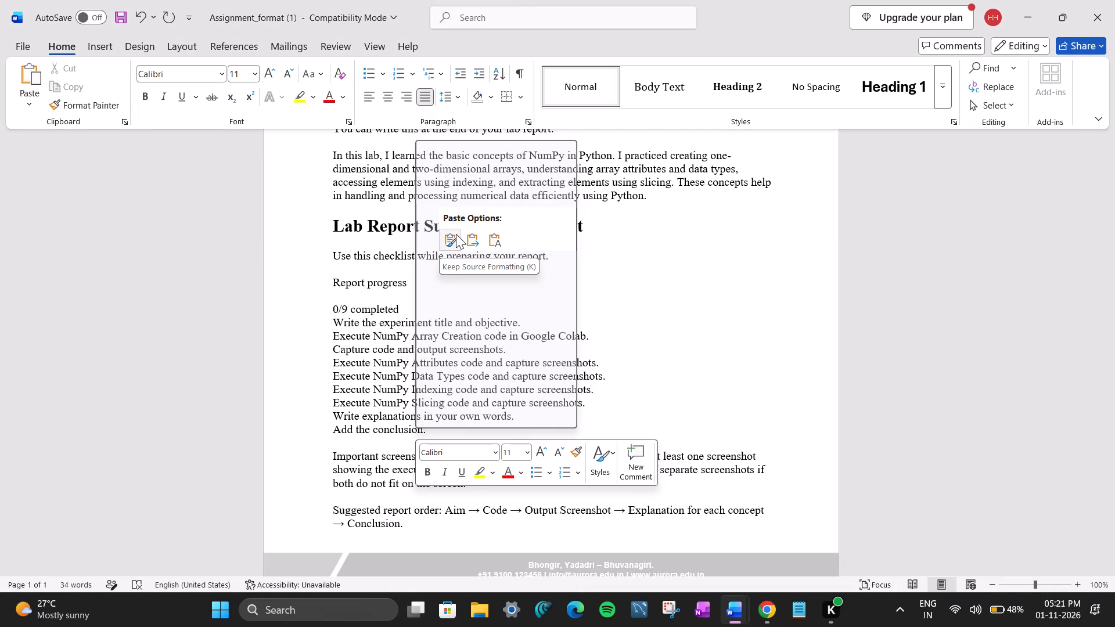
pyautogui.click(456, 234)
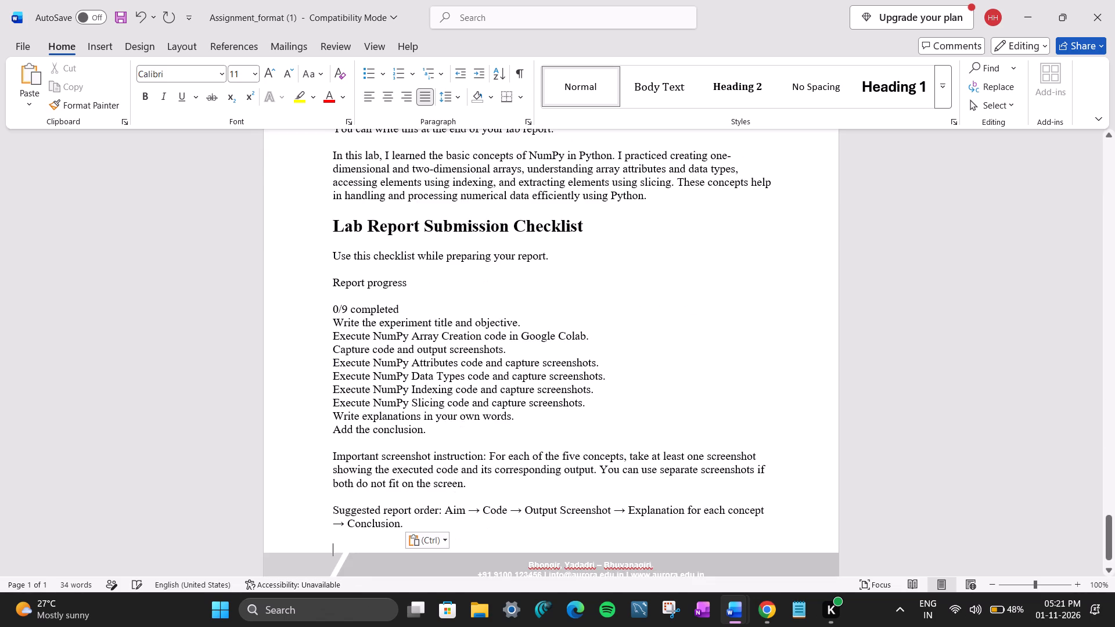
# Delete the two introductory paragraphs and the Module 1 – Lab 1: NumPy Fundamentals heading above the Objective line.
pyautogui.scroll(20, 631, 338)
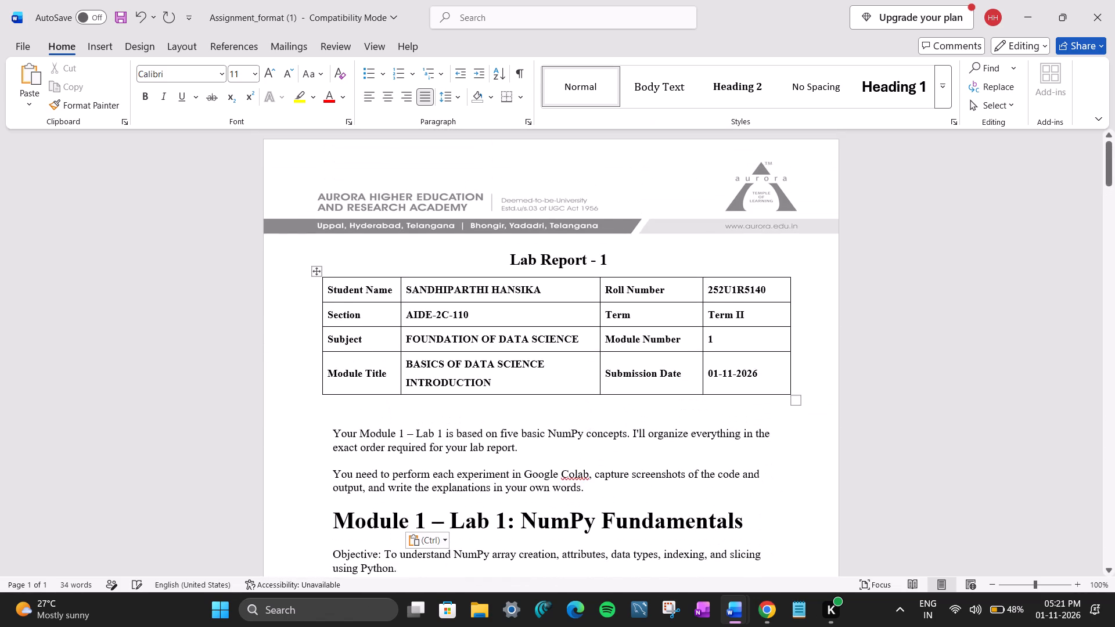
pyautogui.scroll(6, 631, 338)
pyautogui.scroll(-1, 631, 338)
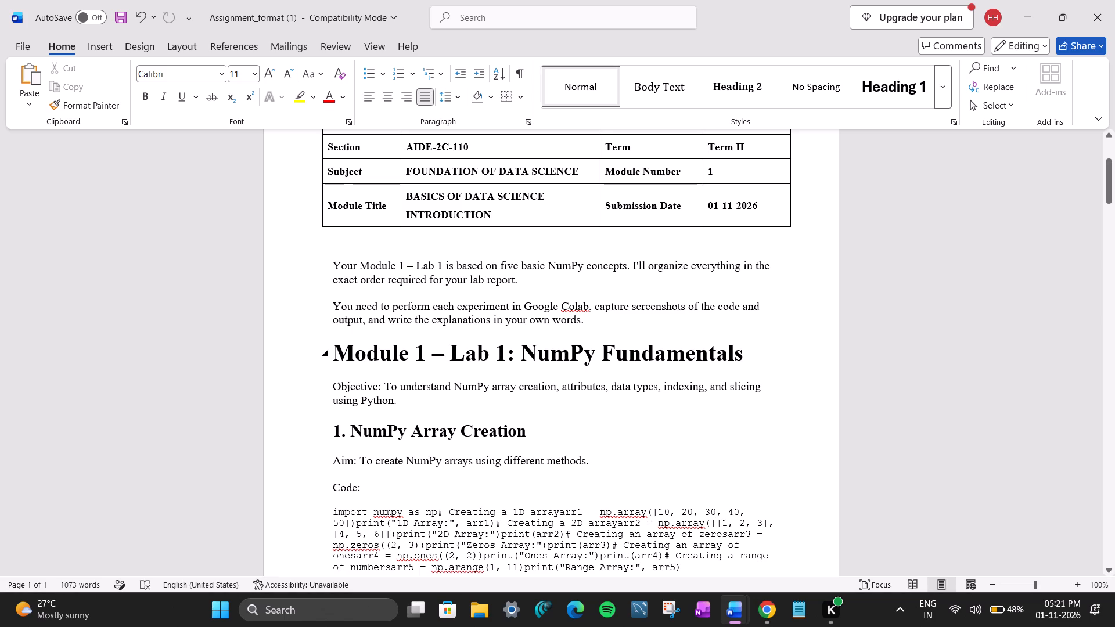
pyautogui.moveTo(748, 356); pyautogui.dragTo(342, 280)
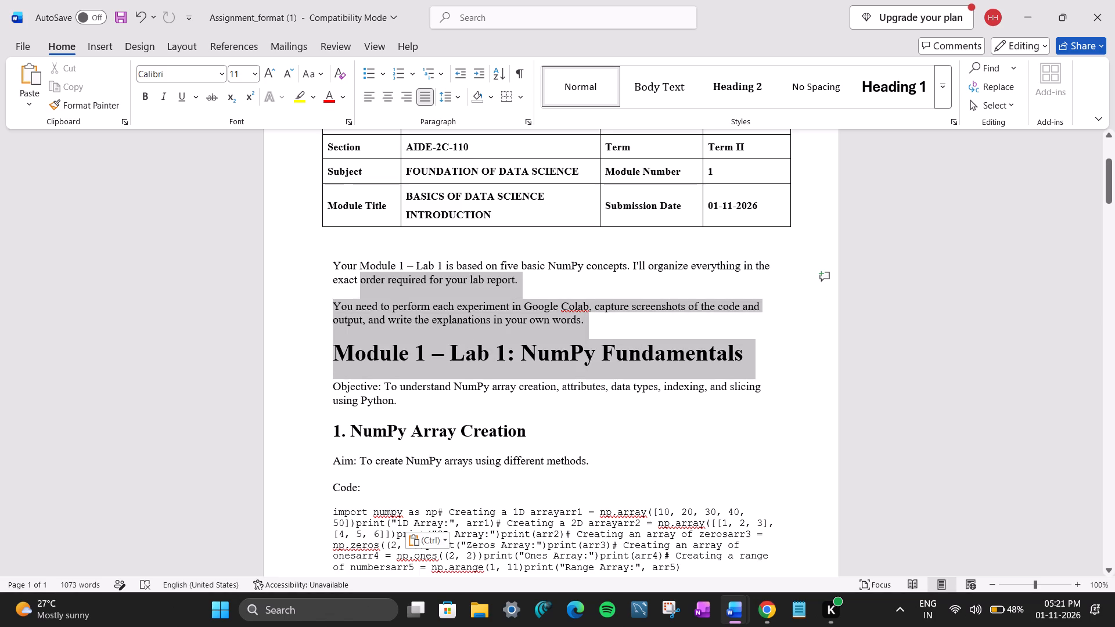
pyautogui.moveTo(342, 280); pyautogui.dragTo(323, 265)
pyautogui.press('BackSpace')
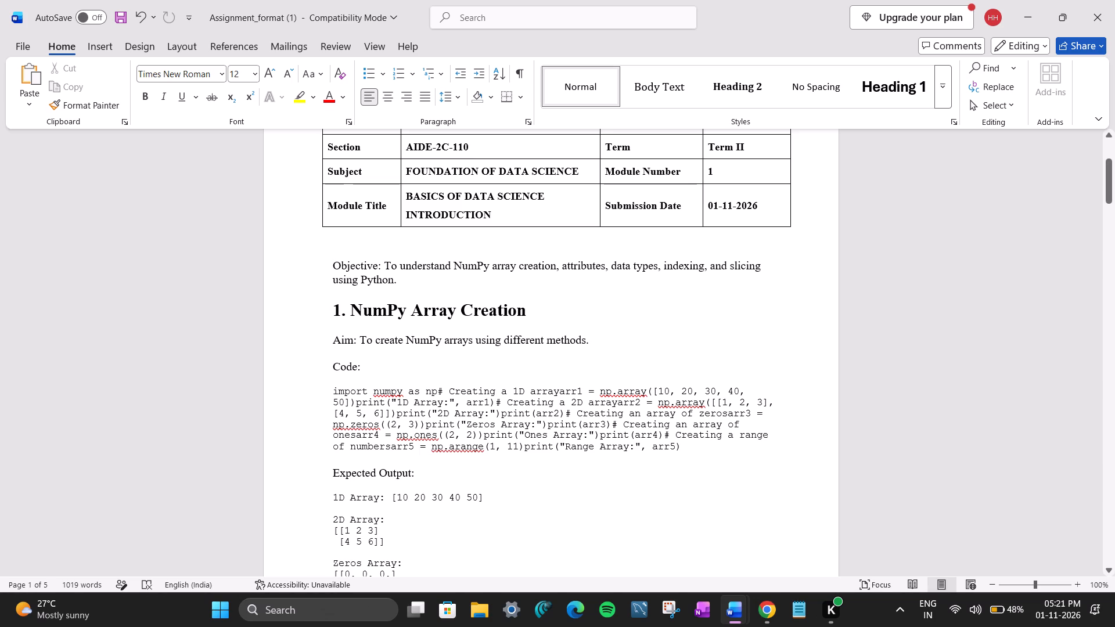
# Delete everything from the Lab Report Submission Checklist heading to the end of the document.
pyautogui.scroll(-1, 564, 415)
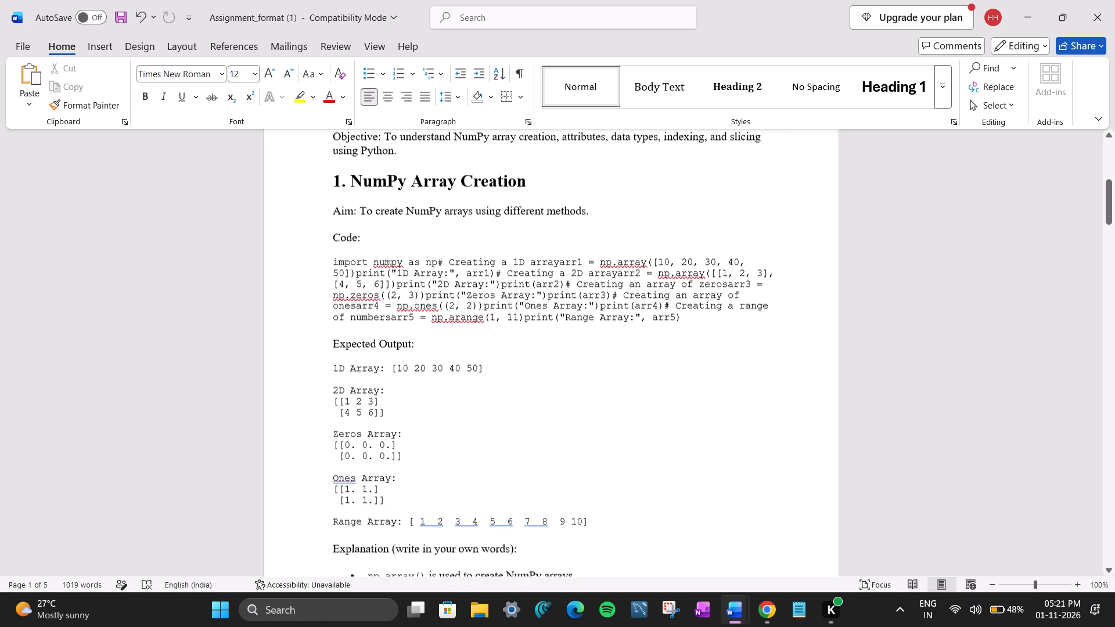
pyautogui.scroll(-3, 564, 415)
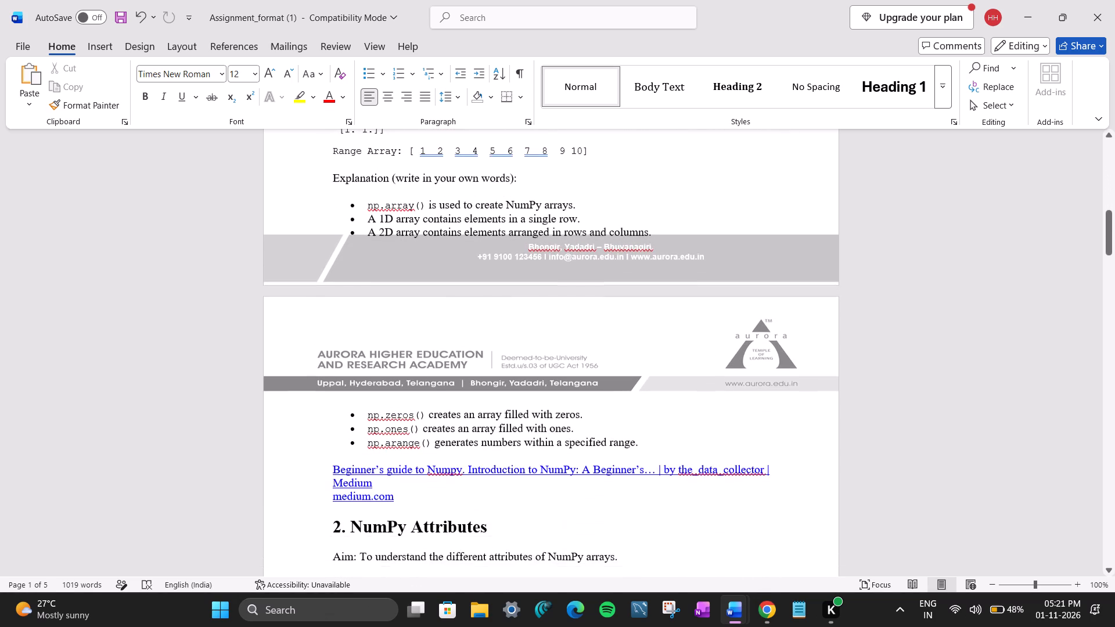
pyautogui.scroll(-1, 564, 415)
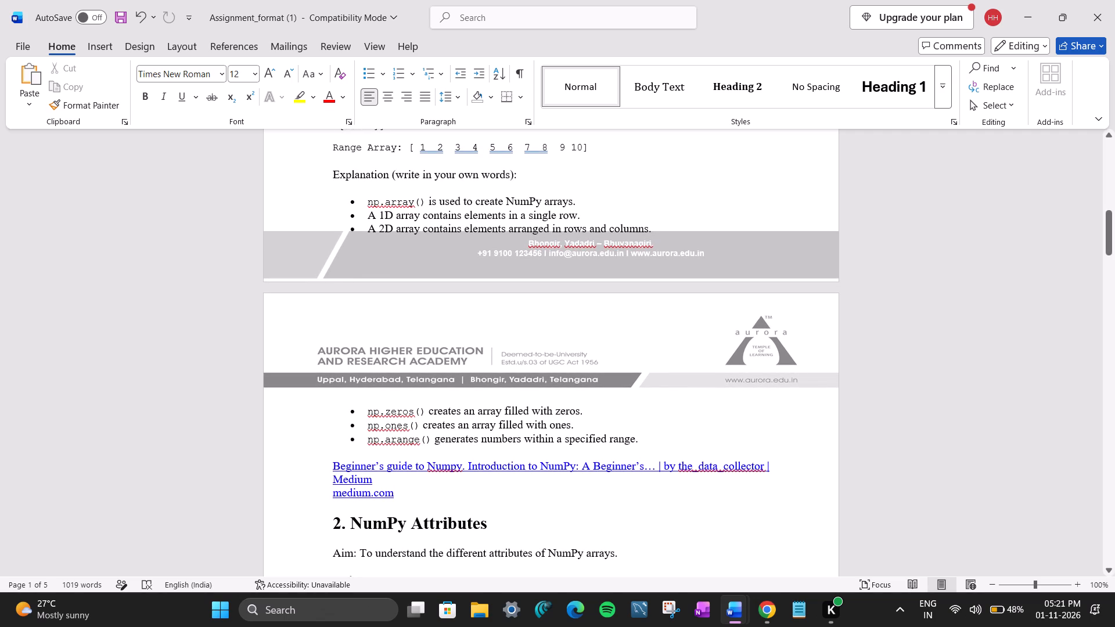
pyautogui.scroll(-2, 564, 415)
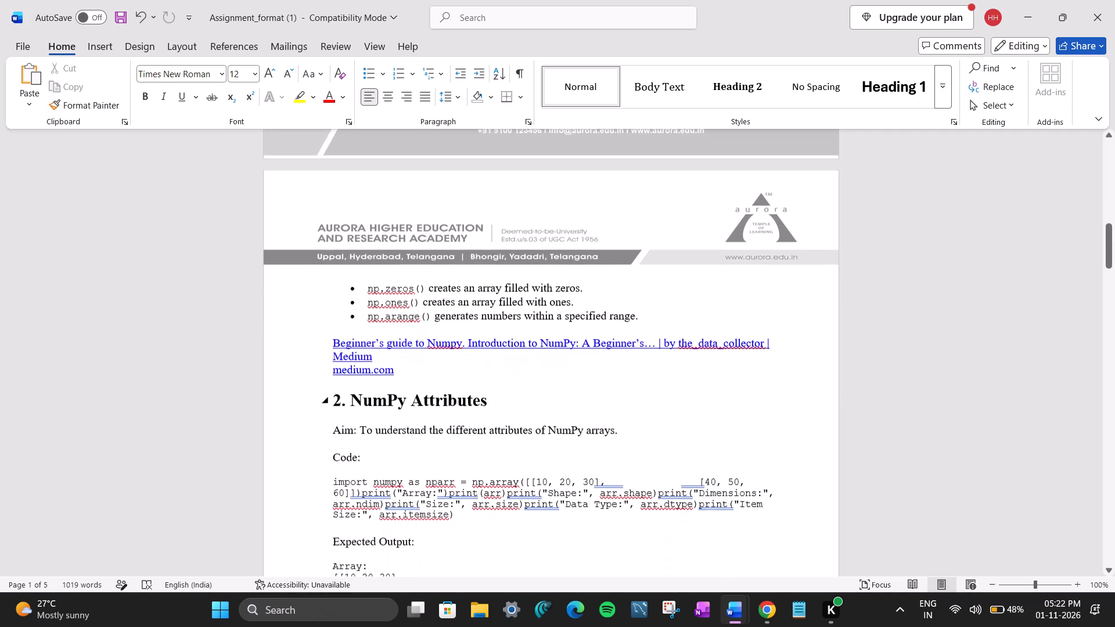
pyautogui.scroll(-9, 564, 415)
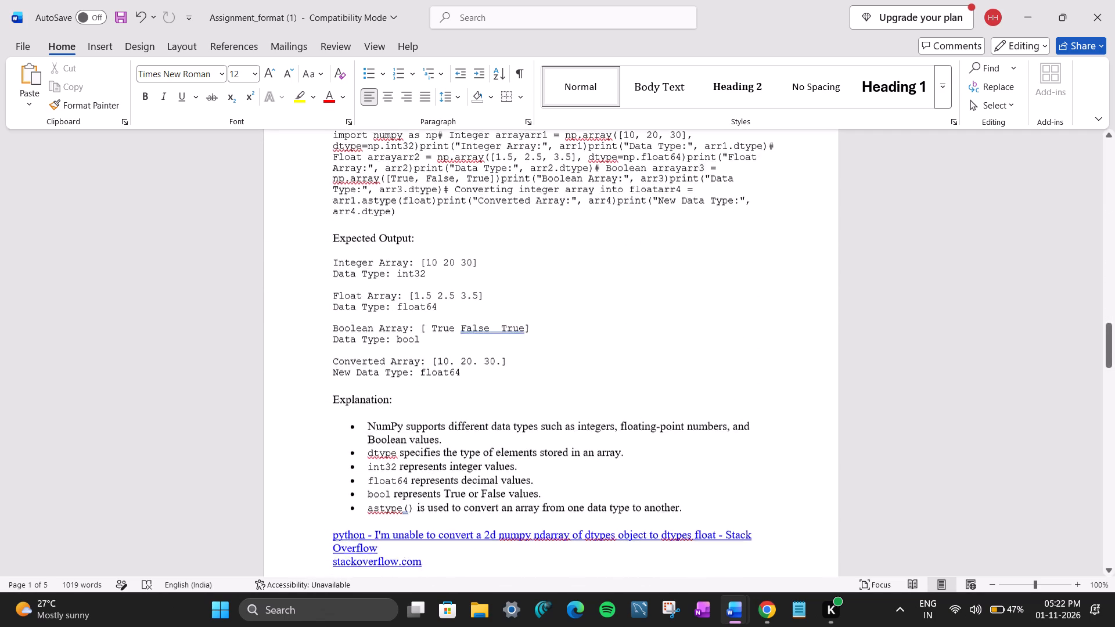
pyautogui.scroll(-17, 564, 415)
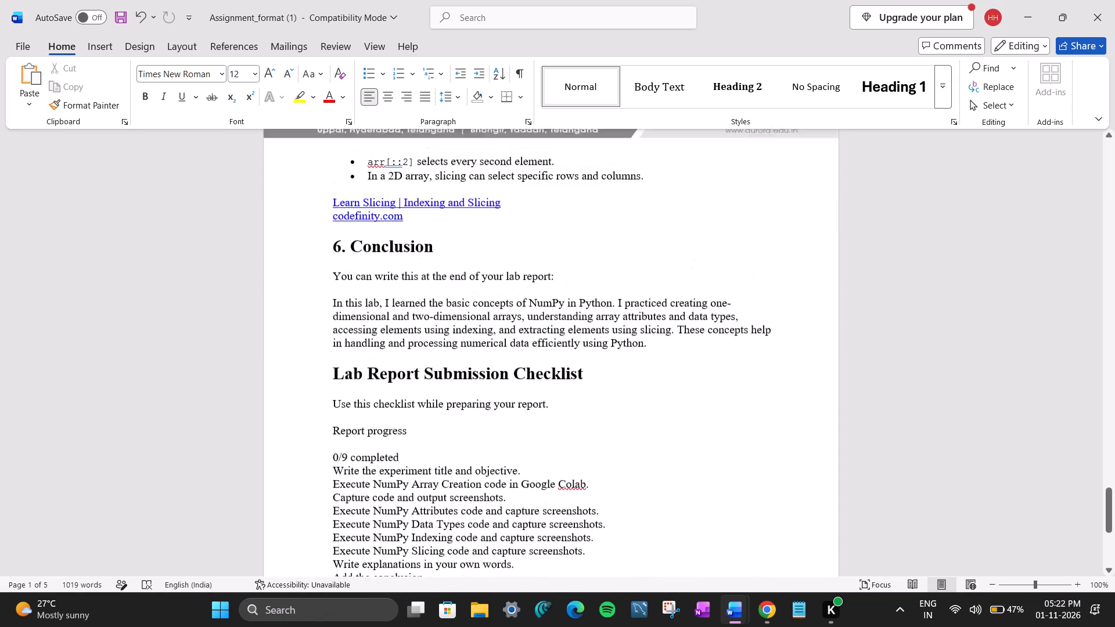
pyautogui.scroll(-4, 564, 415)
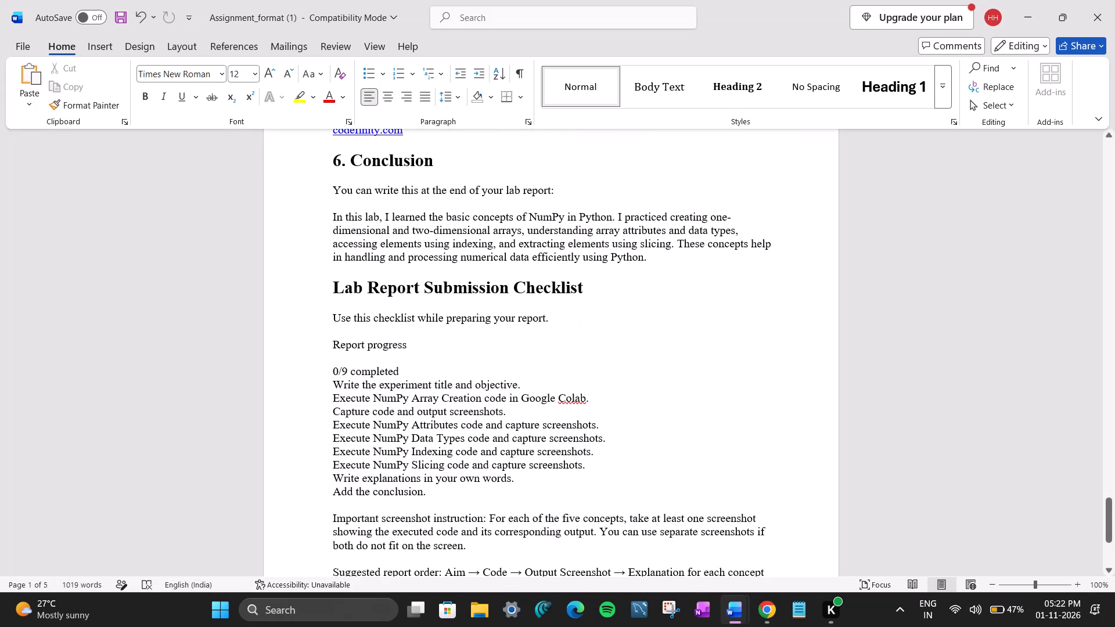
pyautogui.moveTo(333, 284); pyautogui.dragTo(782, 626)
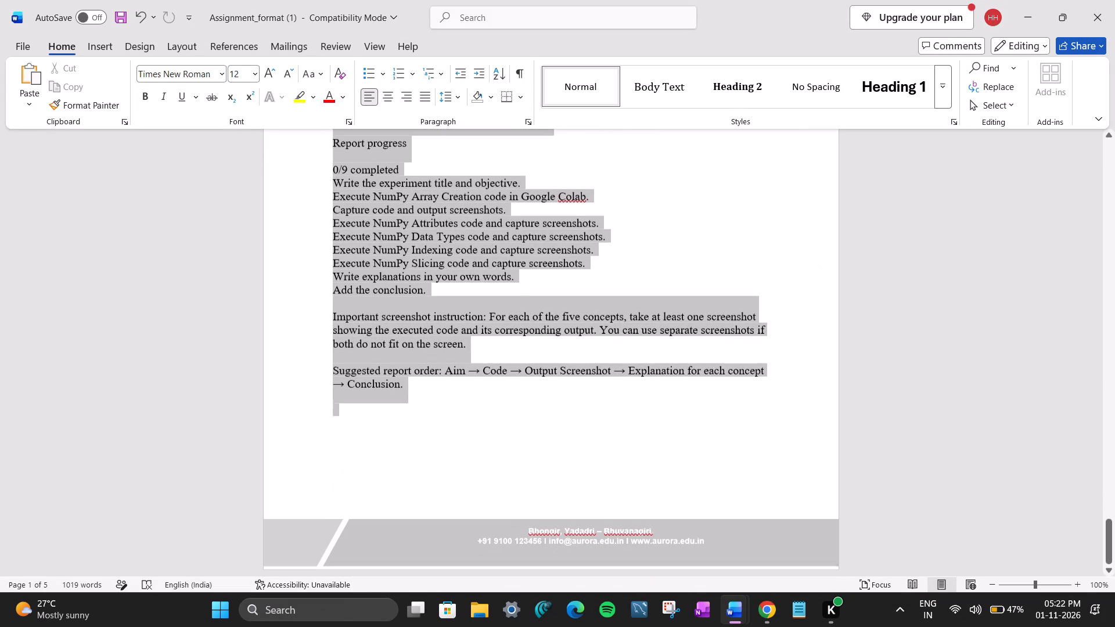
pyautogui.moveTo(782, 626); pyautogui.dragTo(788, 621)
pyautogui.press('BackSpace')
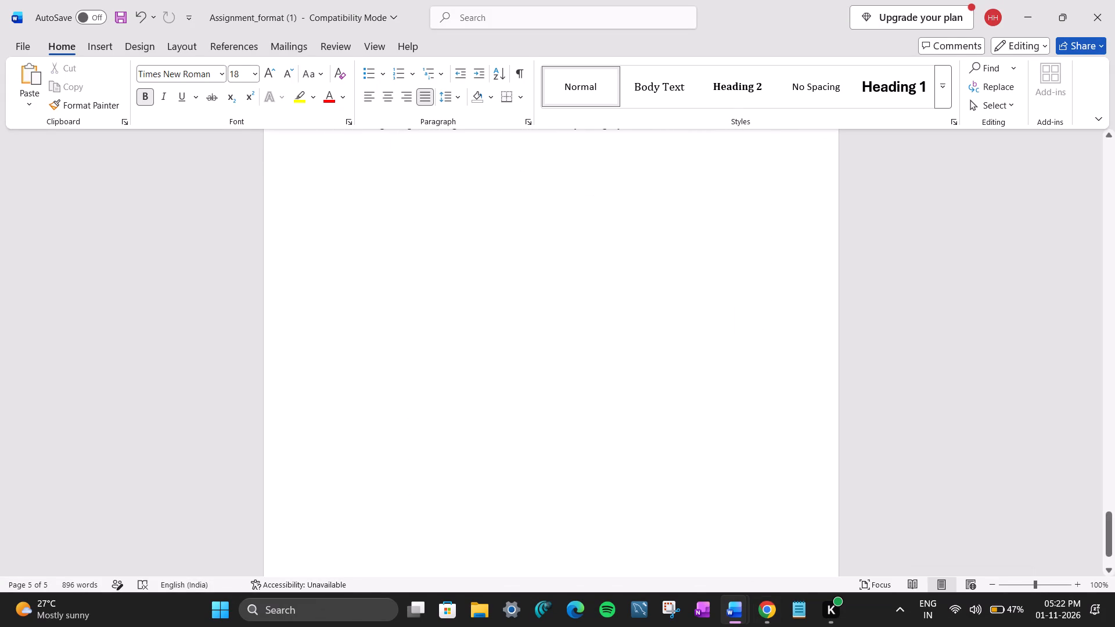
pyautogui.scroll(16, 684, 385)
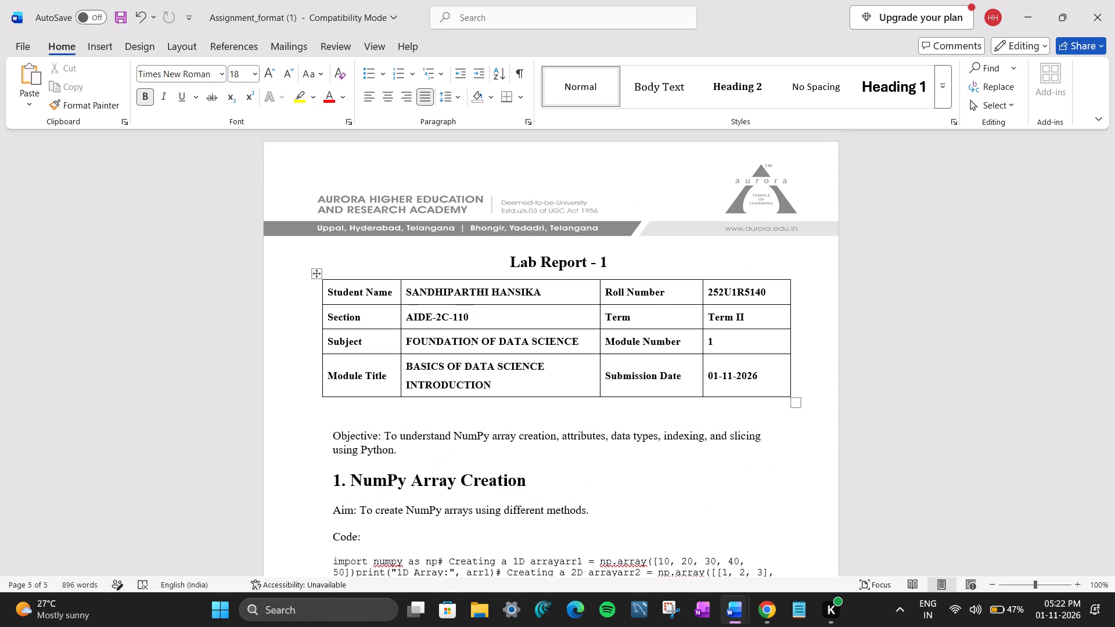
pyautogui.scroll(-1, 630, 460)
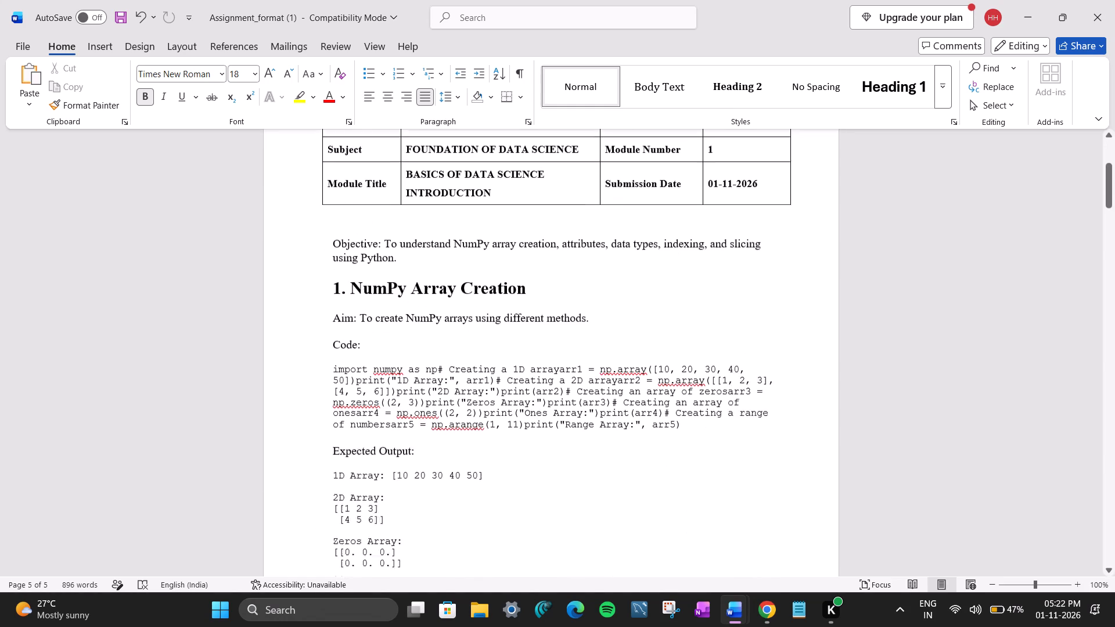
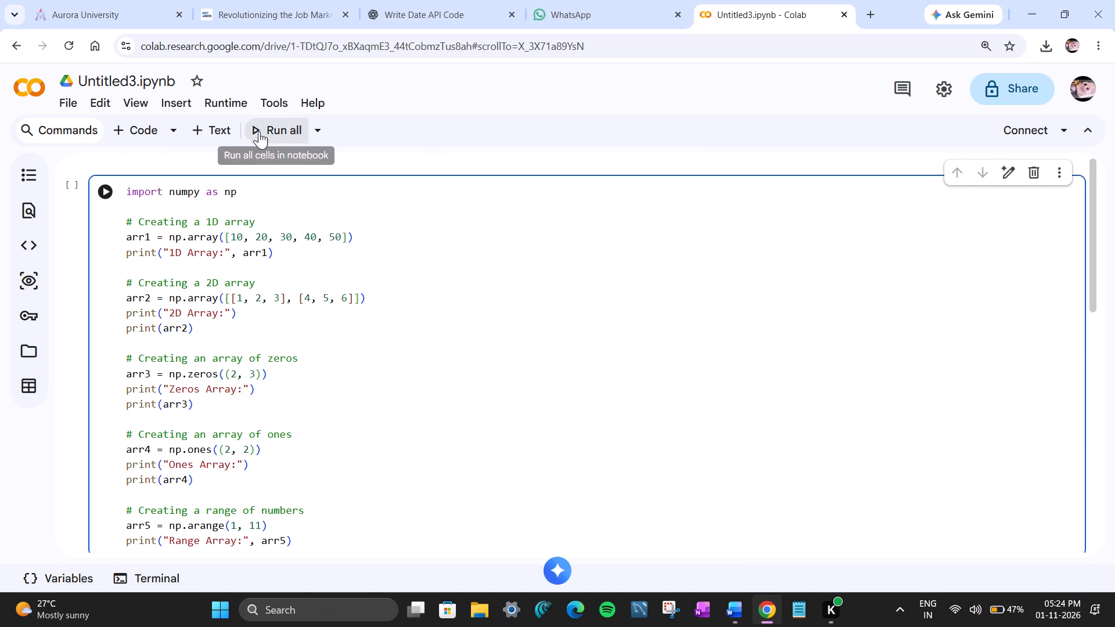
# Run all cells in the notebook and look over the array code and its printed output.
pyautogui.click(258, 128)
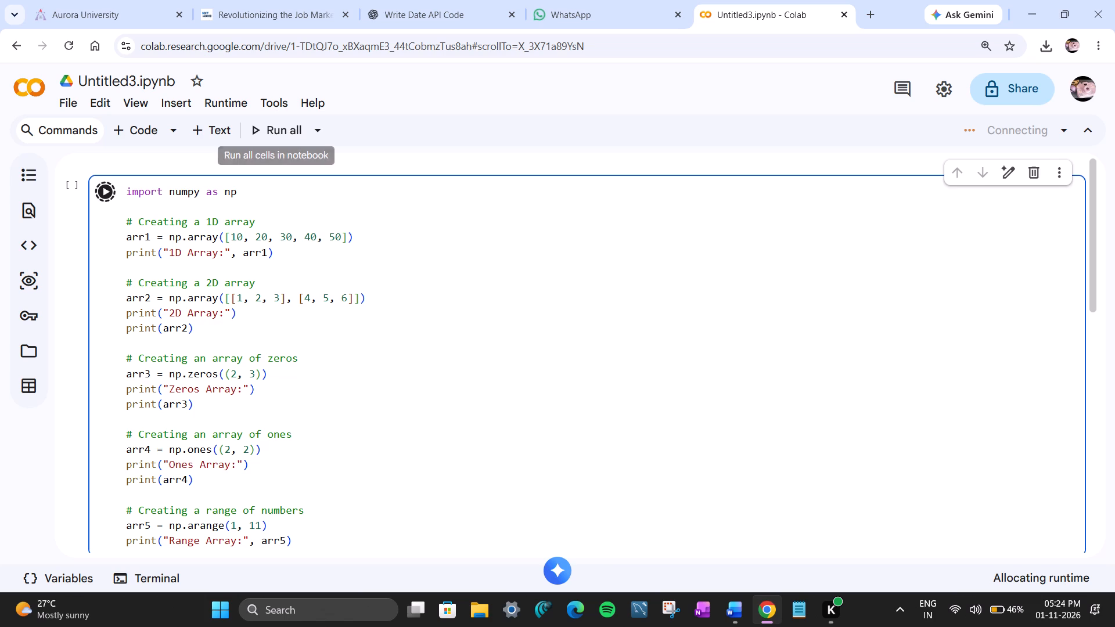
pyautogui.scroll(-3, 340, 260)
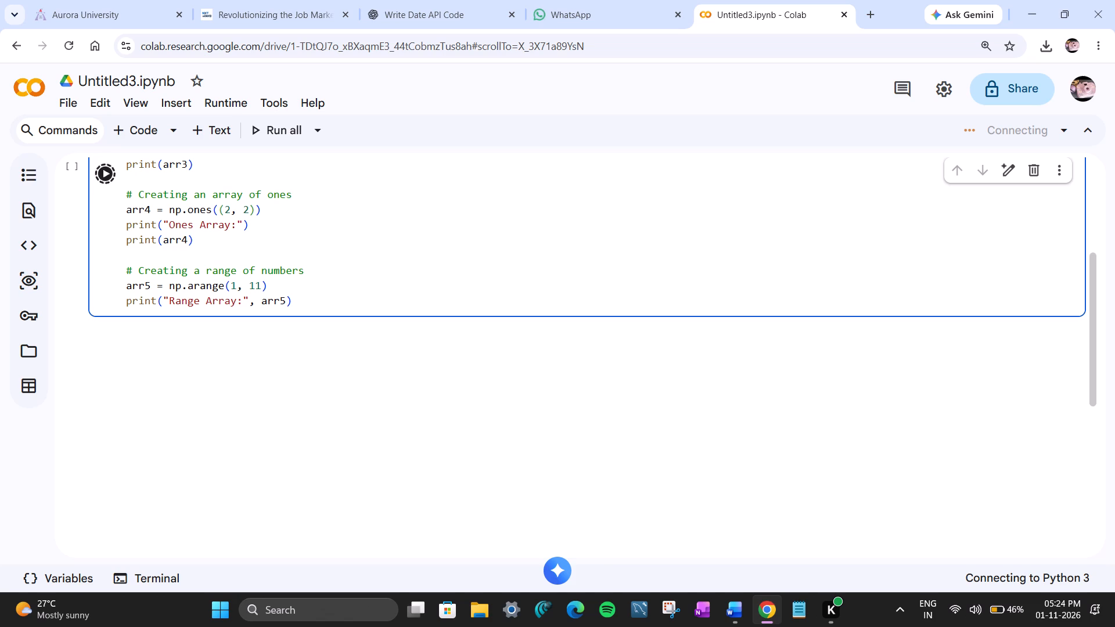
pyautogui.scroll(6, 340, 260)
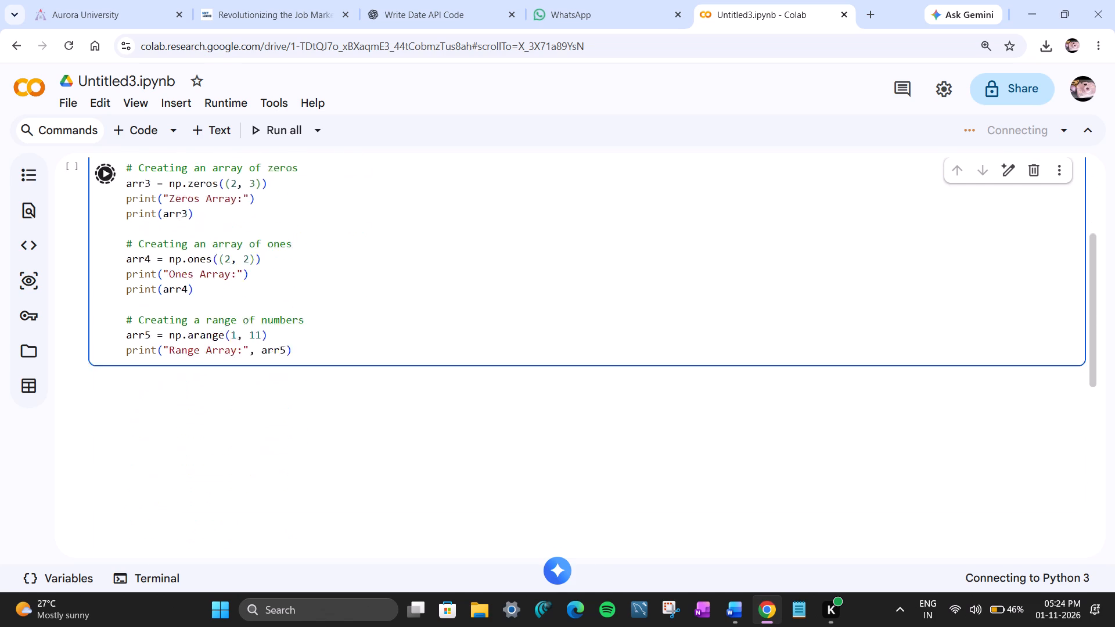
pyautogui.scroll(-3, 276, 315)
pyautogui.scroll(5, 276, 315)
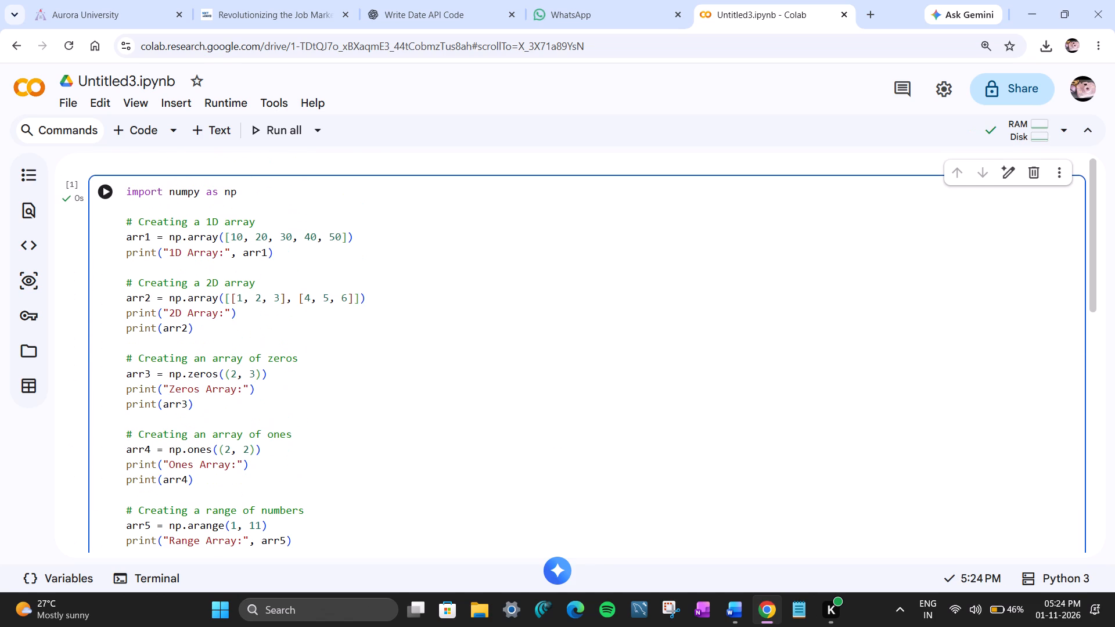
pyautogui.scroll(1, 276, 315)
pyautogui.hscroll(1, 276, 315)
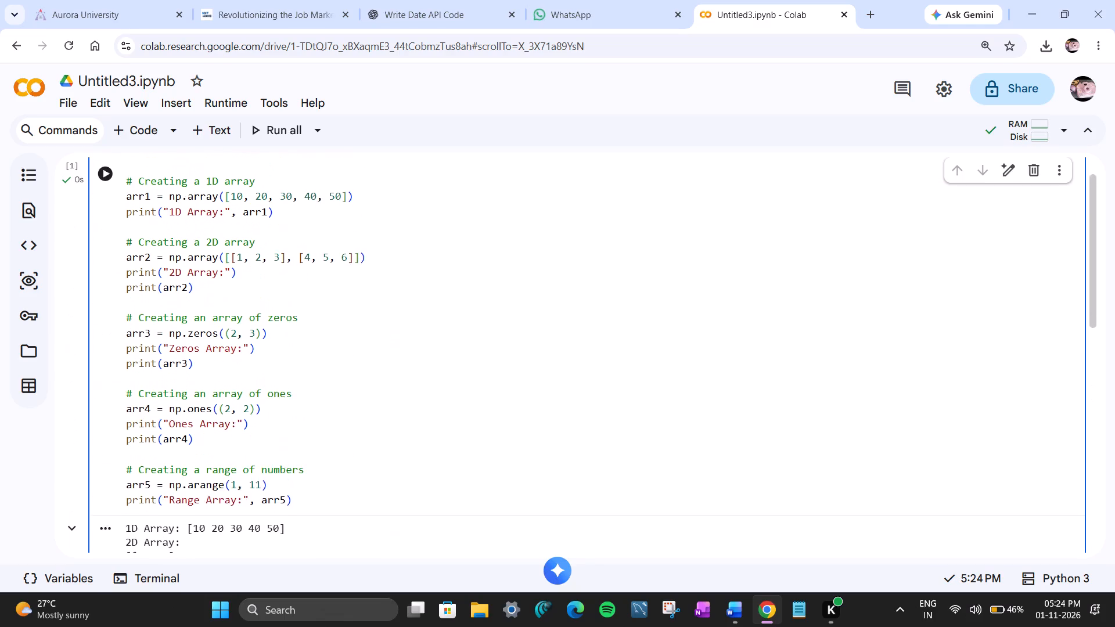
pyautogui.scroll(1, 276, 315)
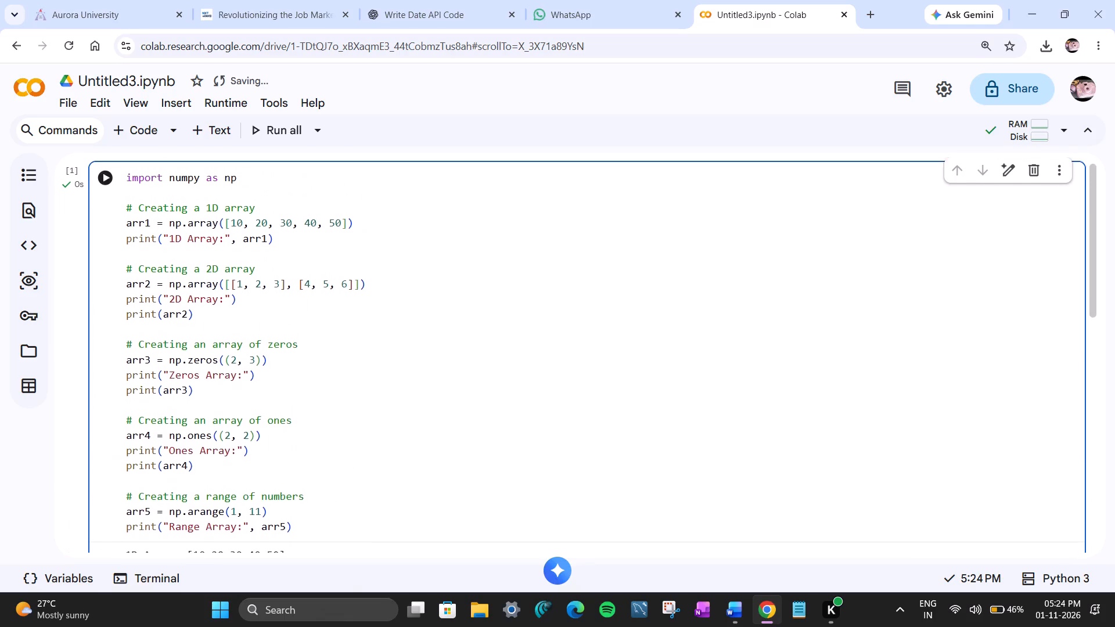
pyautogui.scroll(1, 276, 315)
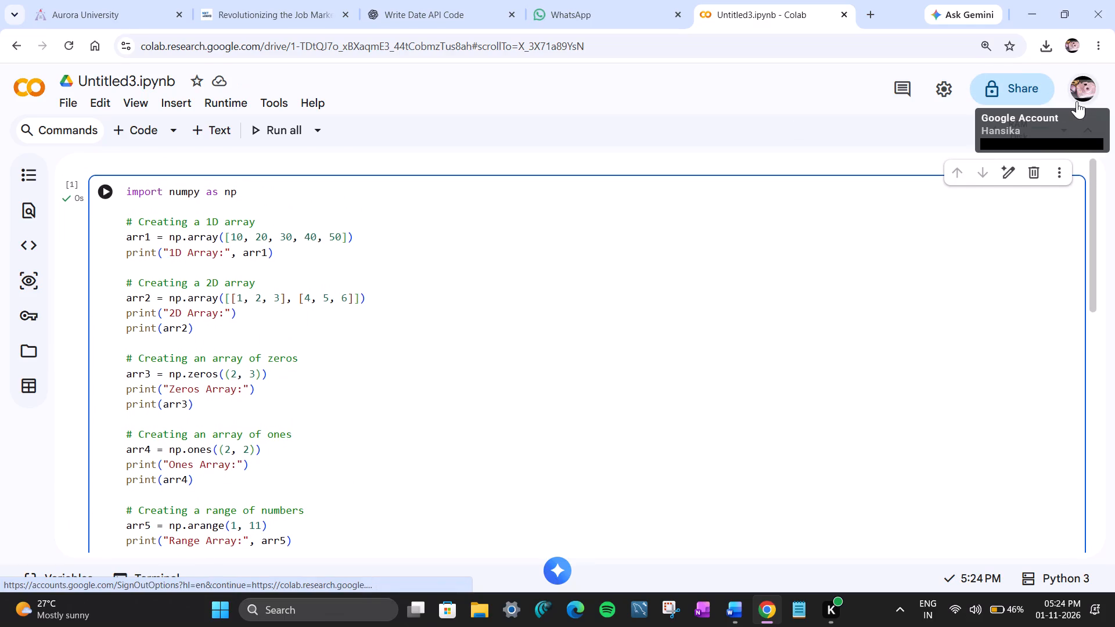
# Close the Aurora University, Revolutionizing the Job Market and Write Date API Code browser pages.
pyautogui.click(178, 13)
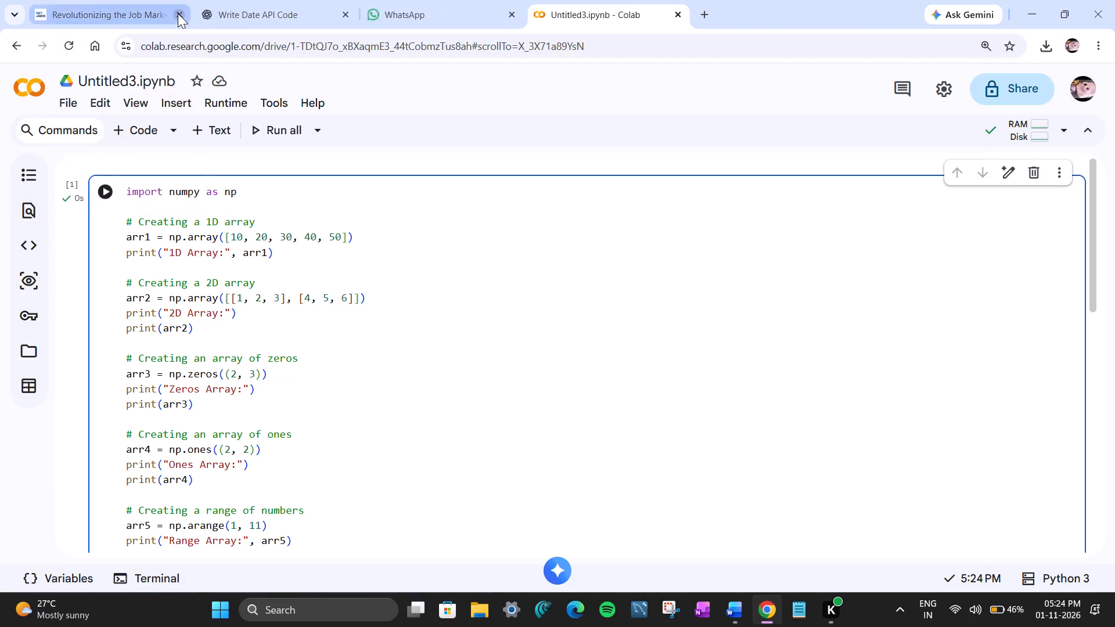
pyautogui.click(178, 13)
pyautogui.click(178, 13)
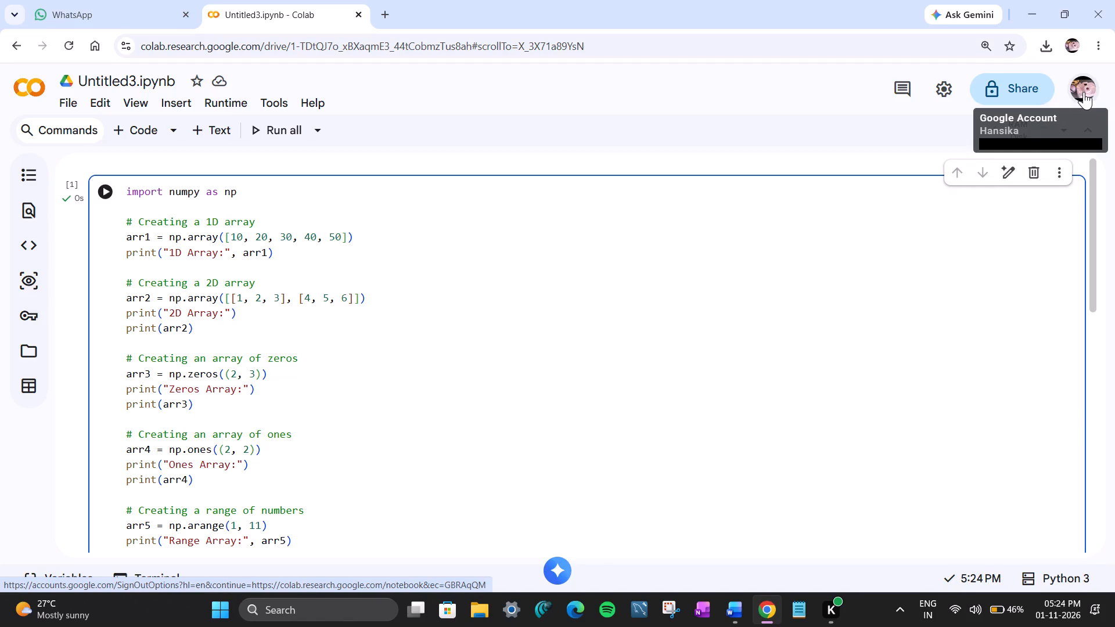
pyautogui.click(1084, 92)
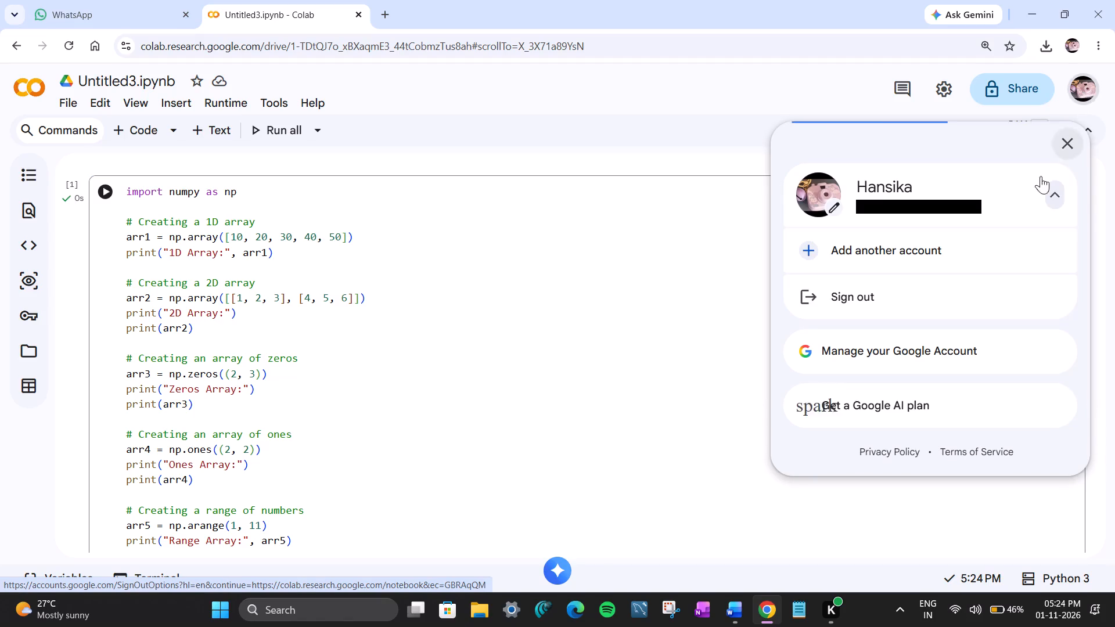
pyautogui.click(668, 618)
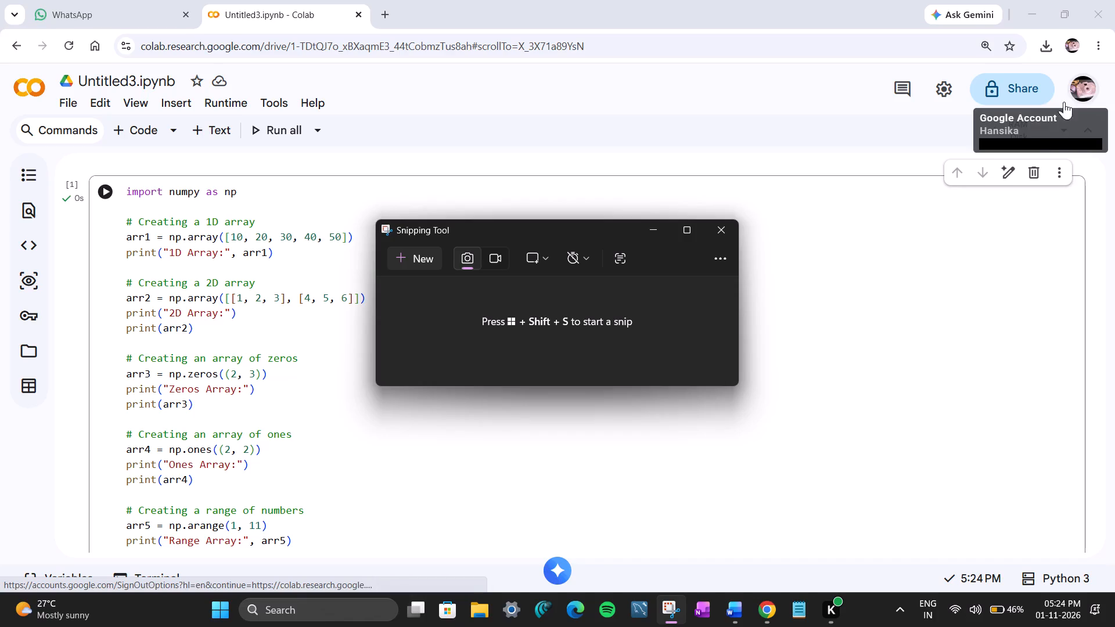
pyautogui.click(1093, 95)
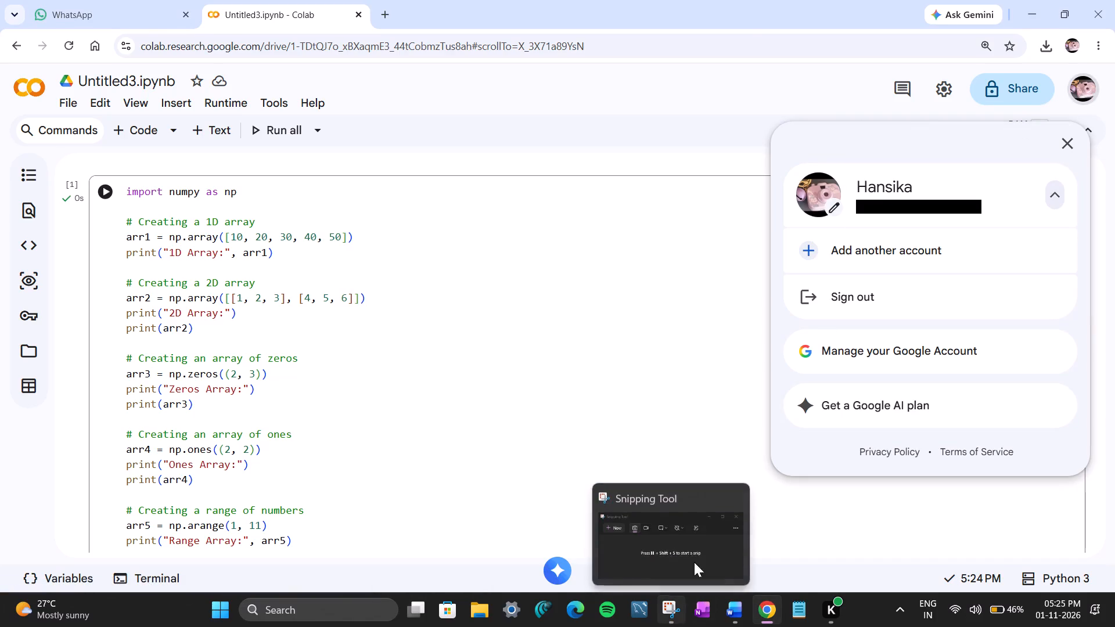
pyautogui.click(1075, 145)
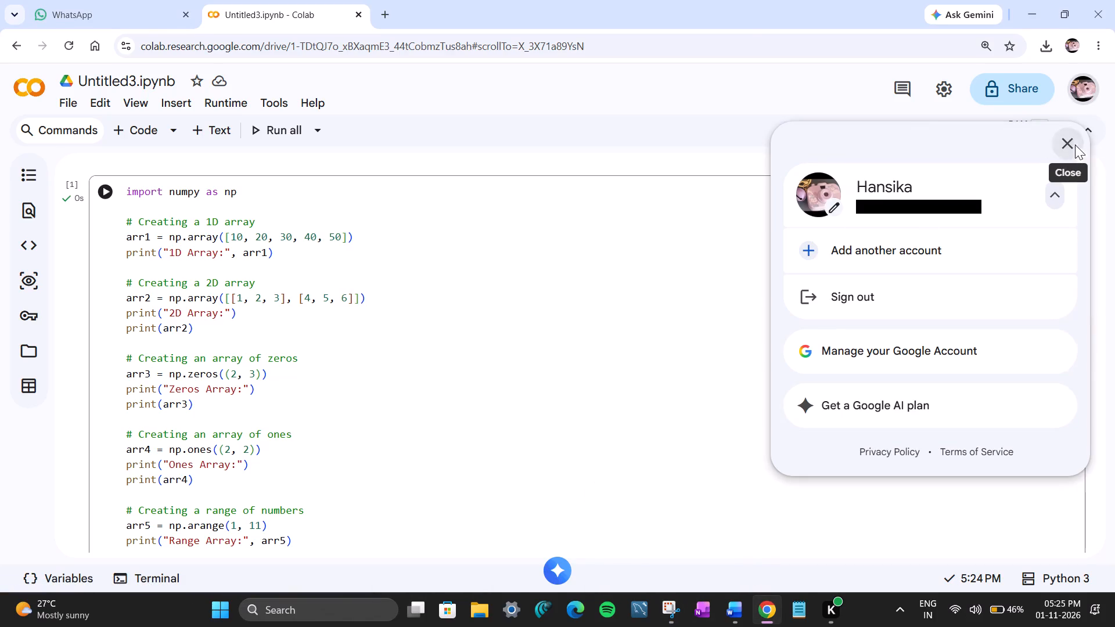
# Take a full-screen screenshot of the executed Colab code with the Google account details shown beside it.
pyautogui.click(1085, 85)
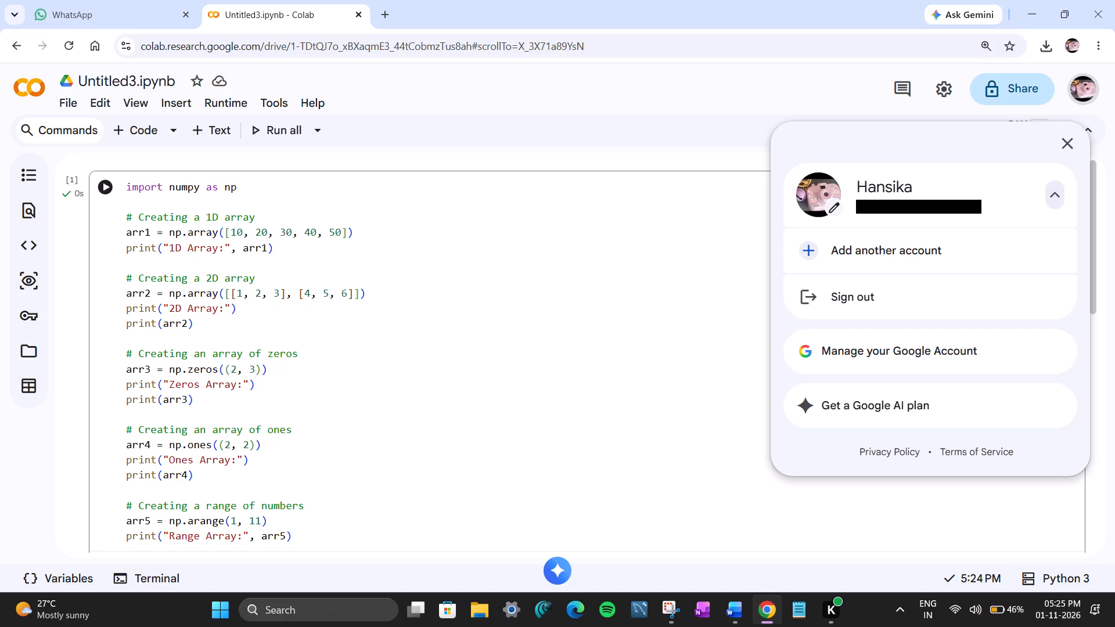
pyautogui.press('super+Print')
# Switch to the Assignment_format (1) Word document and insert the Colab screenshot below the print("Range Array:", arr5) statement.
pyautogui.click(734, 620)
pyautogui.scroll(-3, 582, 442)
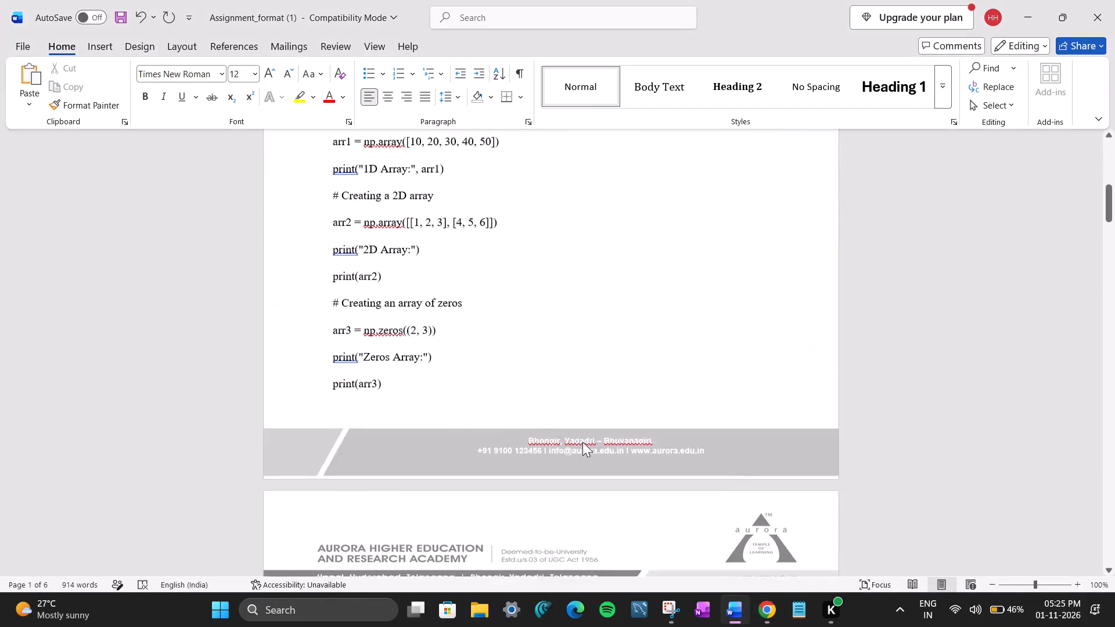
pyautogui.scroll(-4, 582, 442)
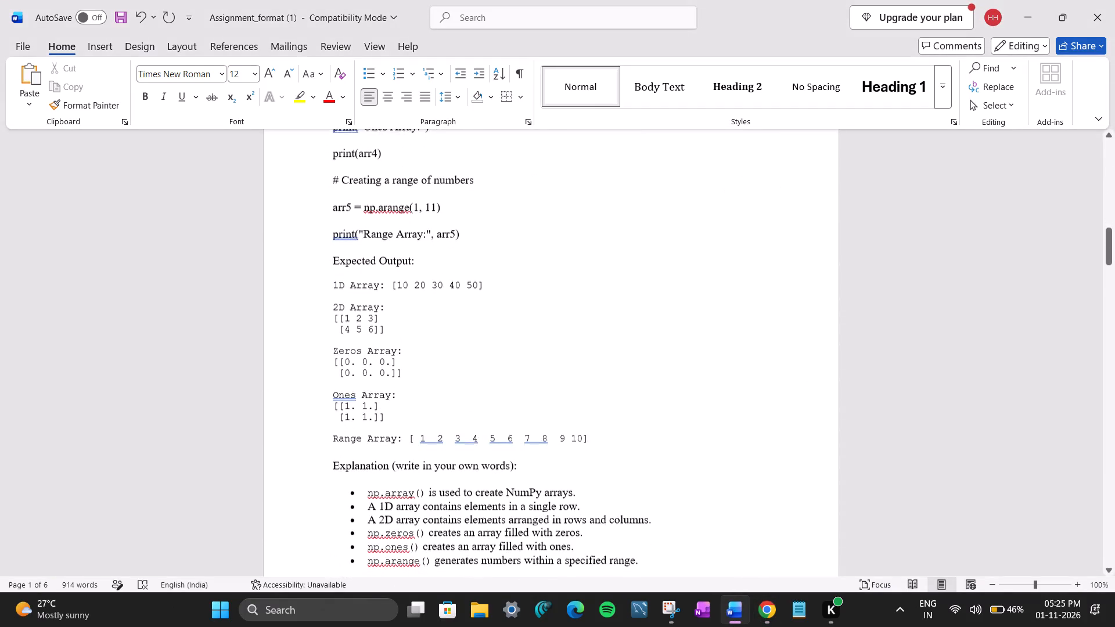
pyautogui.click(465, 236)
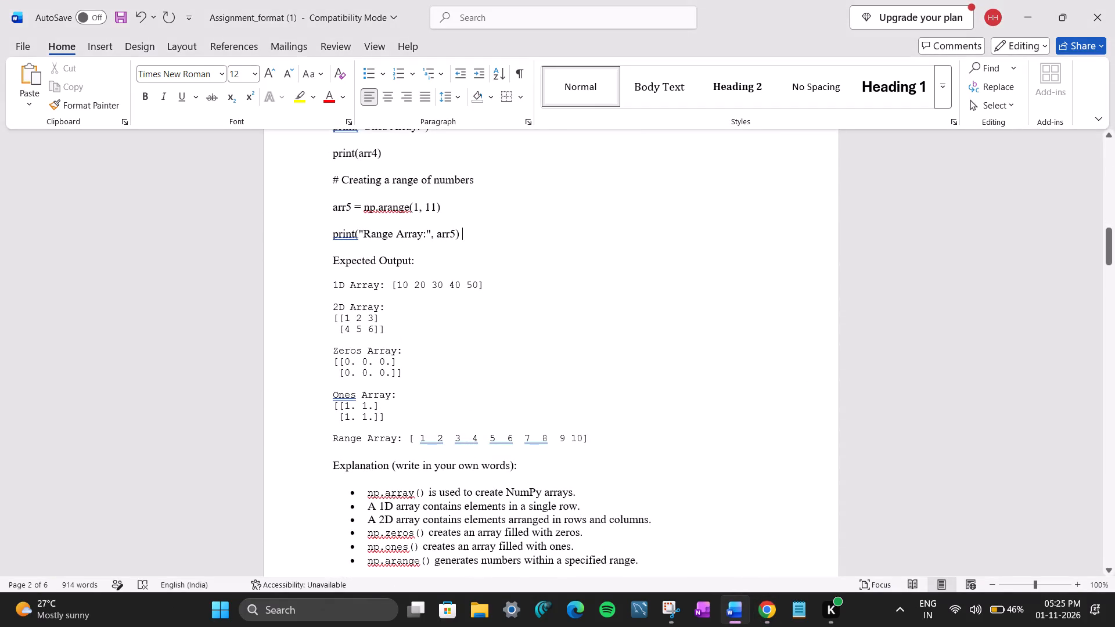
pyautogui.hotkey('shift', 'Return')
pyautogui.hotkey('shift', 'Return')
pyautogui.hotkey('ctrl', 'v')
pyautogui.keyDown('ctrl'); pyautogui.click(465, 236); pyautogui.keyUp('ctrl')
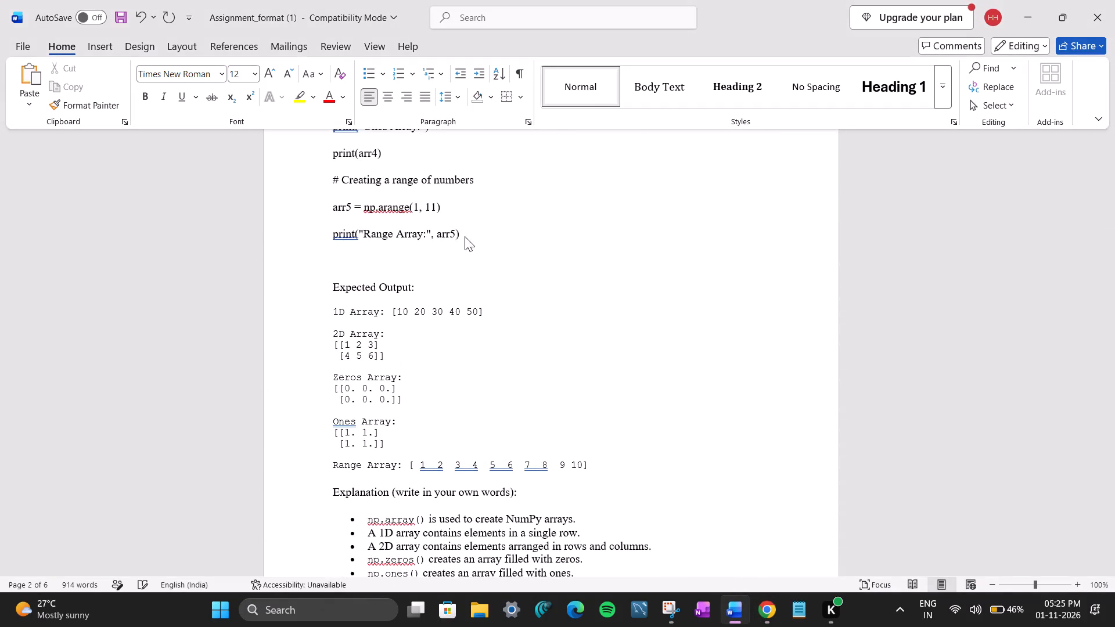
# Add one blank line after the Range Array line of the NumPy Array Creation expected output.
pyautogui.scroll(-1, 465, 236)
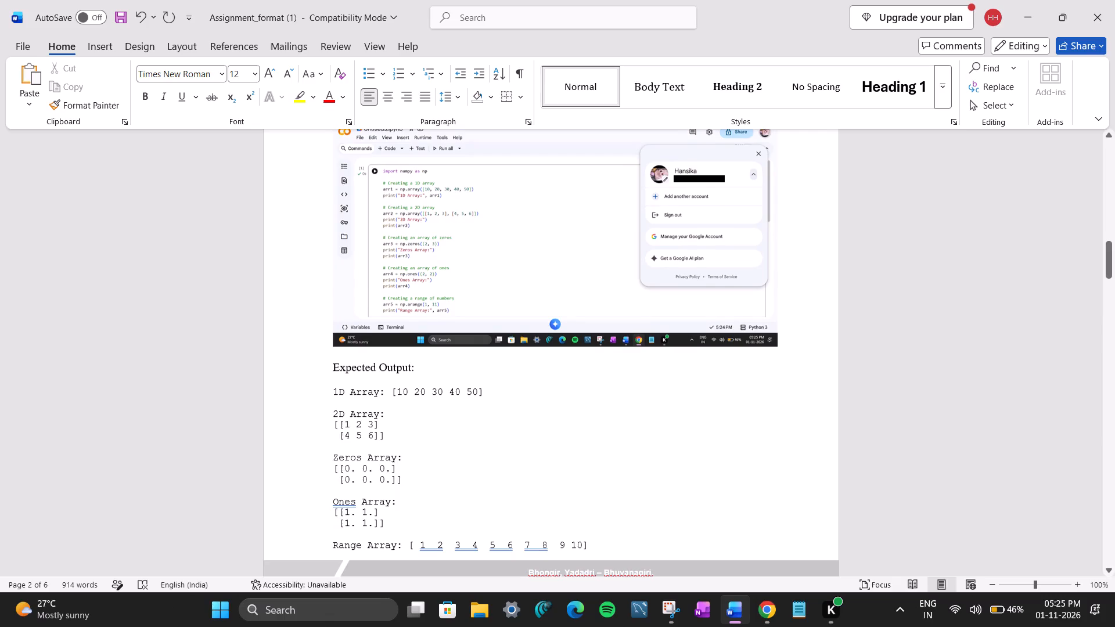
pyautogui.scroll(-1, 569, 351)
pyautogui.scroll(1, 628, 449)
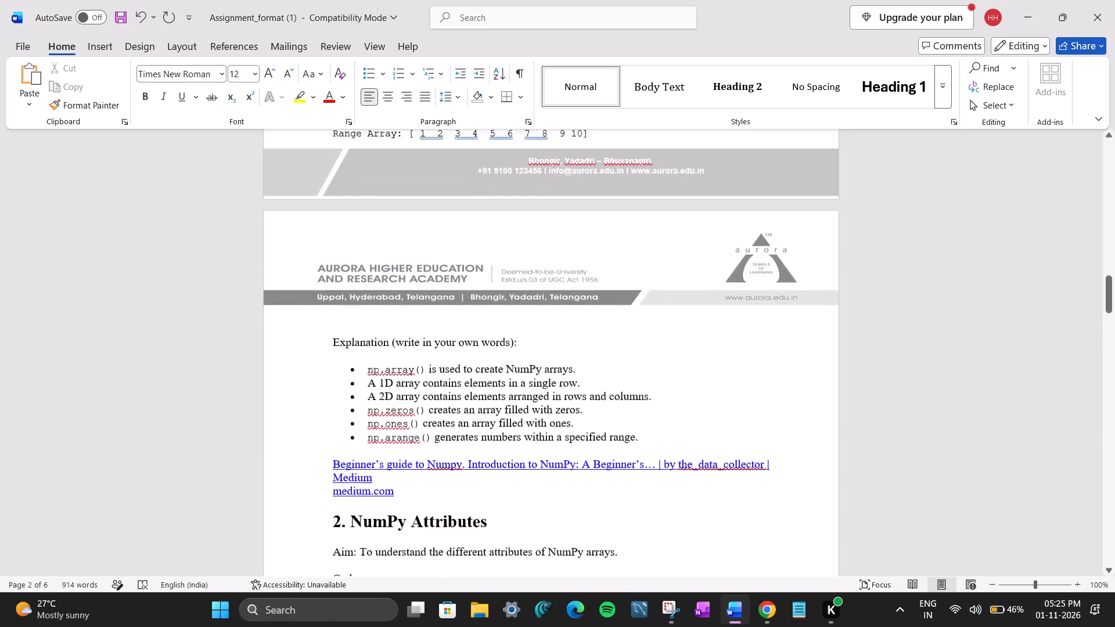
pyautogui.scroll(1, 628, 449)
pyautogui.click(596, 402)
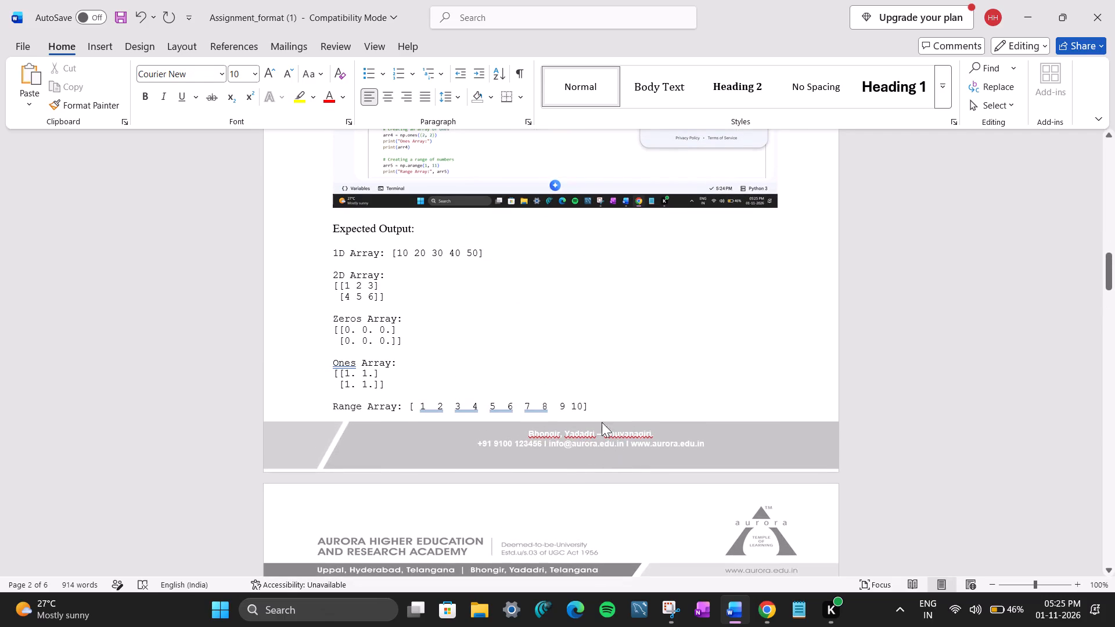
pyautogui.hotkey('shift', 'Return')
pyautogui.hotkey('shift', 'Return')
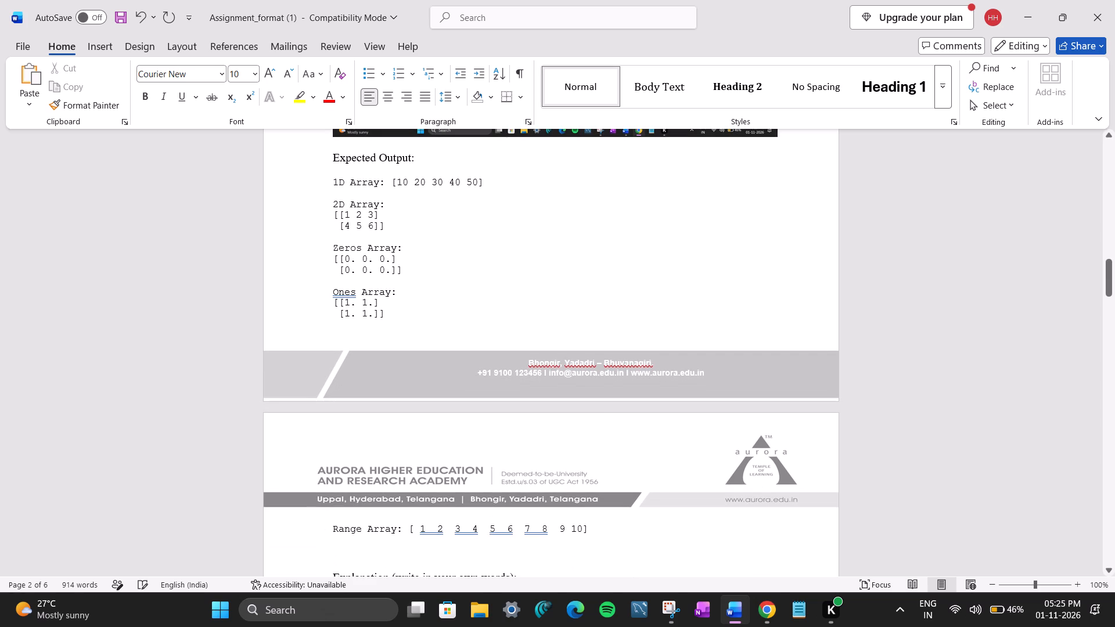
pyautogui.press('BackSpace')
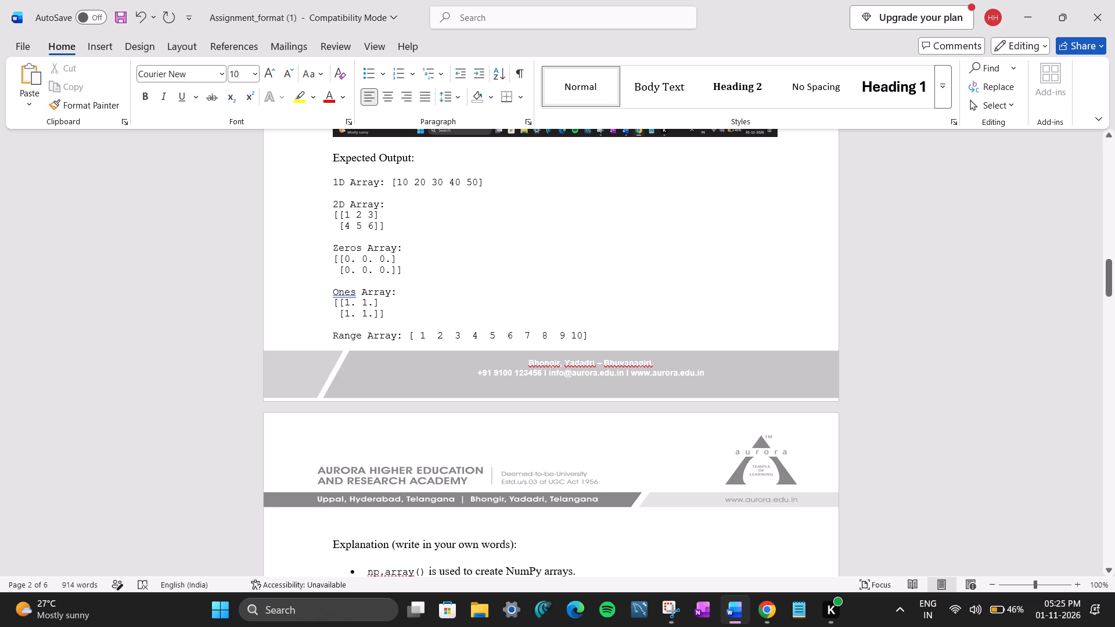
# Remove and re-insert the paragraph break between Expected Output: and the 1D Array output line.
pyautogui.click(356, 170)
pyautogui.click(333, 170)
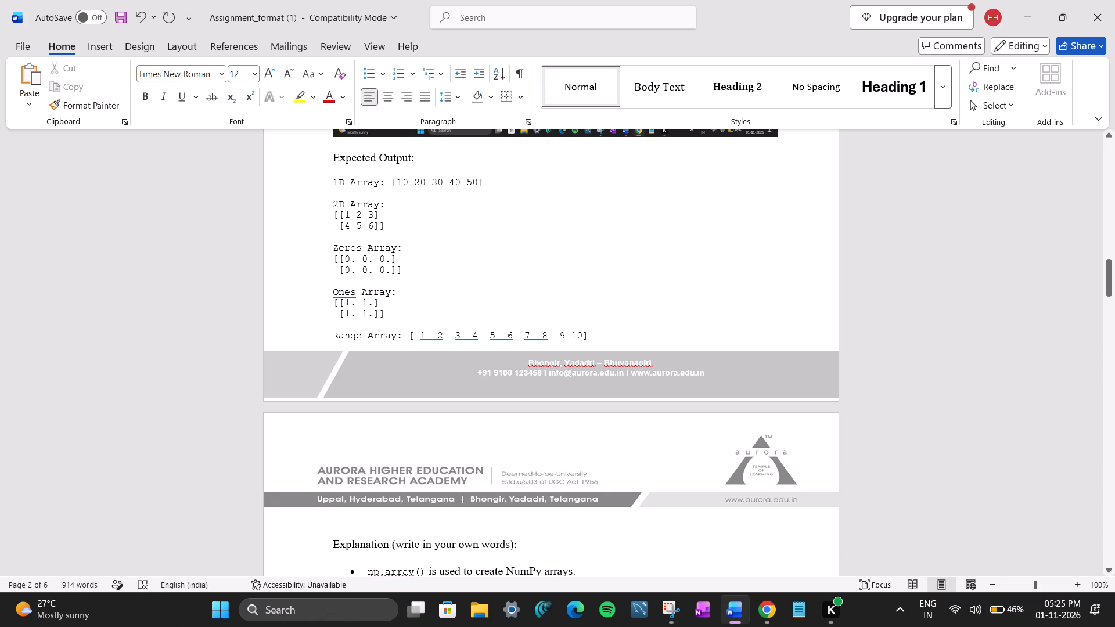
pyautogui.click(333, 181)
pyautogui.press('BackSpace')
pyautogui.press('Return')
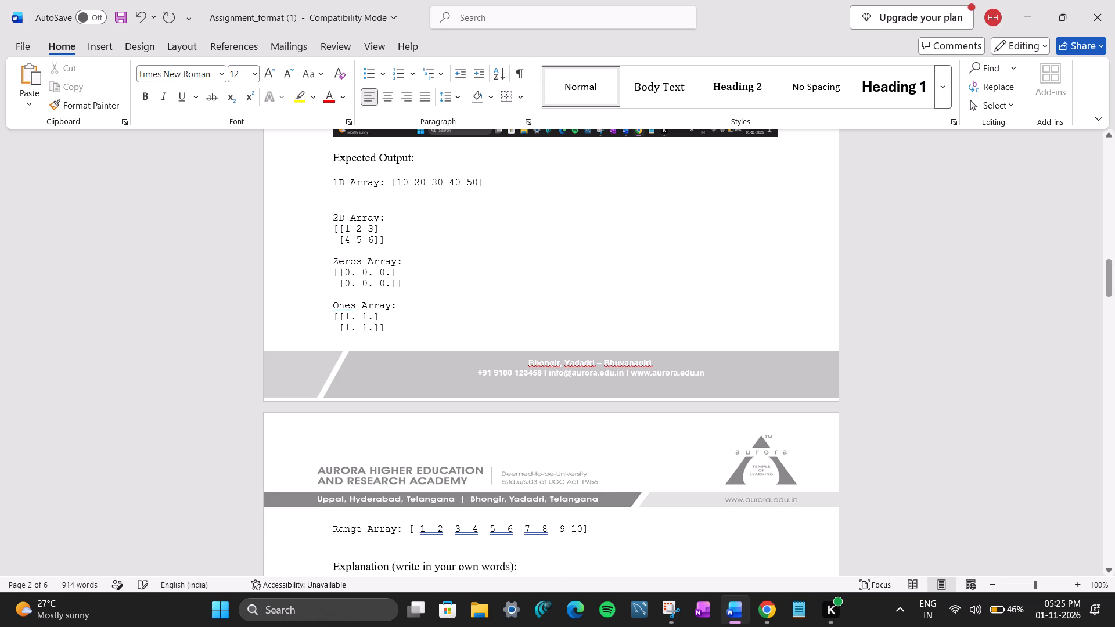
# Insert two paragraph breaks after the Range Array line of the NumPy Array Creation expected output.
pyautogui.scroll(-1, 628, 347)
pyautogui.click(603, 397)
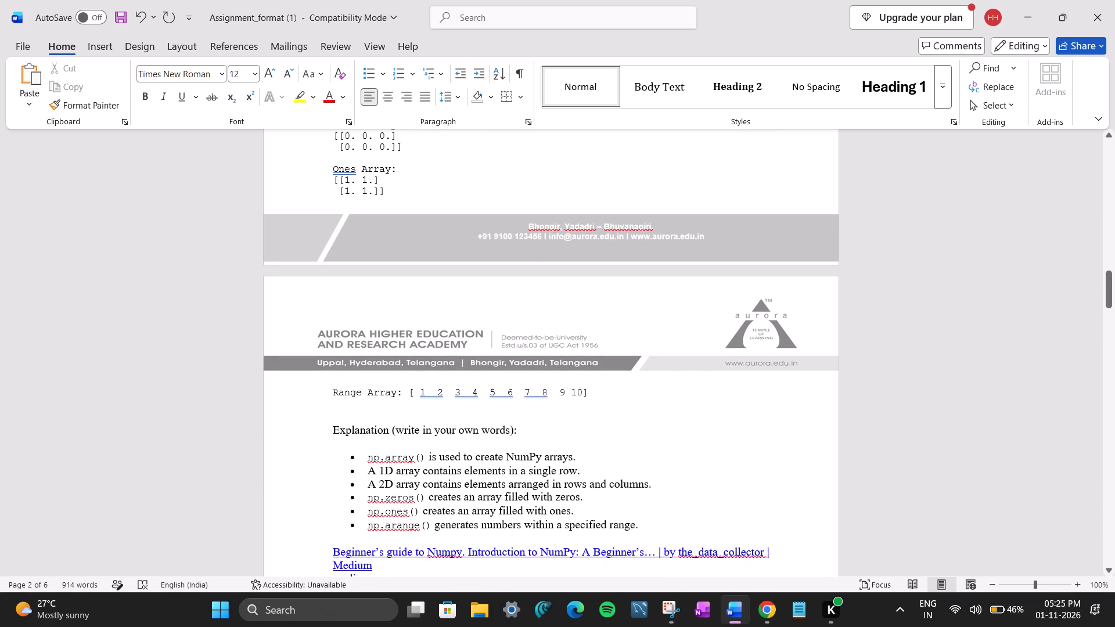
pyautogui.press('Return')
pyautogui.press('Return')
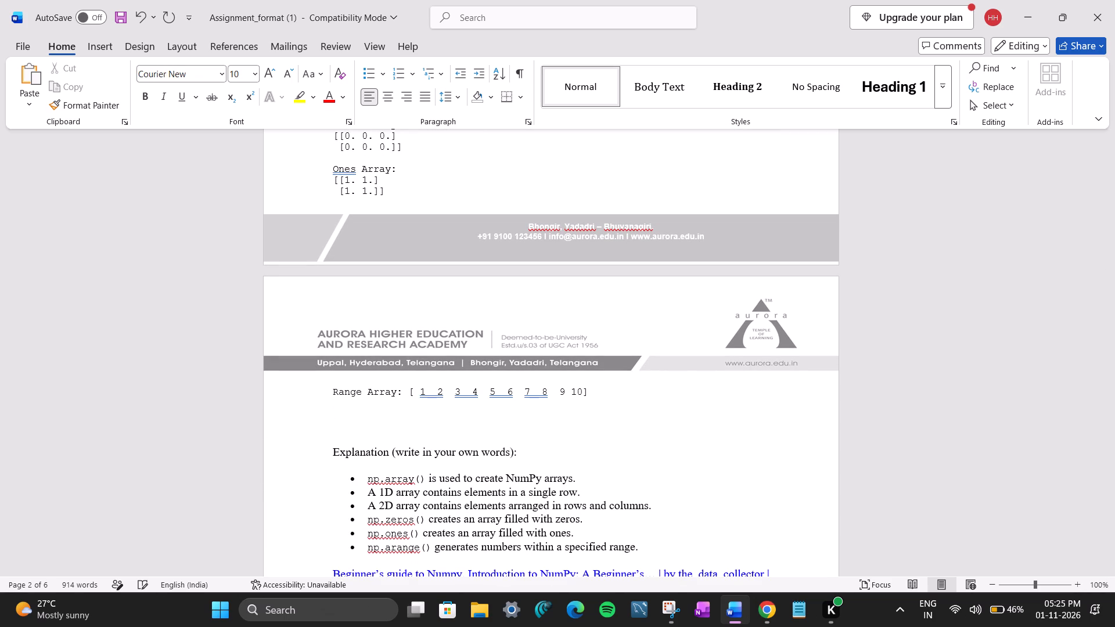
# Switch to the Colab notebook in Chrome and take a full-screen screenshot of the complete cell output with the Google account details shown beside it.
pyautogui.click(768, 617)
pyautogui.scroll(-2, 617, 437)
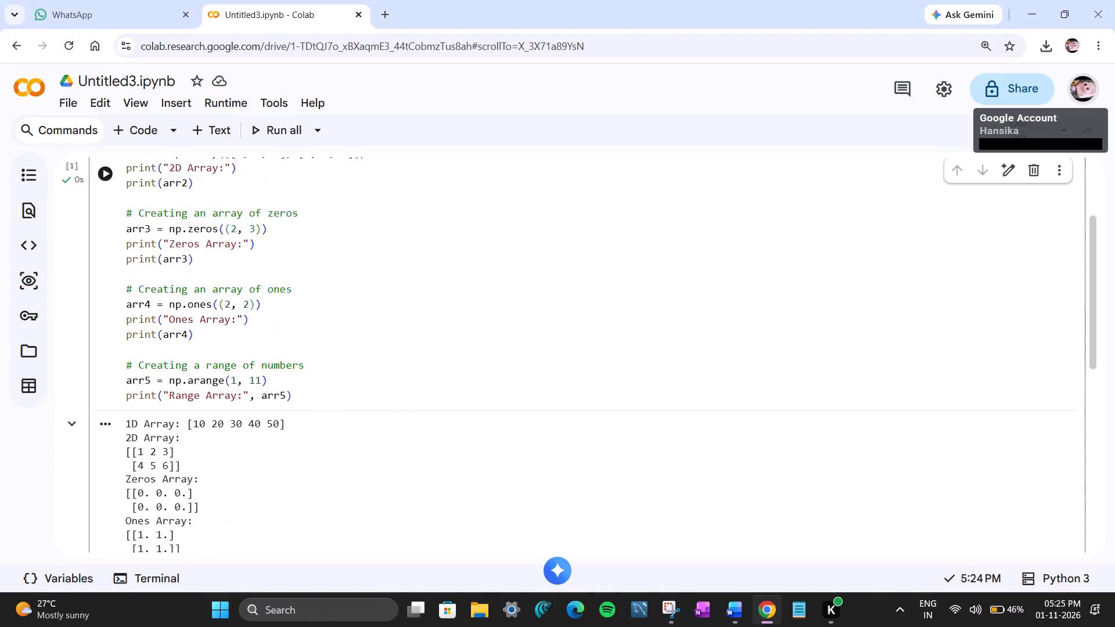
pyautogui.scroll(-3, 617, 437)
pyautogui.scroll(1, 617, 437)
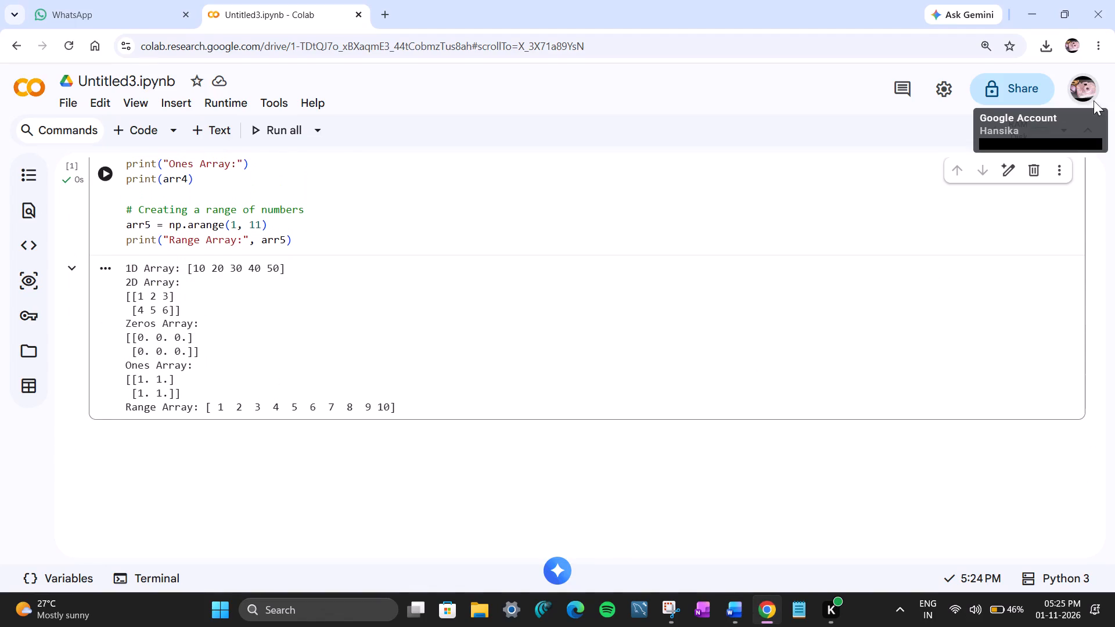
pyautogui.click(1083, 95)
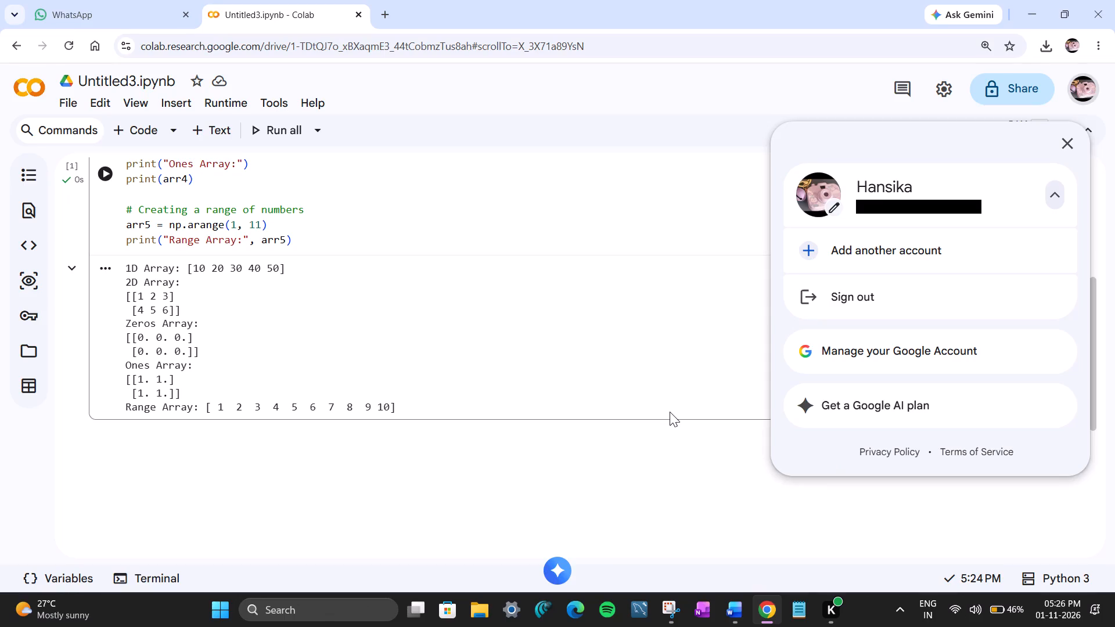
pyautogui.press('super+Print')
# Switch back to the Word document and insert the output screenshot below the Range Array line.
pyautogui.click(739, 617)
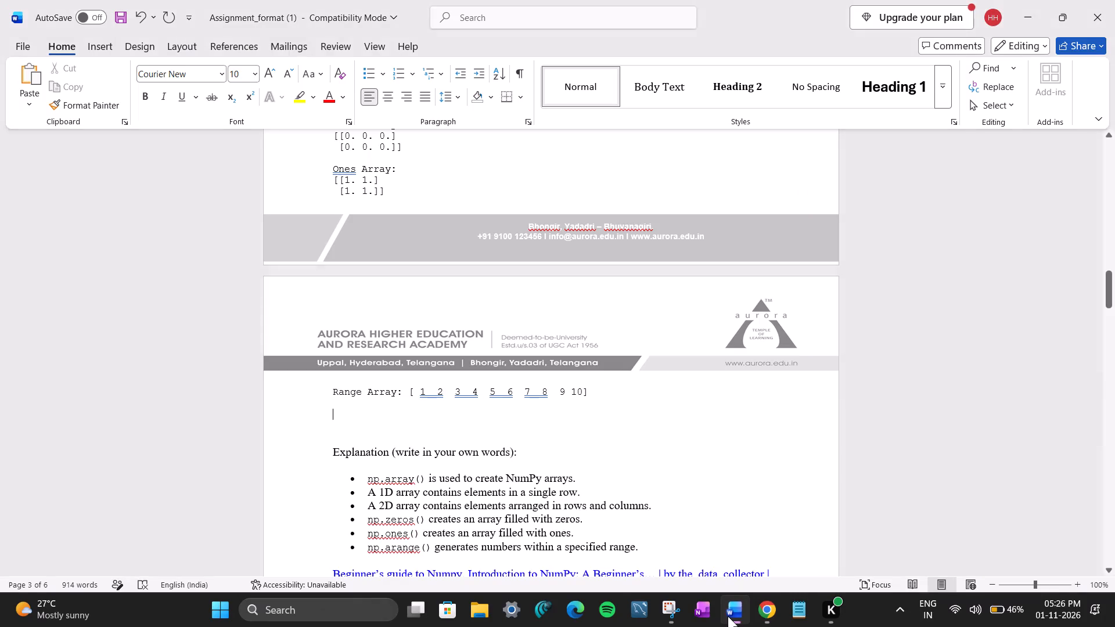
pyautogui.hotkey('ctrl', 'v')
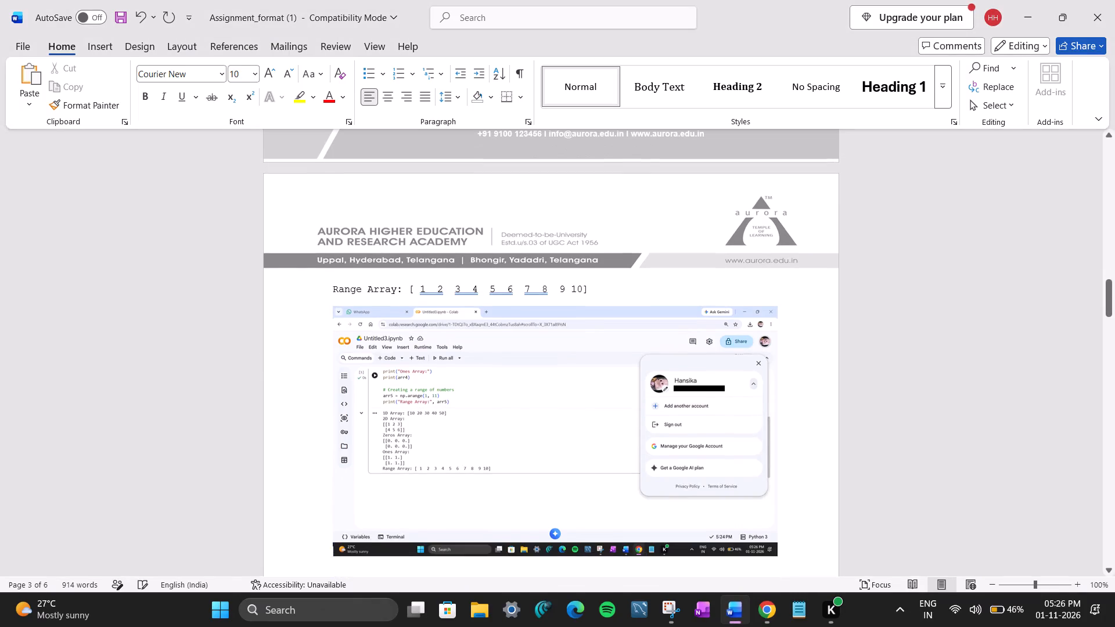
# Shorten the "Explanation (write in your own words):" line below the screenshot to "Explanation:".
pyautogui.scroll(-3, 349, 417)
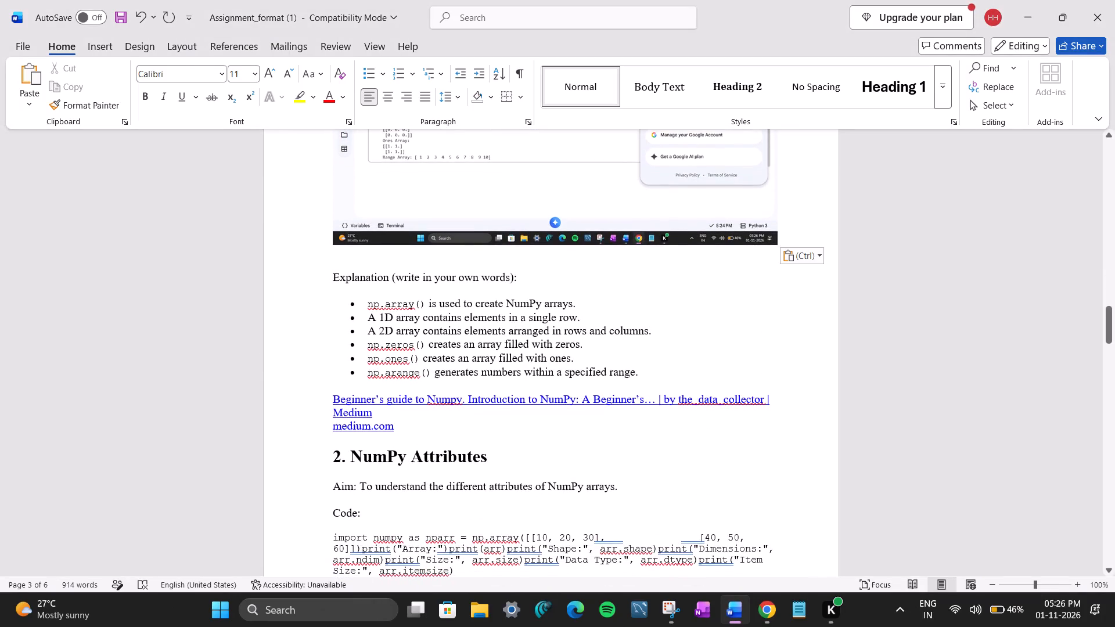
pyautogui.moveTo(525, 279); pyautogui.dragTo(398, 278)
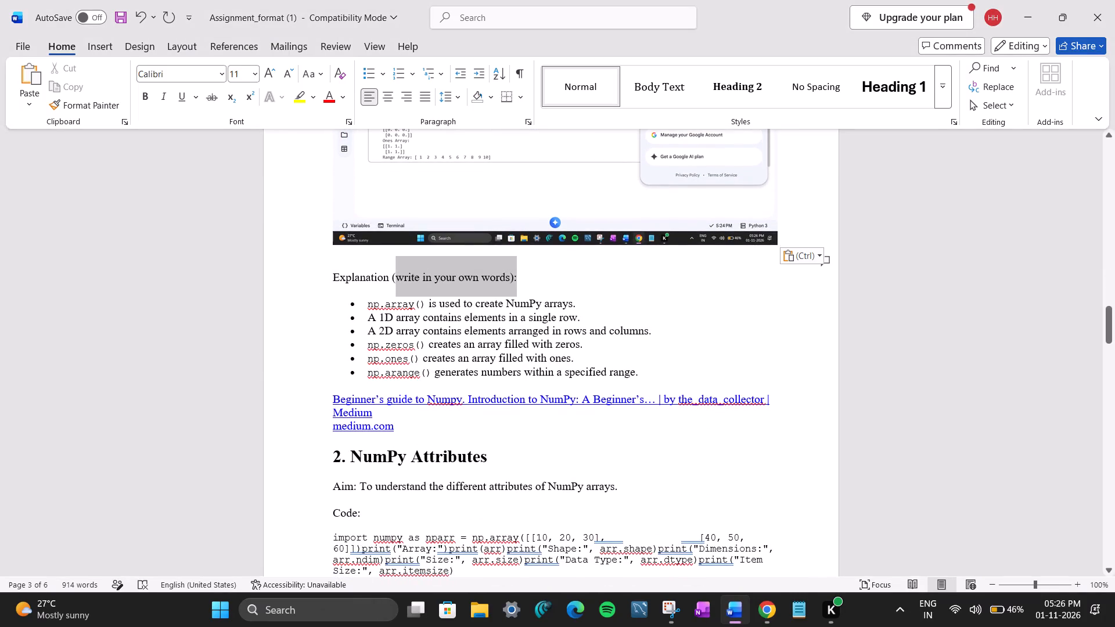
pyautogui.moveTo(398, 278); pyautogui.dragTo(393, 275)
pyautogui.press('BackSpace')
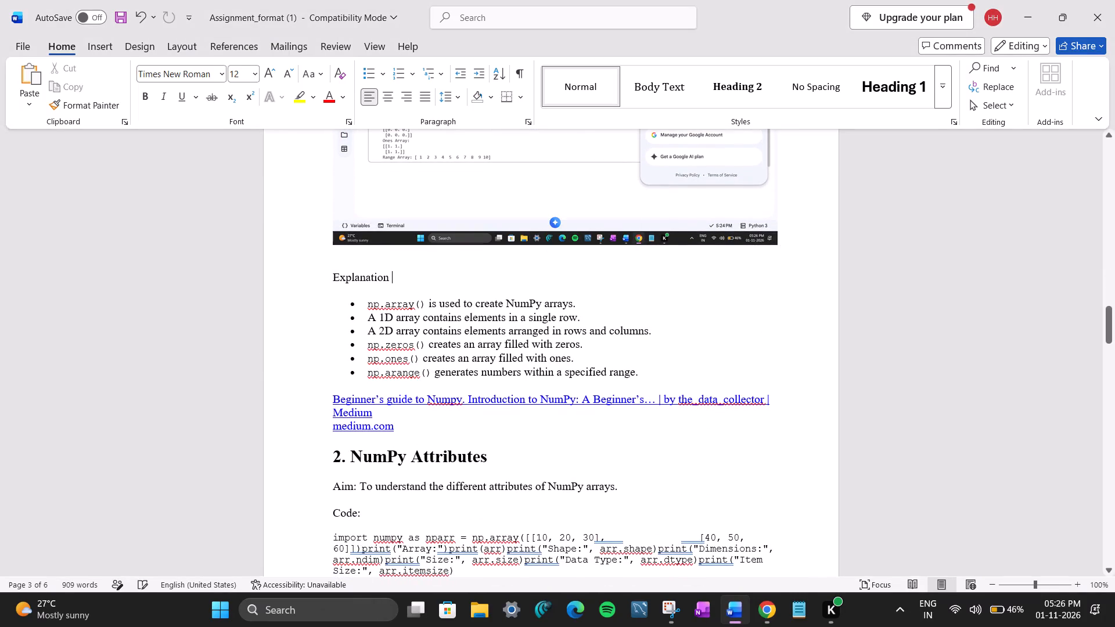
pyautogui.press('BackSpace')
pyautogui.hotkey('shift', ':')
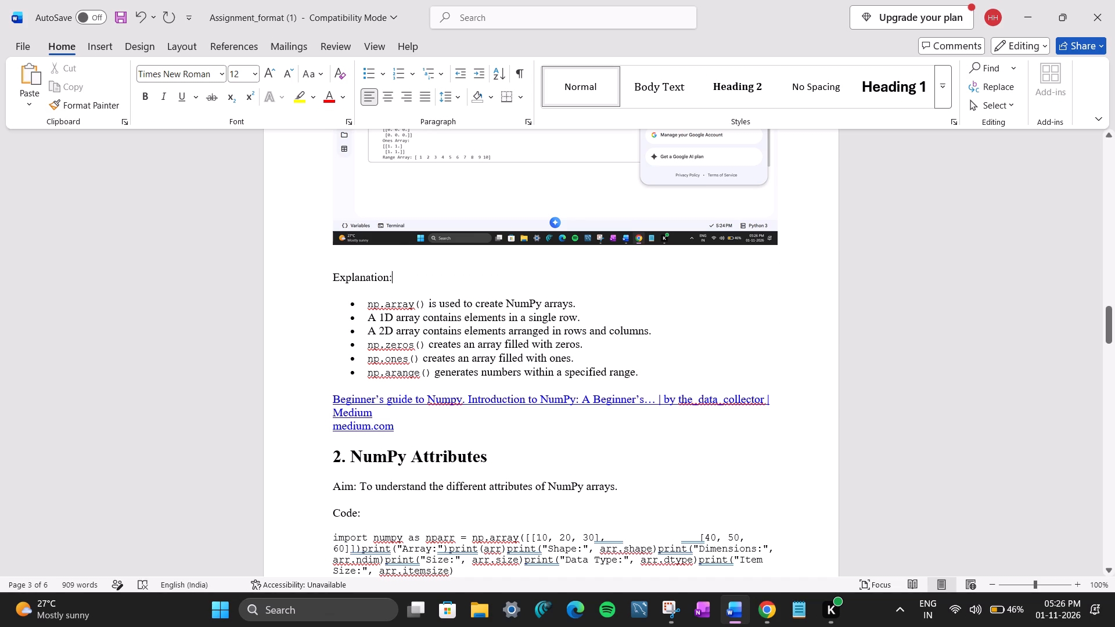
# Change the font of the whole document's body text to Cambria Math.
pyautogui.click(422, 305)
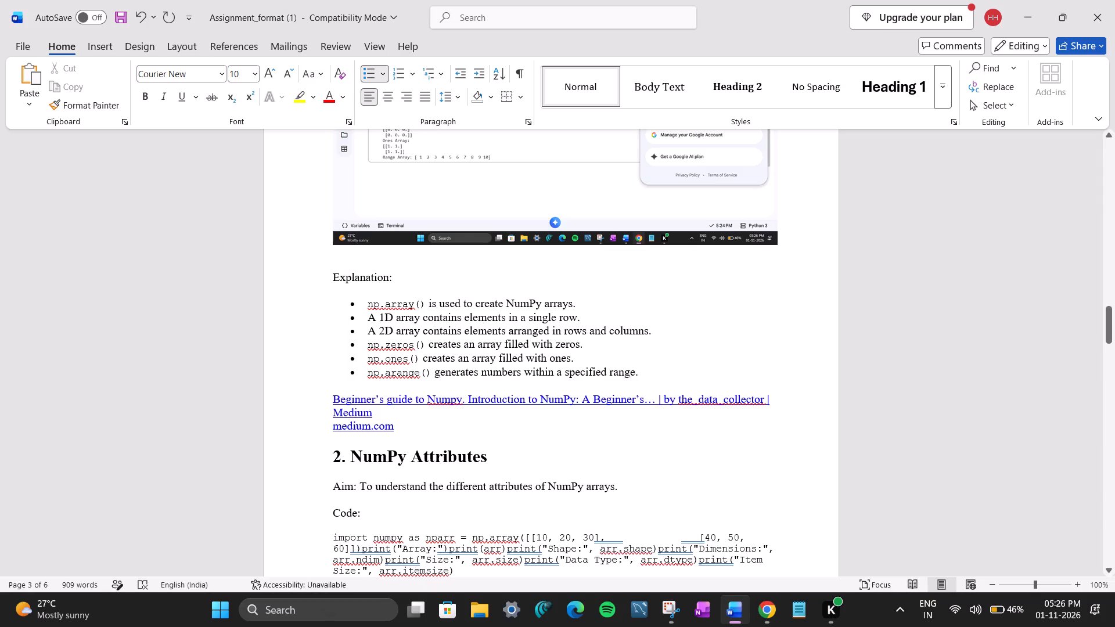
pyautogui.scroll(5, 670, 333)
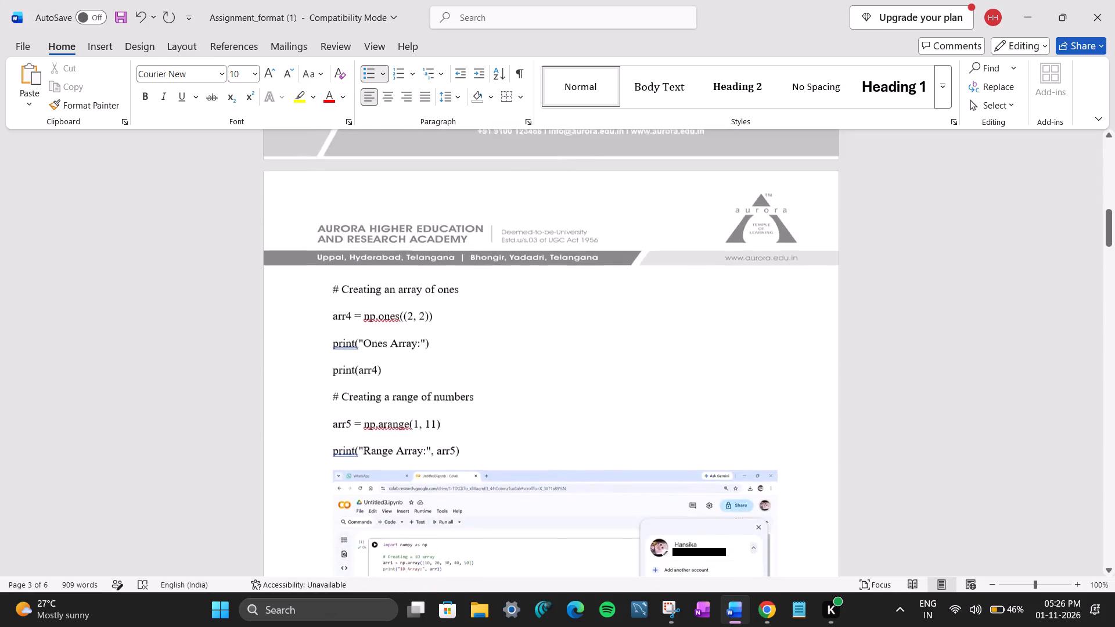
pyautogui.scroll(8, 670, 333)
pyautogui.scroll(-2, 670, 333)
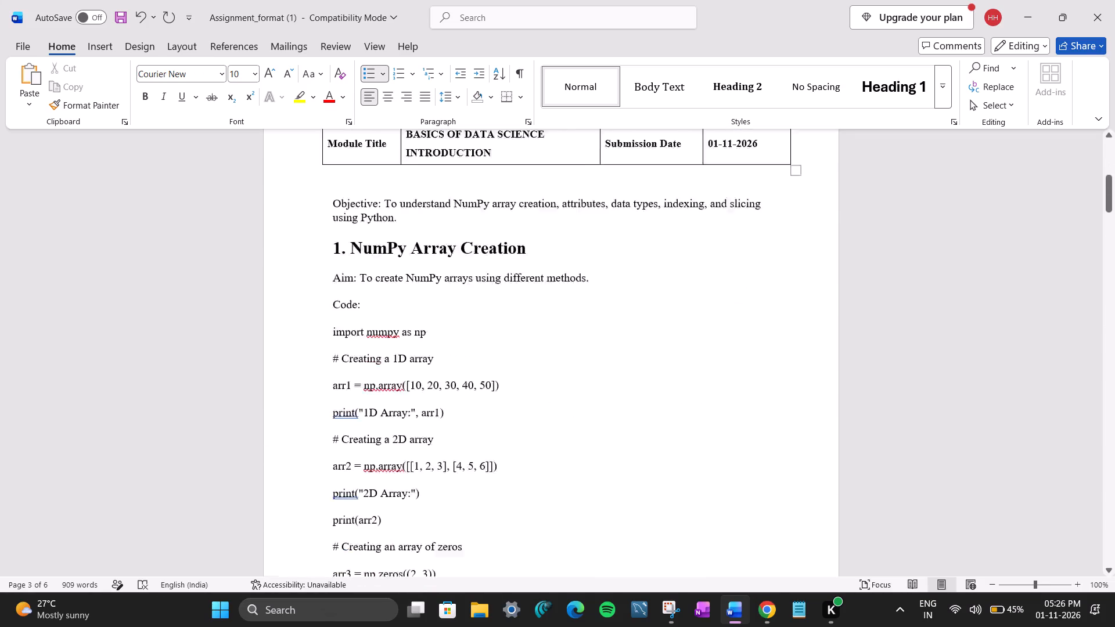
pyautogui.scroll(-1, 670, 333)
pyautogui.click(396, 300)
pyautogui.hotkey('ctrl', 'a')
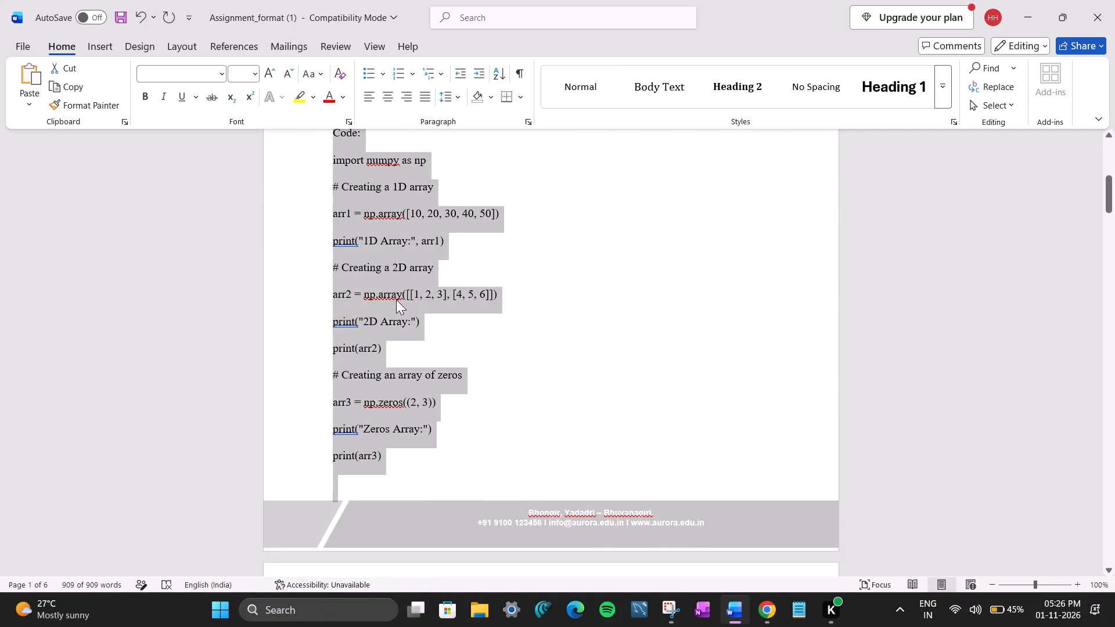
pyautogui.click(221, 69)
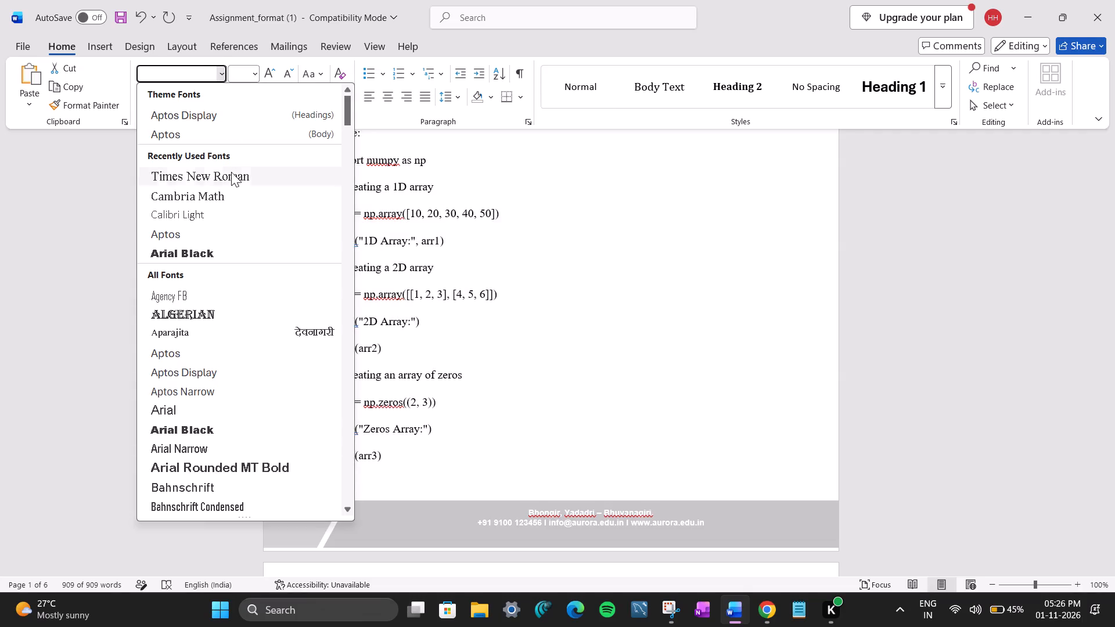
pyautogui.click(224, 193)
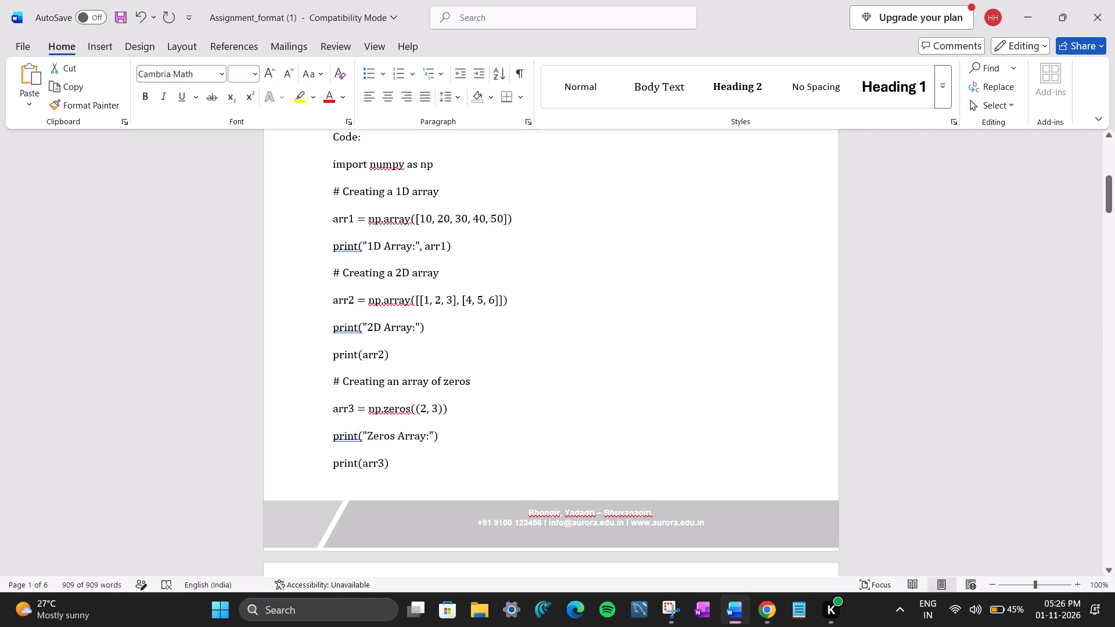
# Delete the Beginner's guide to Numpy link and the medium.com link above the 2. NumPy Attributes heading.
pyautogui.scroll(-7, 444, 308)
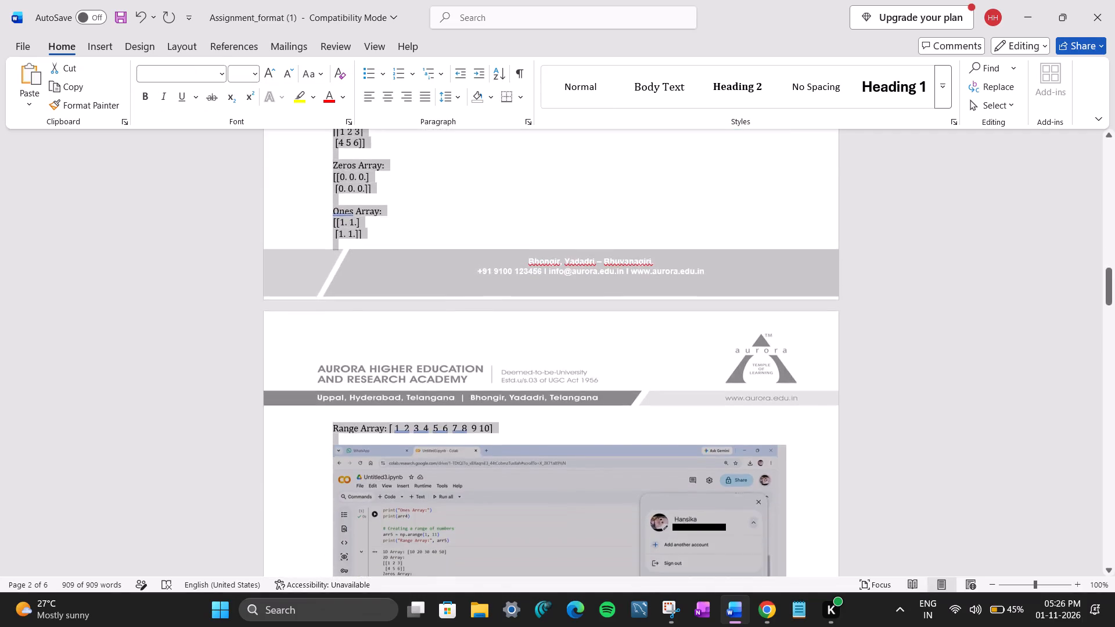
pyautogui.scroll(-4, 444, 308)
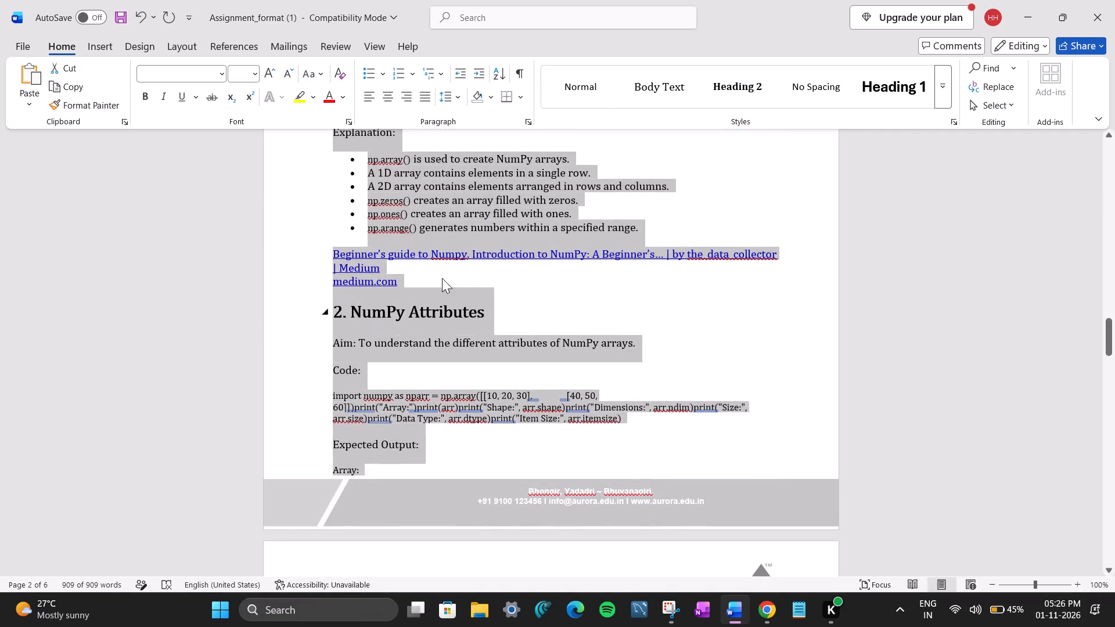
pyautogui.click(449, 262)
pyautogui.click(472, 206)
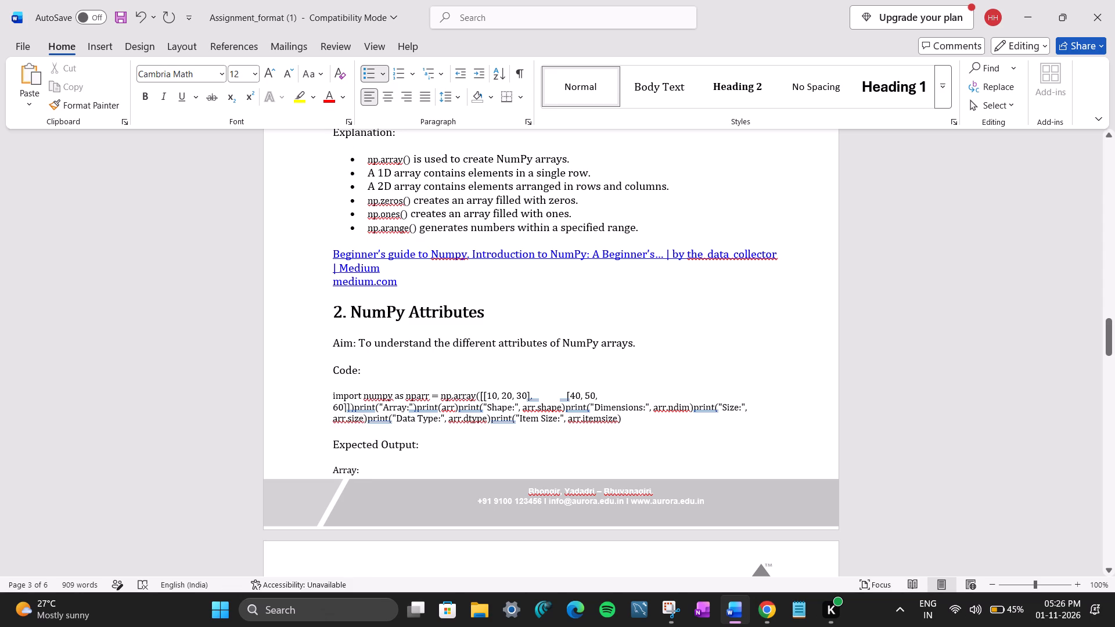
pyautogui.moveTo(416, 286); pyautogui.dragTo(328, 251)
pyautogui.press('BackSpace')
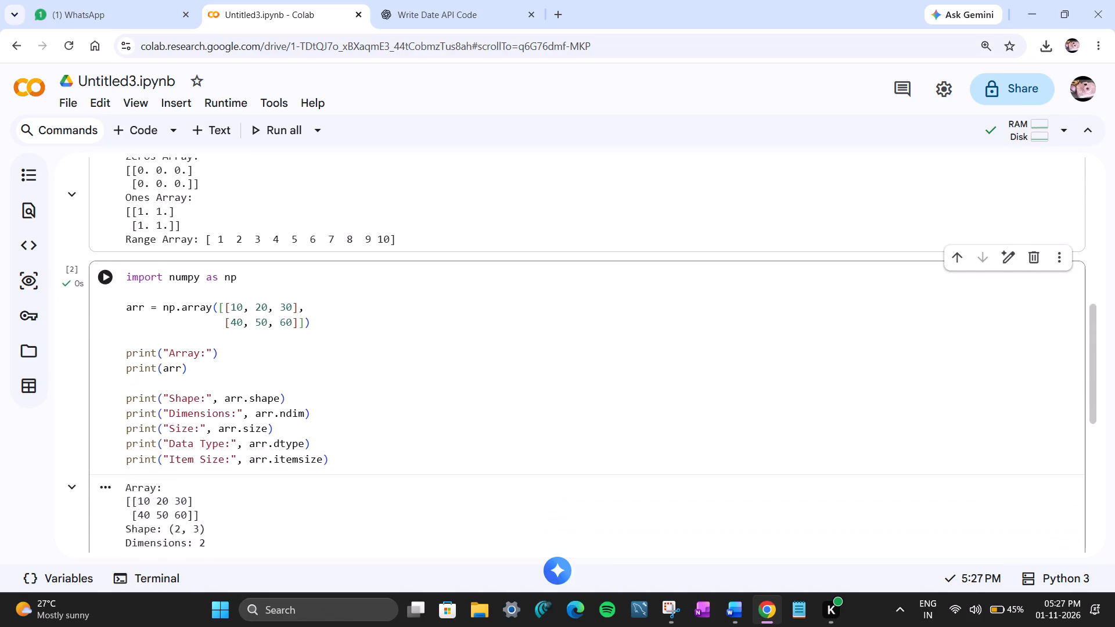
pyautogui.scroll(-1, 354, 396)
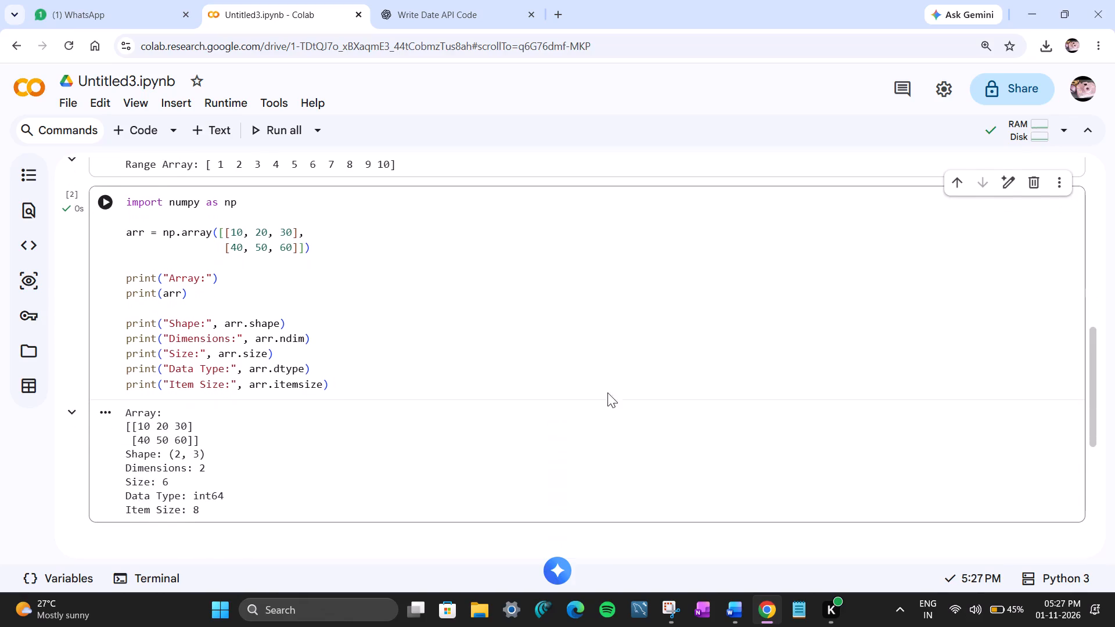
pyautogui.scroll(-1, 671, 384)
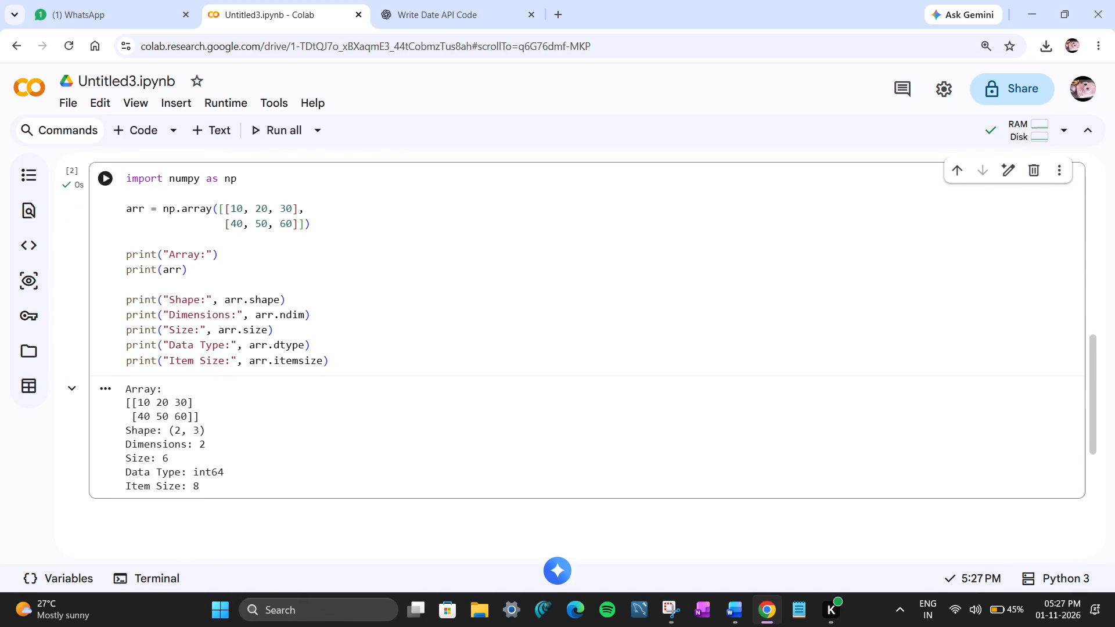
pyautogui.scroll(-1, 671, 384)
pyautogui.click(1088, 85)
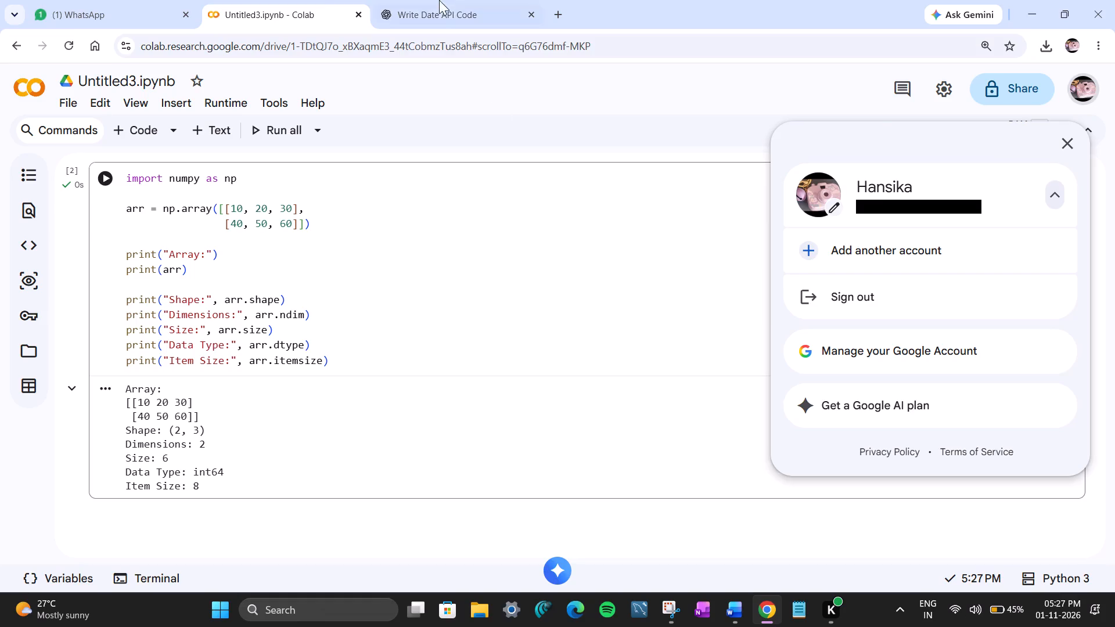
pyautogui.click(532, 16)
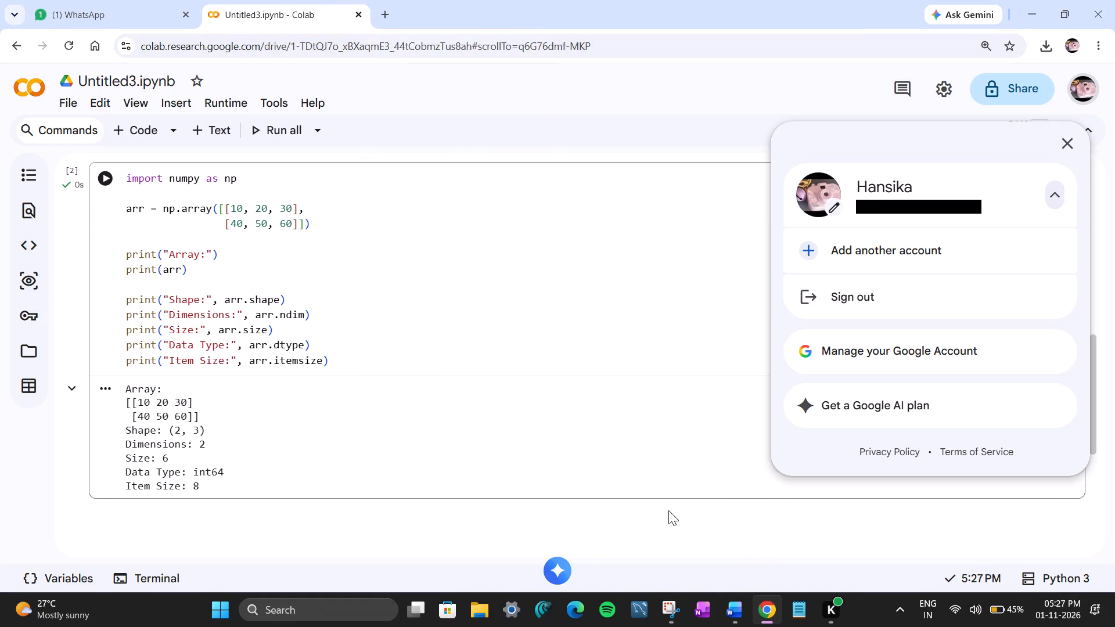
pyautogui.press('super+Print')
# Switch to Word and replace the Note line about item size and integer data type with the Colab screenshot, above Explanation.
pyautogui.click(737, 618)
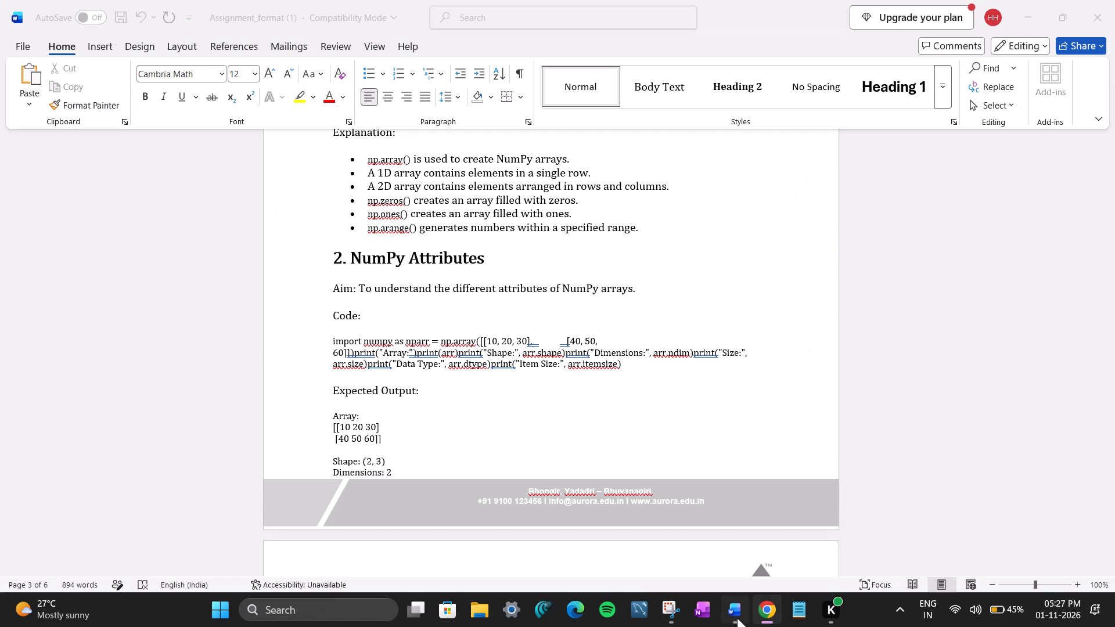
pyautogui.scroll(-3, 528, 410)
pyautogui.scroll(1, 528, 410)
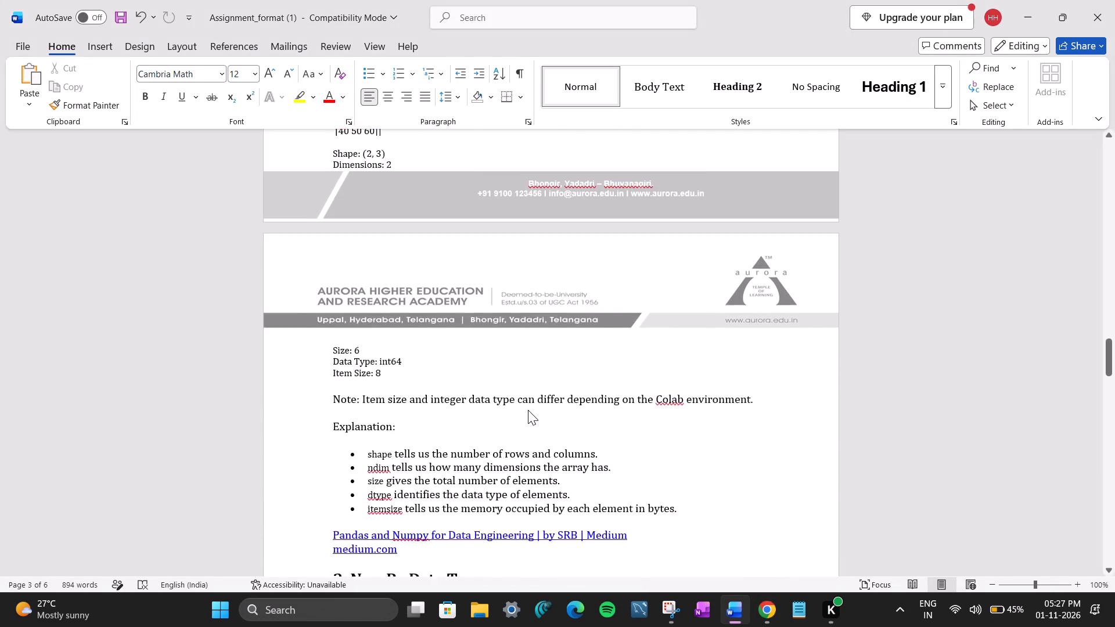
pyautogui.scroll(1, 528, 410)
pyautogui.scroll(-1, 528, 410)
pyautogui.scroll(1, 528, 410)
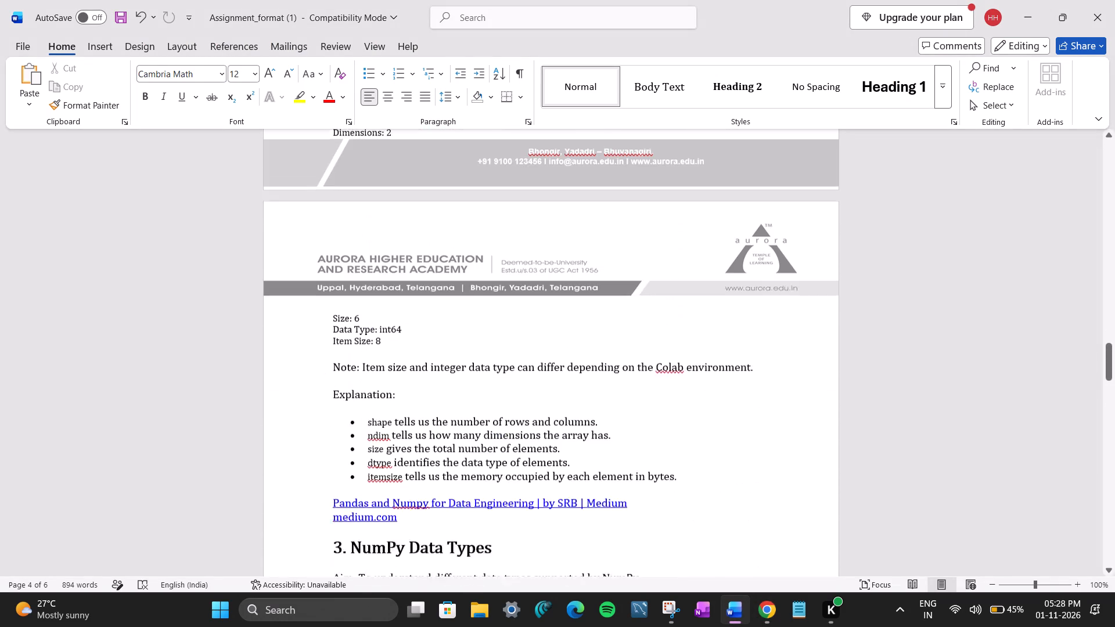
pyautogui.scroll(1, 528, 410)
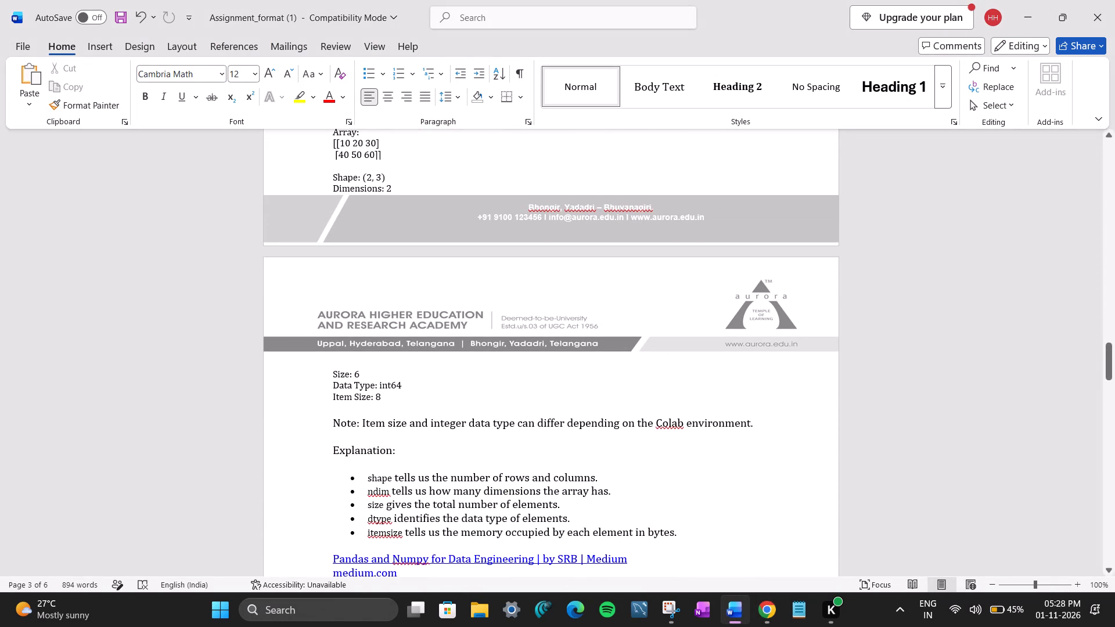
pyautogui.moveTo(753, 426); pyautogui.dragTo(276, 424)
pyautogui.press('BackSpace')
pyautogui.hotkey('ctrl', 'v')
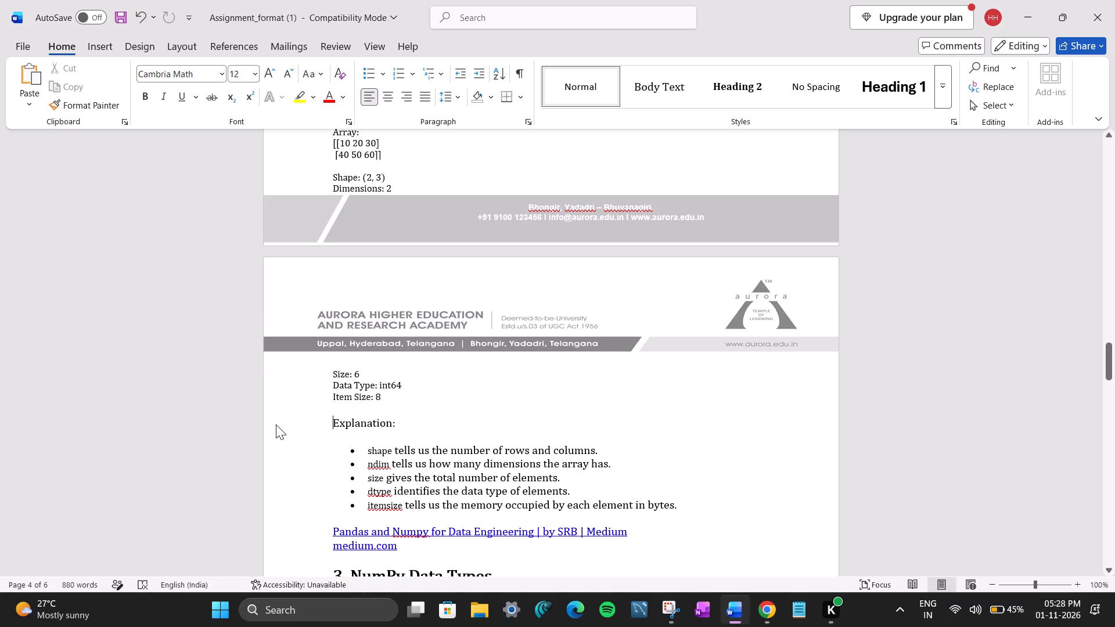
# Delete the Aim line under the 2. NumPy Attributes heading.
pyautogui.scroll(2, 276, 424)
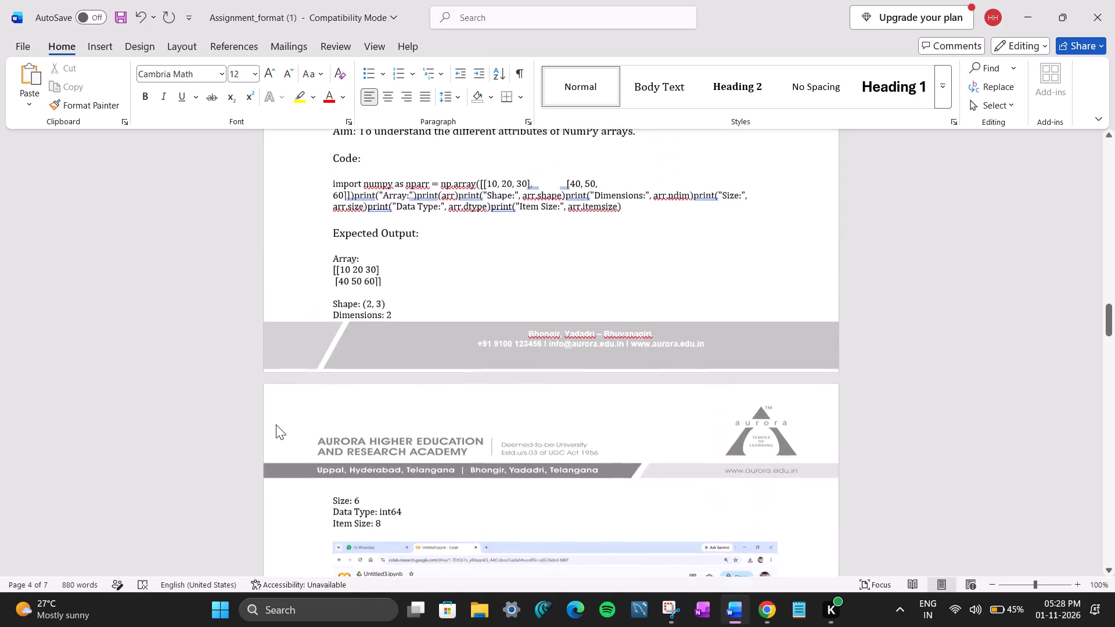
pyautogui.scroll(2, 276, 424)
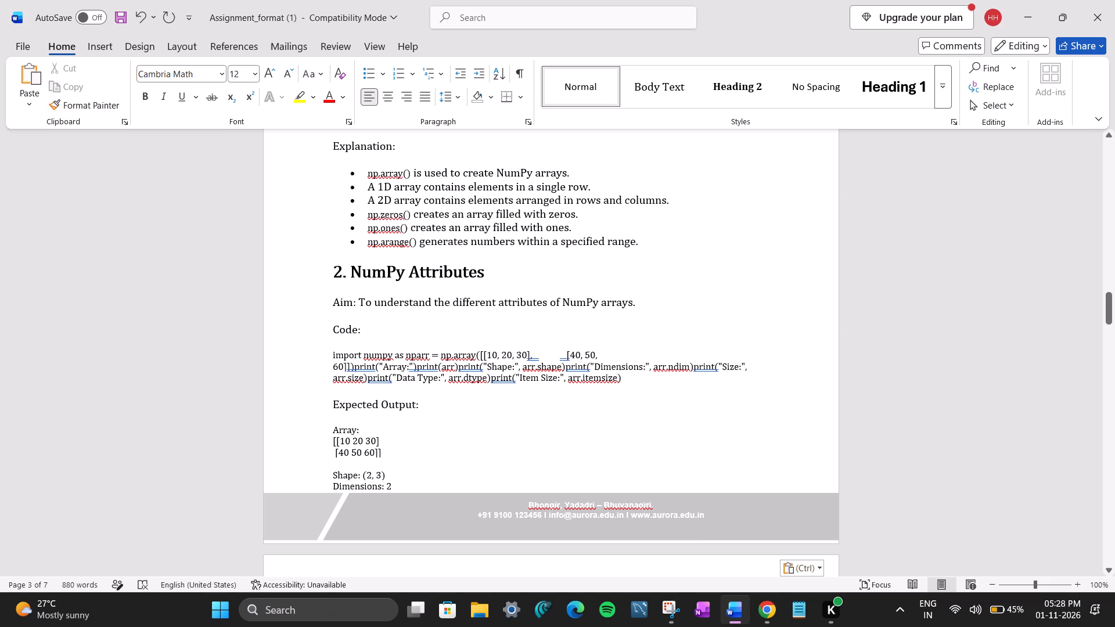
pyautogui.moveTo(645, 304); pyautogui.dragTo(303, 302)
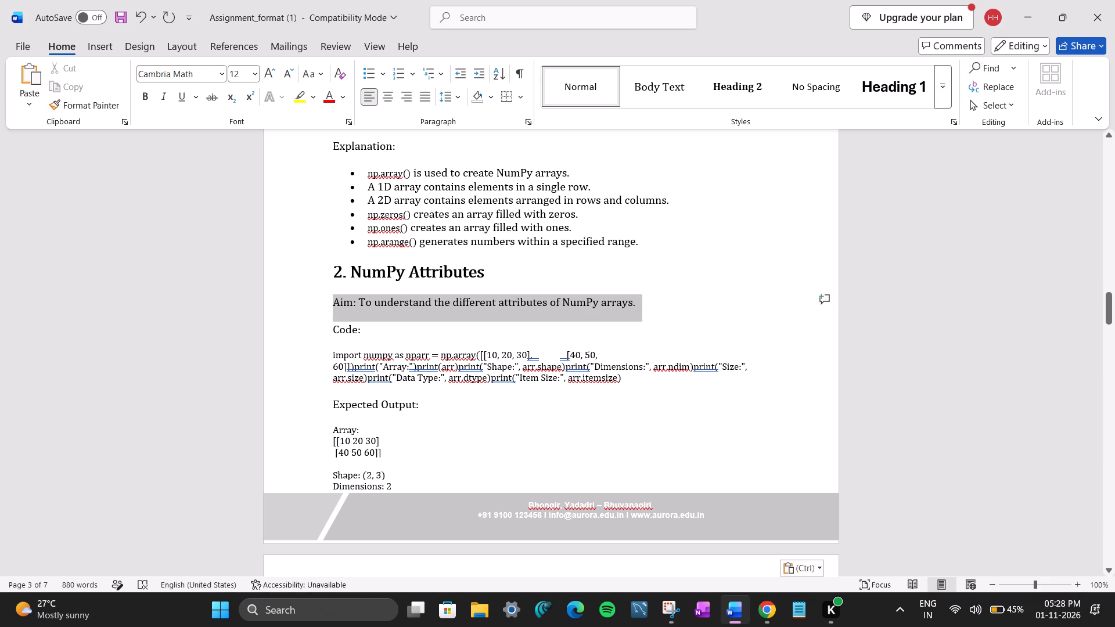
pyautogui.moveTo(303, 302); pyautogui.dragTo(302, 302)
pyautogui.press('BackSpace')
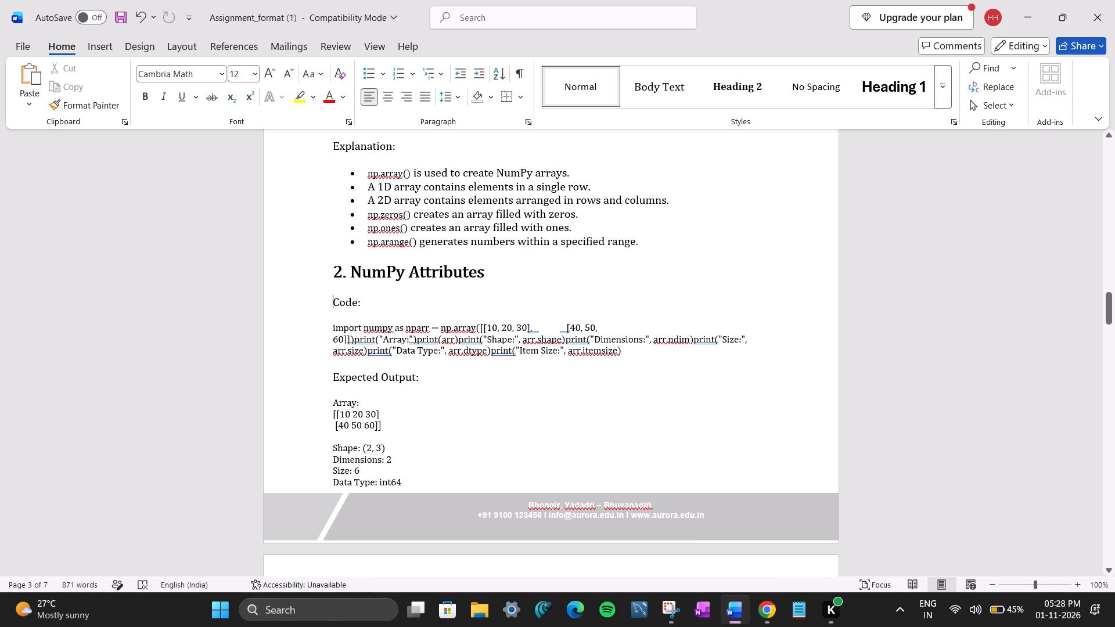
# Copy the code from the executed Colab cell in Chrome and replace the run-together code under 2. NumPy Attributes in Word with it.
pyautogui.click(761, 612)
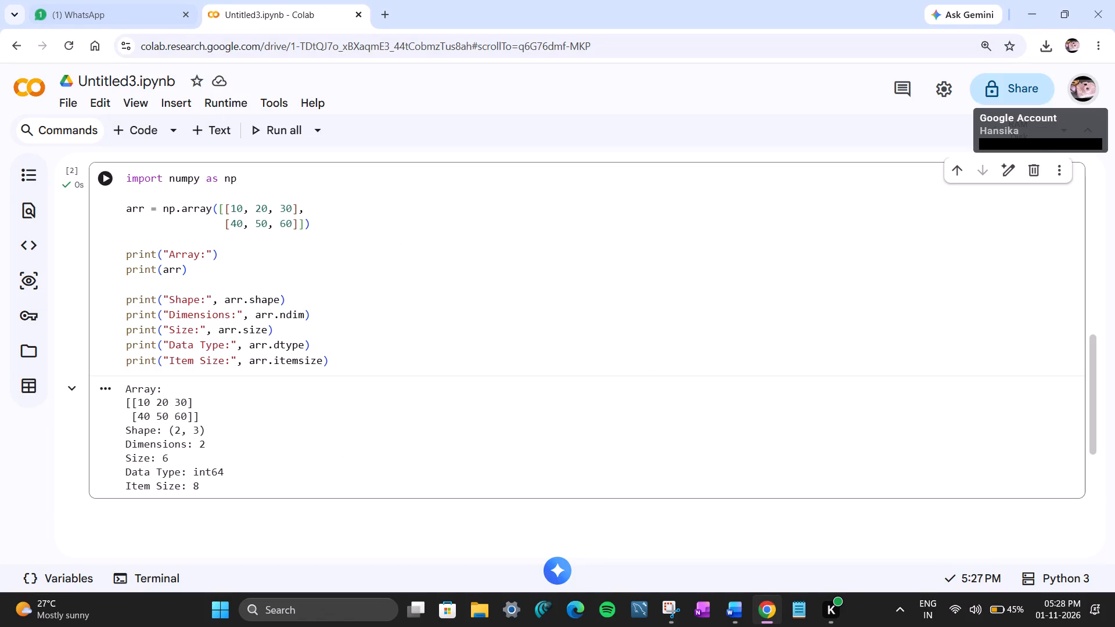
pyautogui.moveTo(354, 369); pyautogui.dragTo(125, 167)
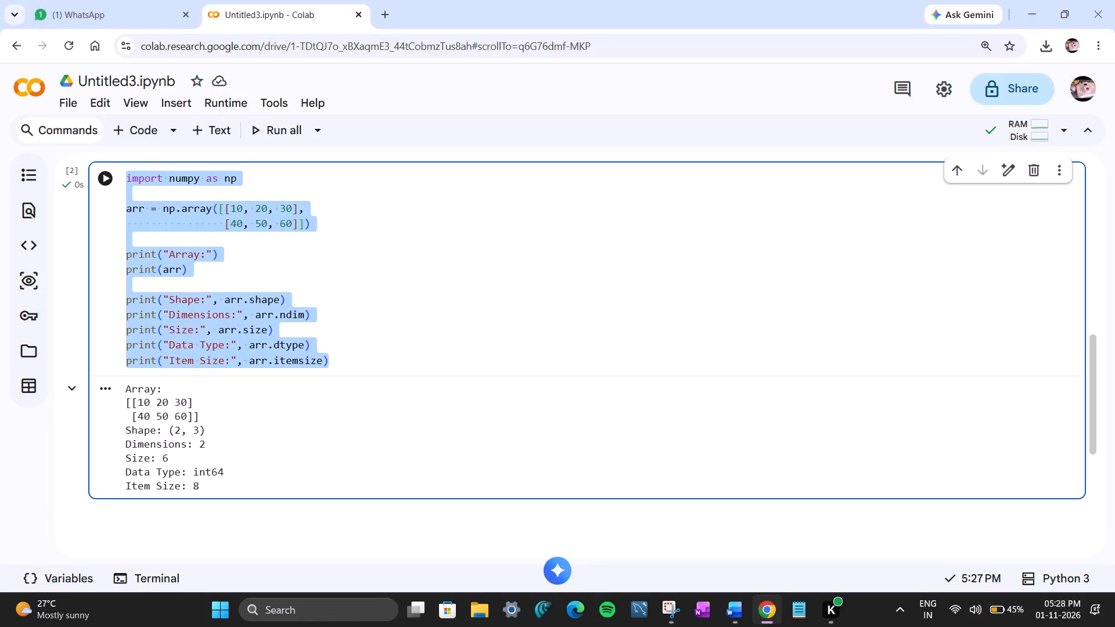
pyautogui.moveTo(125, 167); pyautogui.dragTo(124, 168)
pyautogui.hotkey('ctrl', 'c')
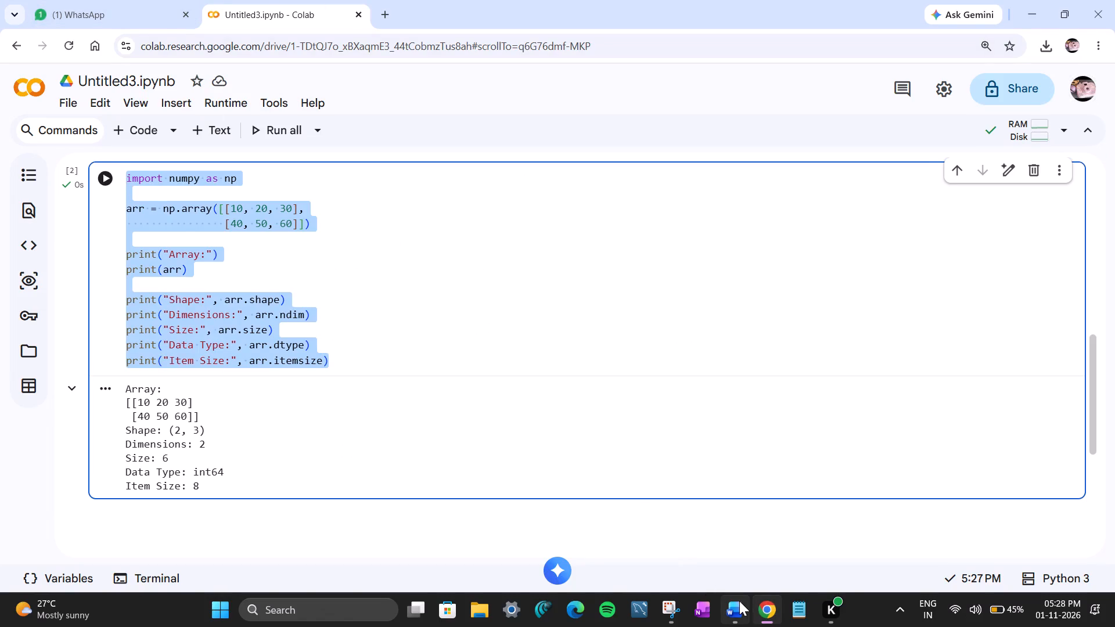
pyautogui.click(739, 601)
pyautogui.moveTo(640, 355); pyautogui.dragTo(637, 355)
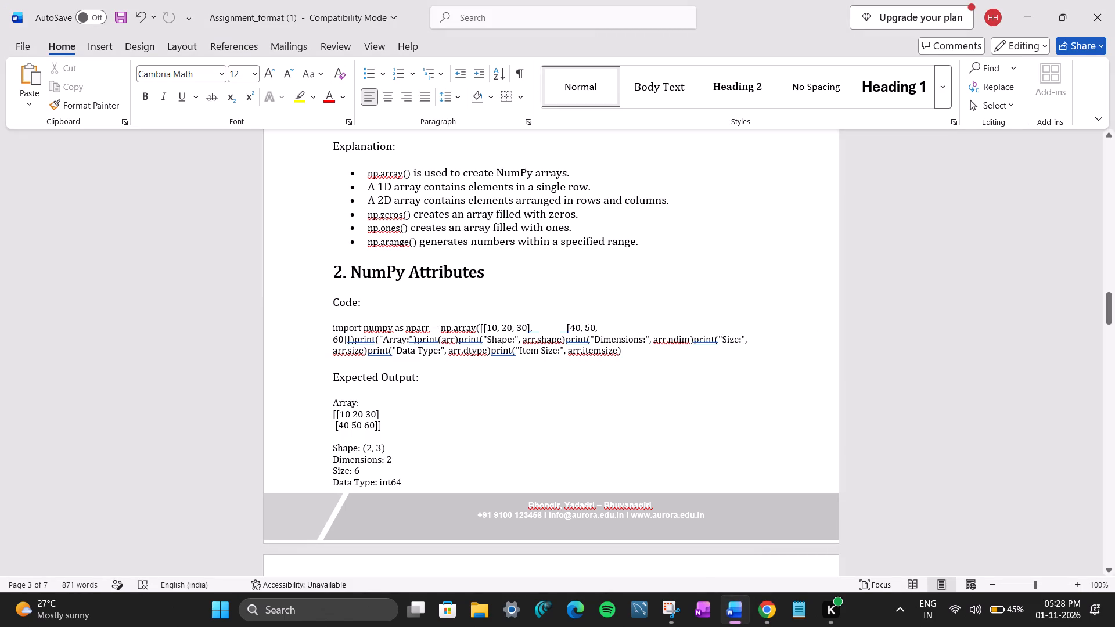
pyautogui.moveTo(637, 355); pyautogui.dragTo(334, 332)
pyautogui.hotkey('ctrl', 'v')
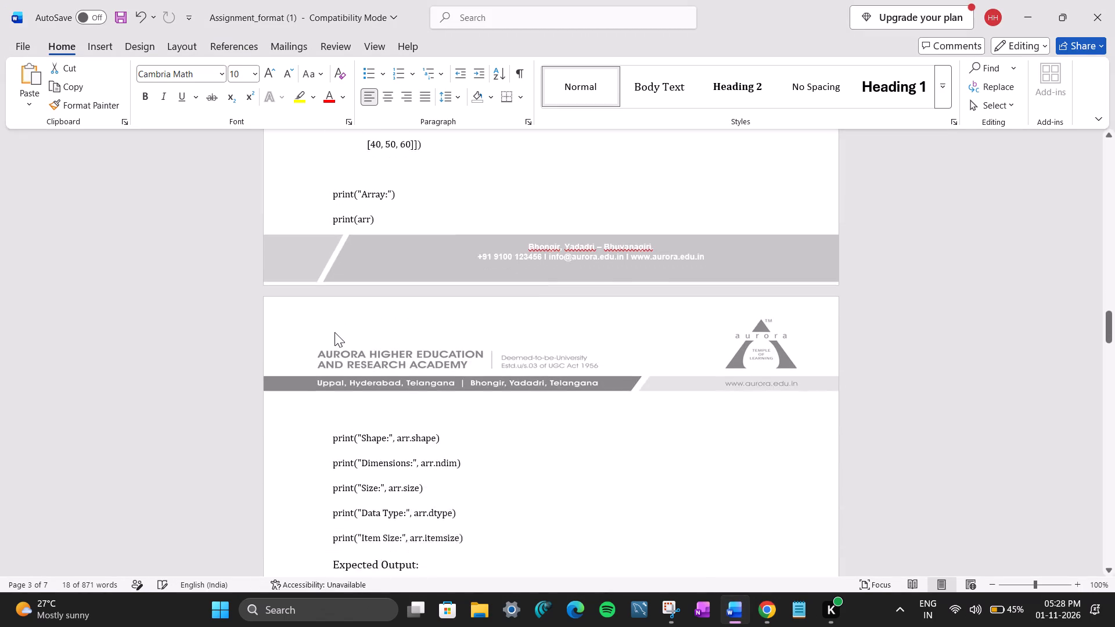
# Remove the blank lines below import numpy as np and above print("Array:") in the pasted code.
pyautogui.scroll(2, 334, 332)
pyautogui.scroll(-1, 334, 332)
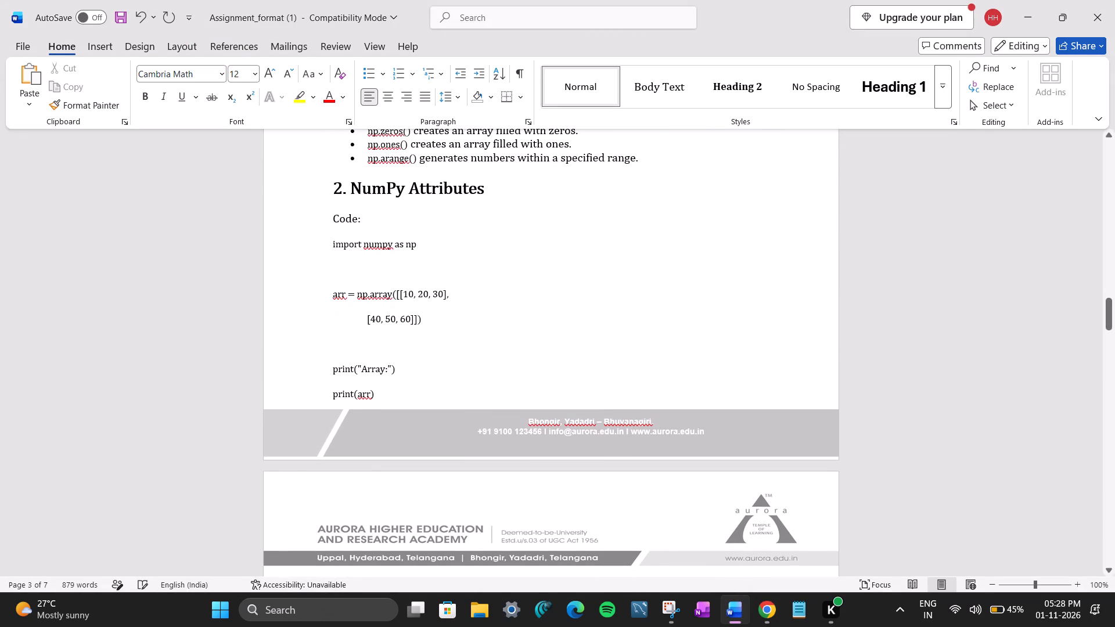
pyautogui.click(336, 271)
pyautogui.press('BackSpace')
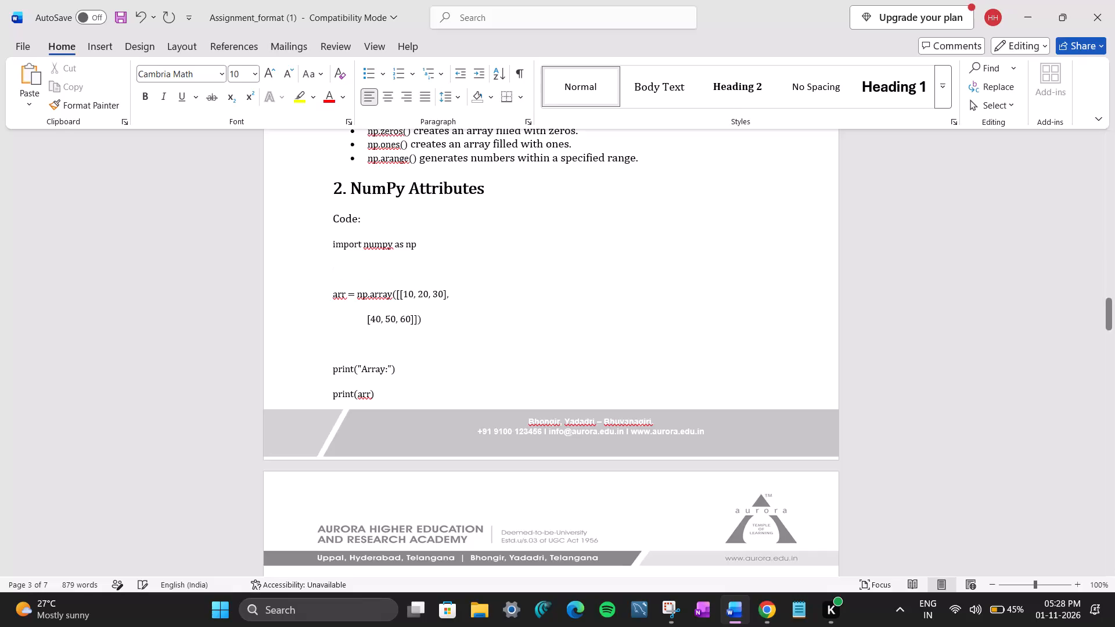
pyautogui.click(359, 330)
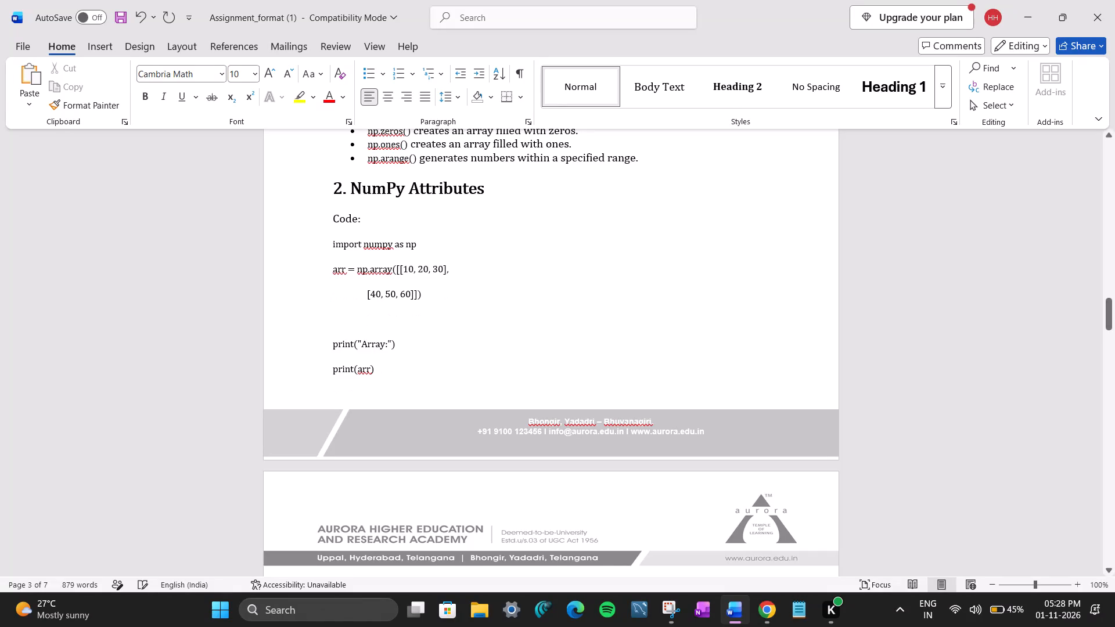
pyautogui.press('BackSpace')
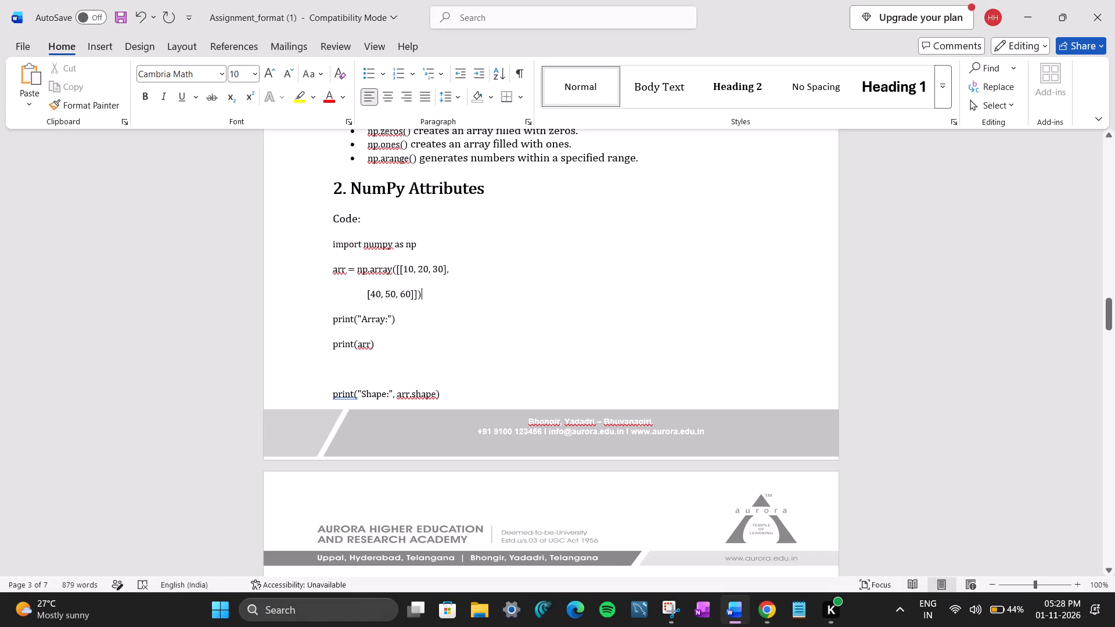
# Join the indented [40, 50, 60]]) line onto the arr line so it reads arr = np.array([[10, 20, 30],[40, 50, 60]]).
pyautogui.click(366, 294)
pyautogui.press('BackSpace')
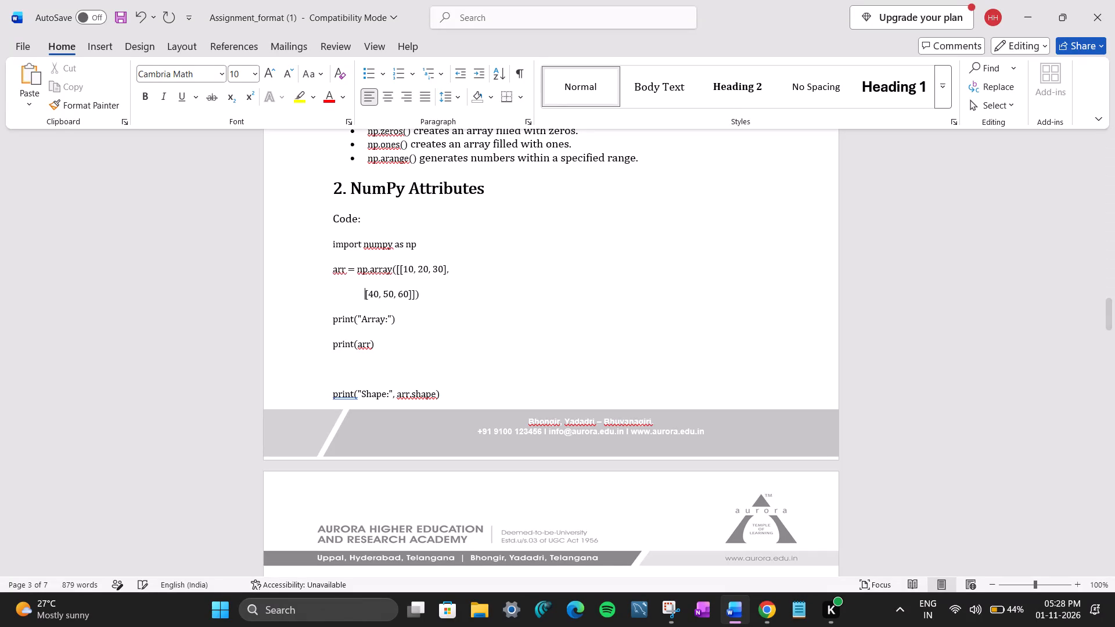
pyautogui.press('BackSpace')
pyautogui.press('BackSpace')
pyautogui.press('BackSpace')
pyautogui.press('BackSpace')
pyautogui.press('BackSpace')
pyautogui.press('BackSpace')
pyautogui.press('BackSpace')
pyautogui.press('BackSpace')
pyautogui.press('BackSpace')
pyautogui.press('BackSpace')
pyautogui.press('BackSpace')
pyautogui.press('BackSpace')
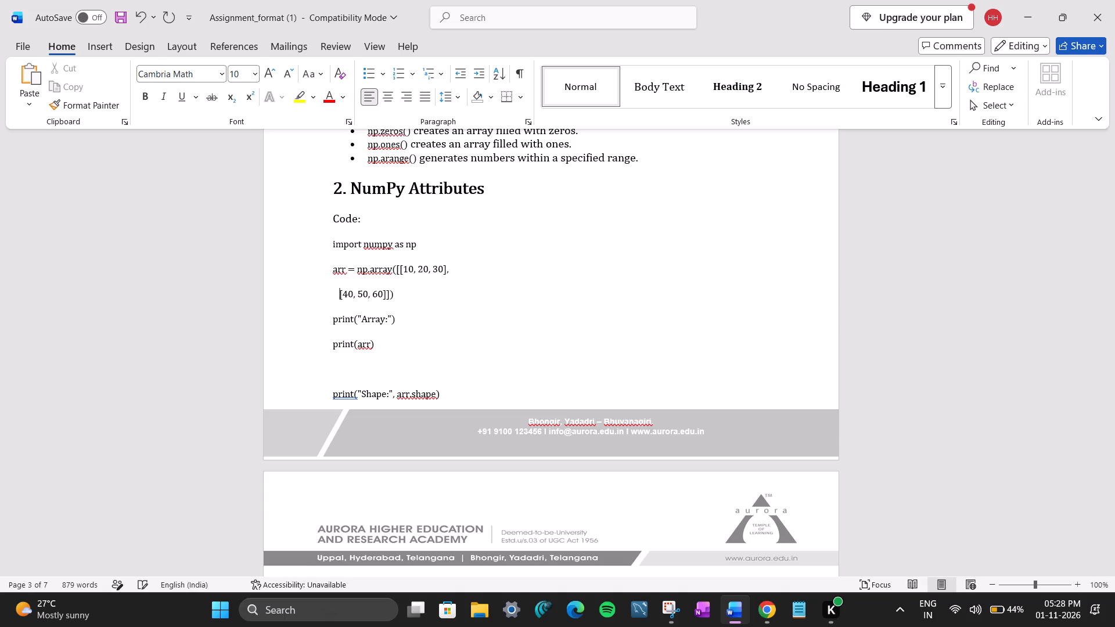
pyautogui.press('BackSpace')
pyautogui.press('BackSpace')
pyautogui.press('BackSpace')
pyautogui.press('BackSpace')
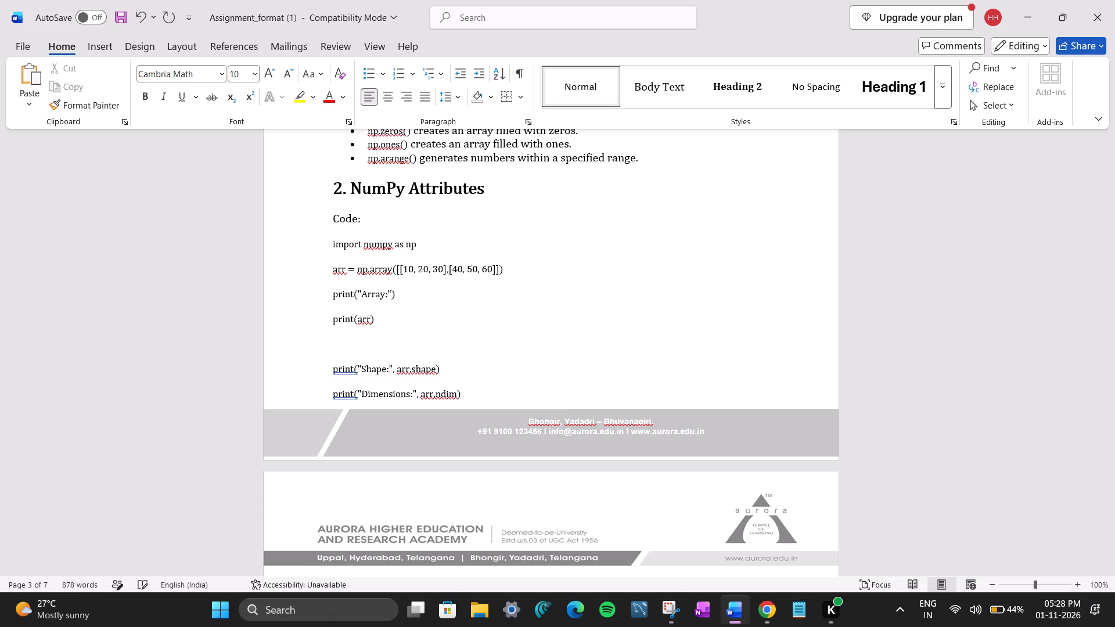
# Remove the blank line between print(arr) and print("Shape:", arr.shape).
pyautogui.click(445, 341)
pyautogui.press('BackSpace')
# Insert a blank line between the Colab screenshot and the Explanation heading in section 2. NumPy Attributes.
pyautogui.scroll(-1, 494, 396)
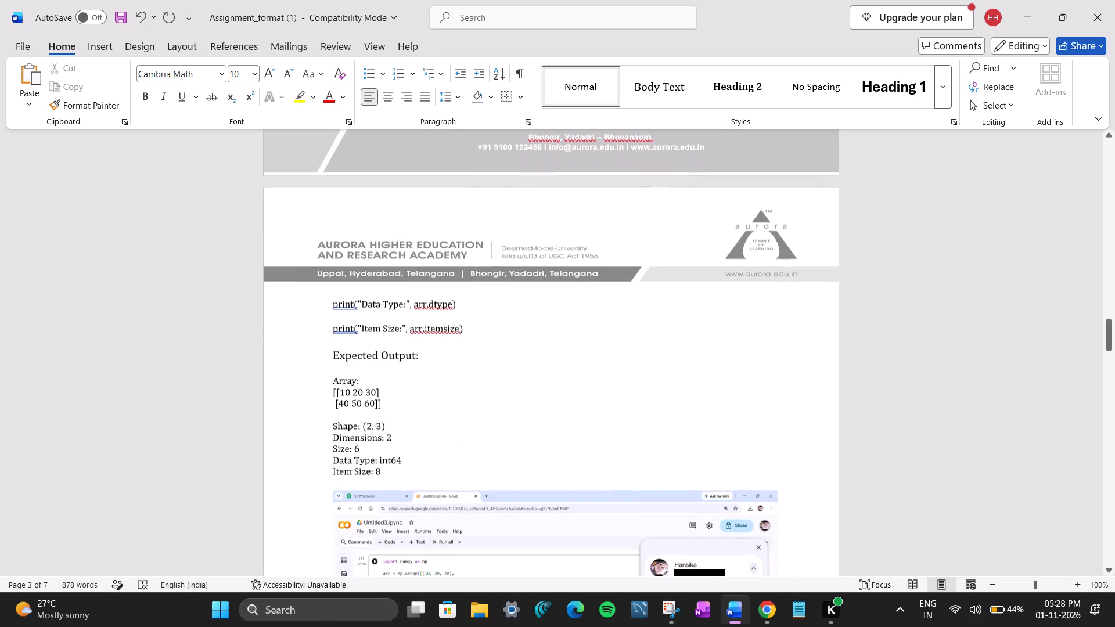
pyautogui.scroll(-1, 494, 396)
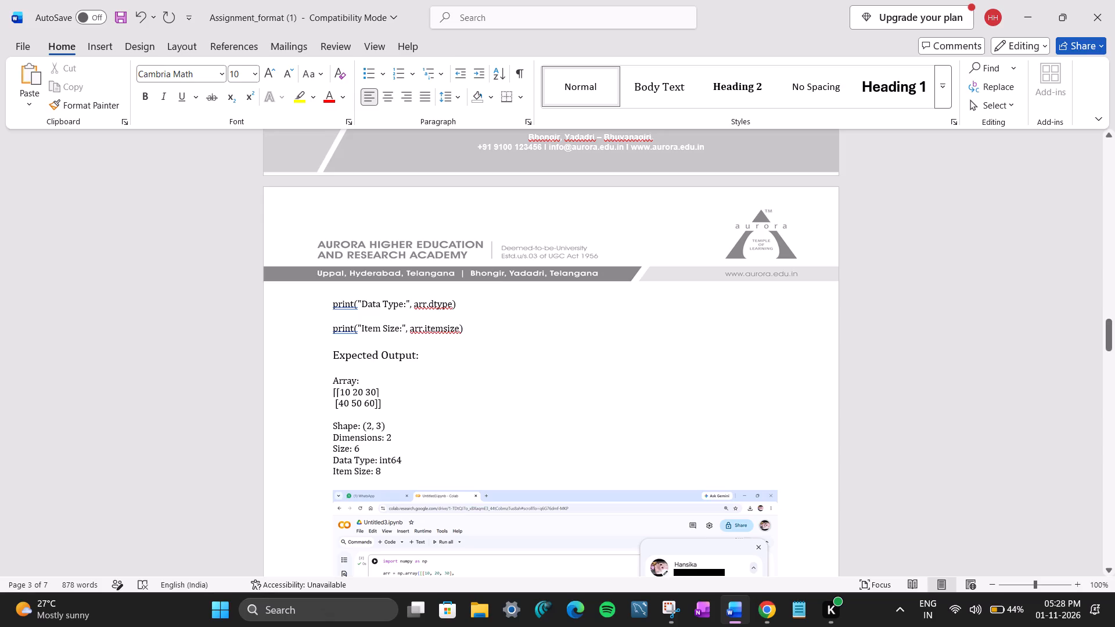
pyautogui.scroll(-1, 713, 408)
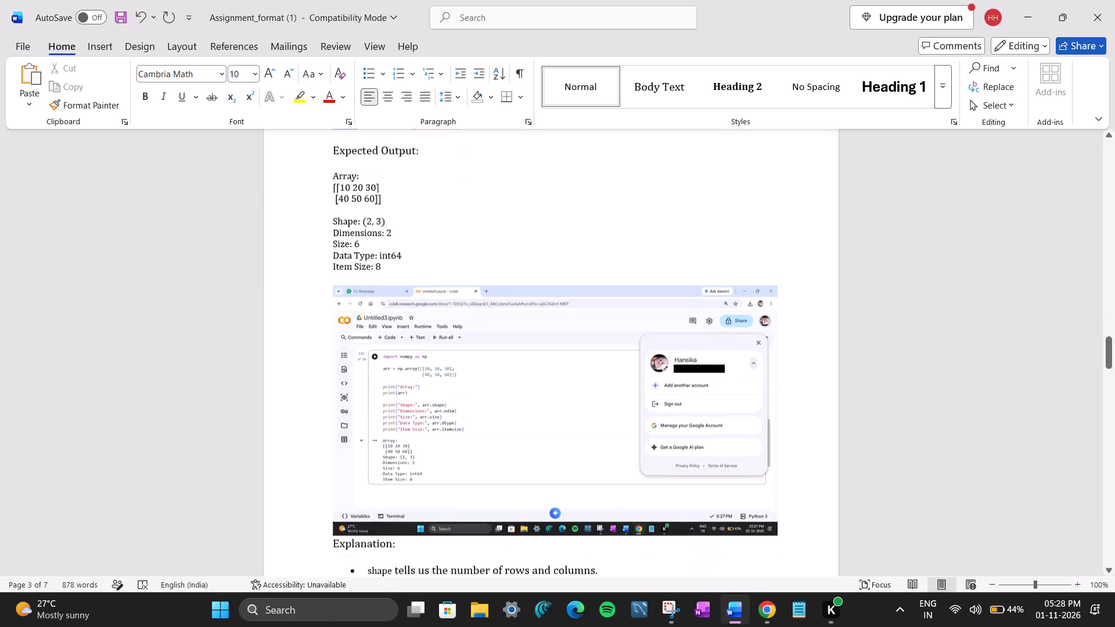
pyautogui.scroll(-3, 713, 408)
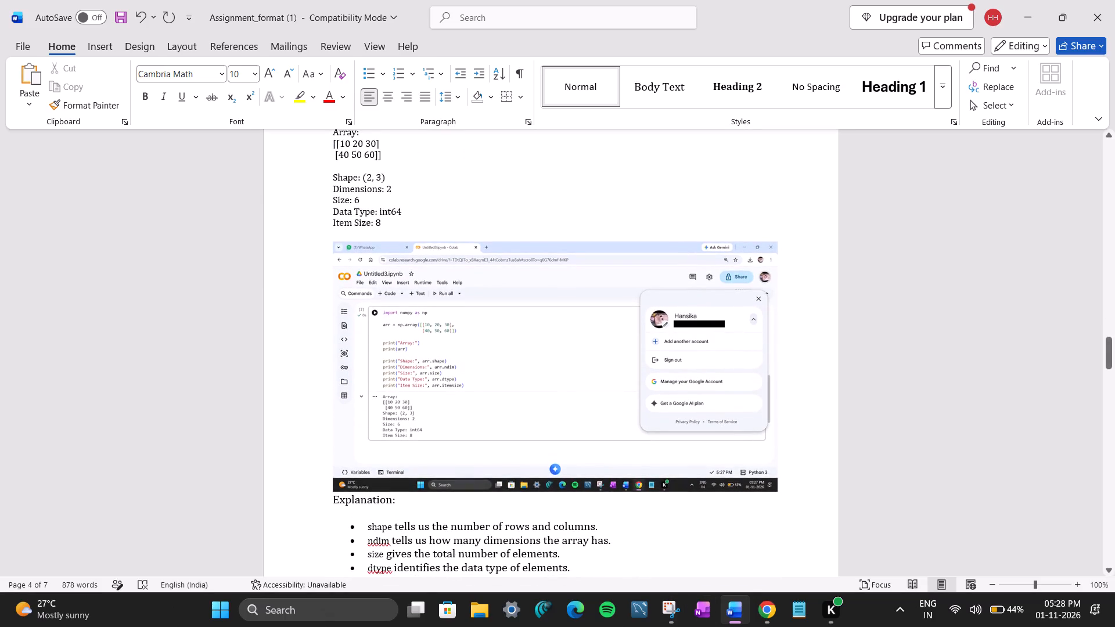
pyautogui.scroll(-2, 713, 408)
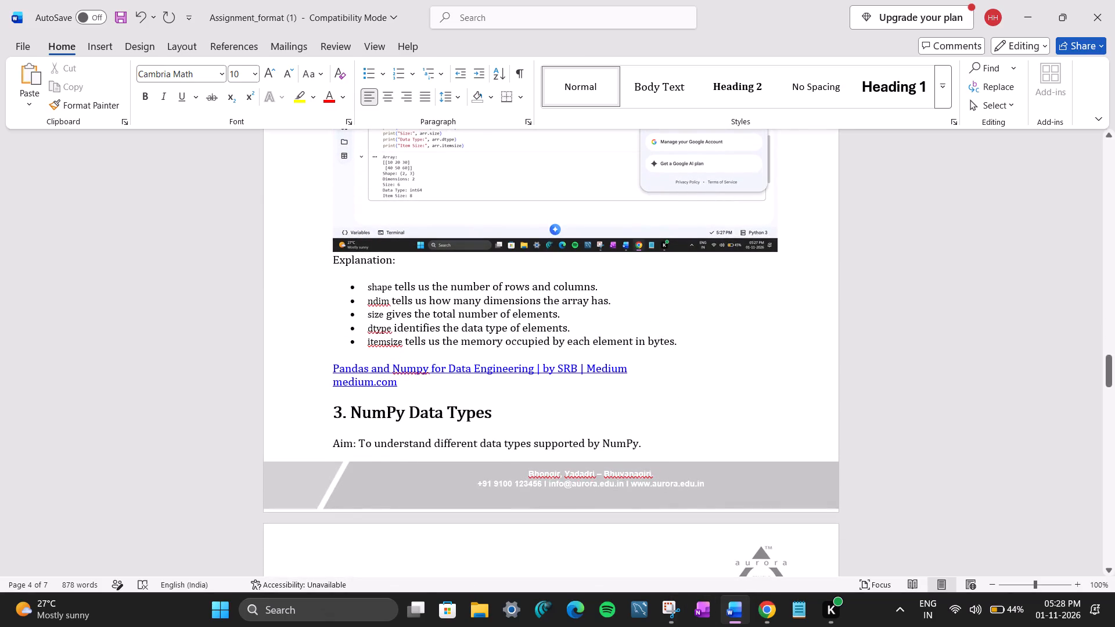
pyautogui.click(331, 264)
pyautogui.press('Return')
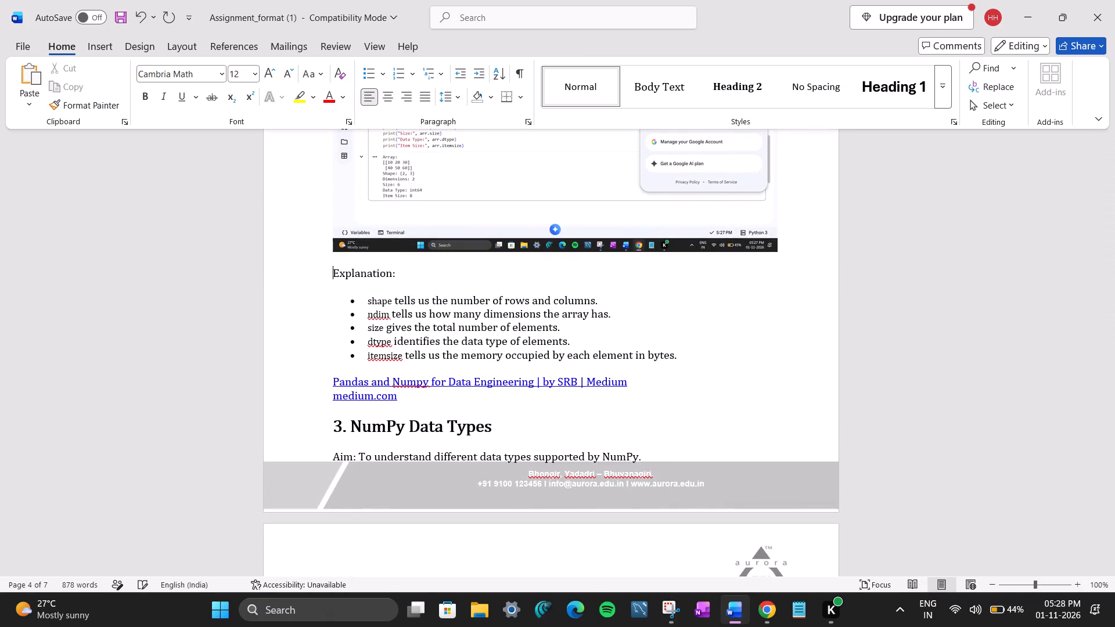
# Replace the Medium link below the NumPy Attributes explanation with blank lines, pushing 3. NumPy Data Types onto the following page.
pyautogui.moveTo(426, 406); pyautogui.dragTo(339, 380)
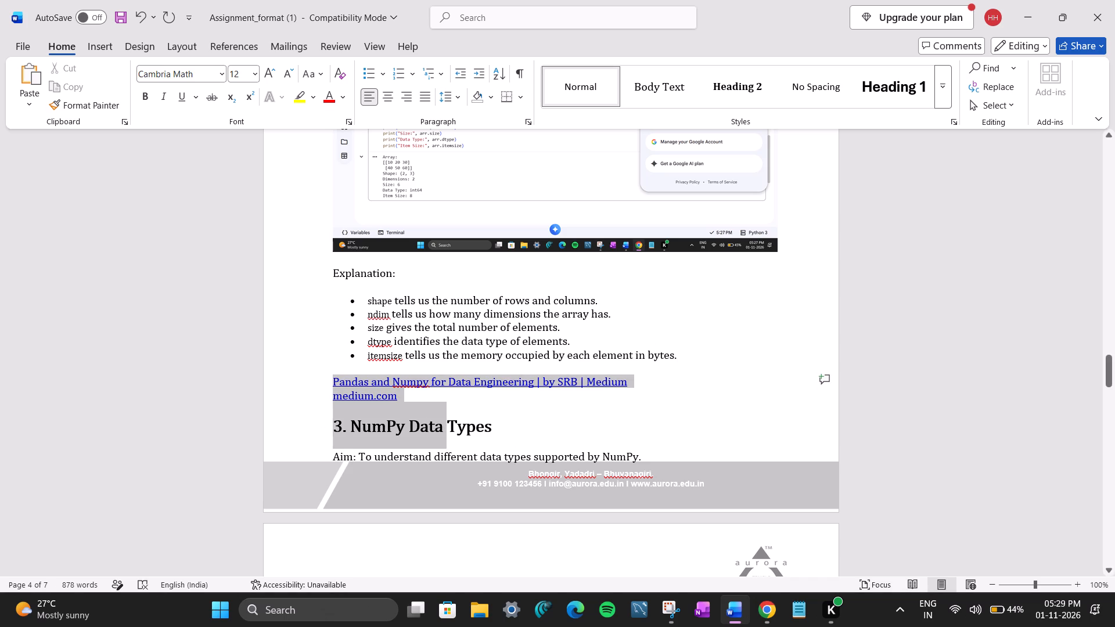
pyautogui.moveTo(339, 380); pyautogui.dragTo(383, 397)
pyautogui.click(383, 397)
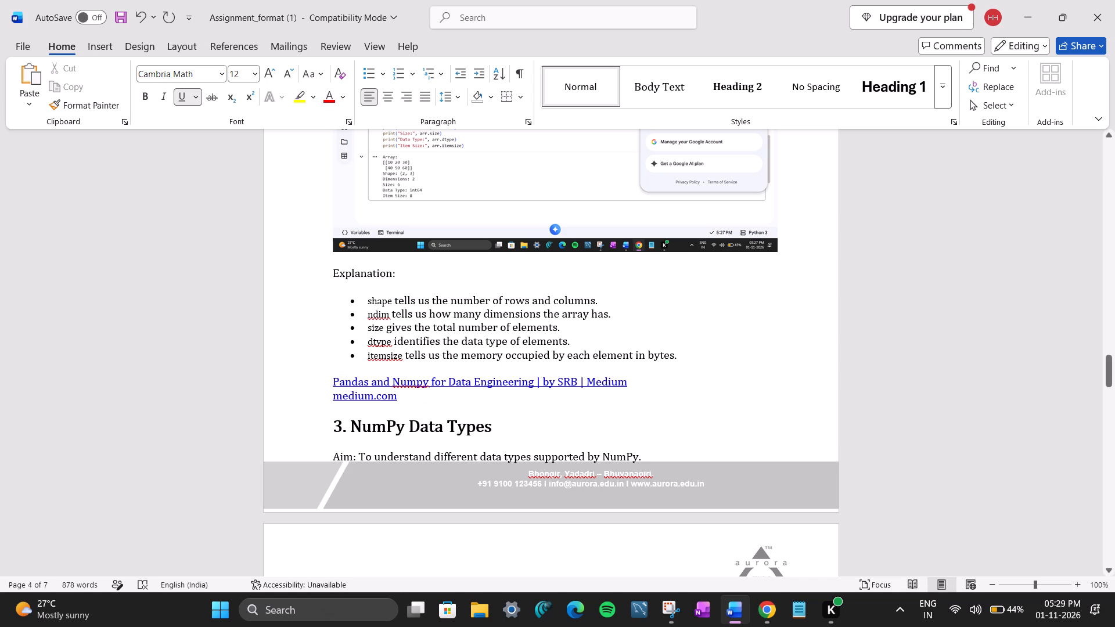
pyautogui.moveTo(406, 394); pyautogui.dragTo(343, 381)
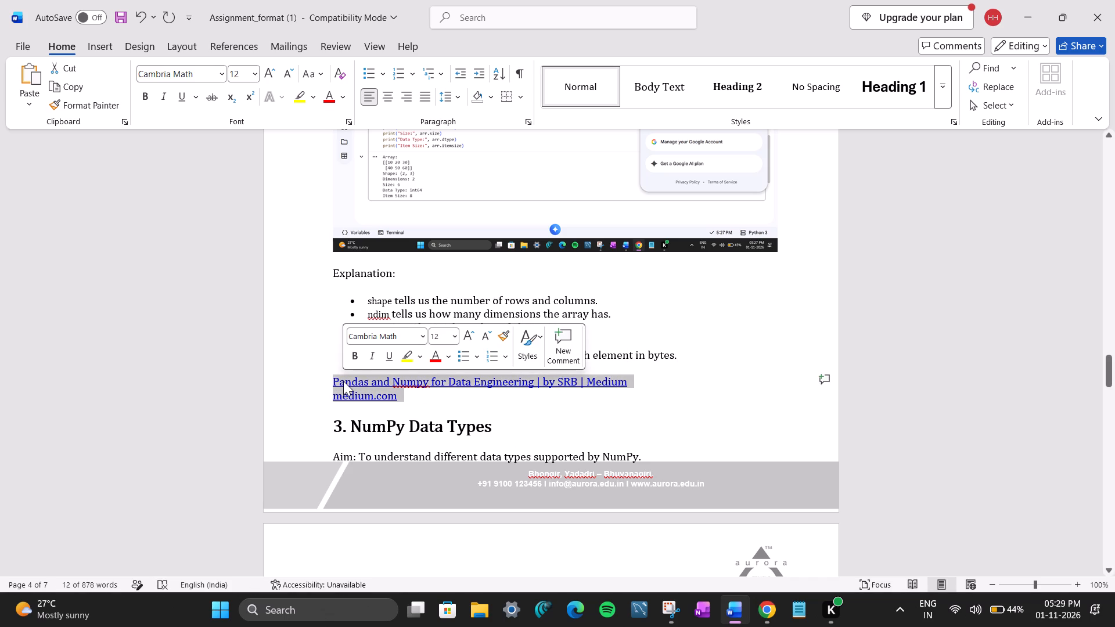
pyautogui.press('BackSpace')
pyautogui.press('Return')
pyautogui.press('Return')
pyautogui.press('Return')
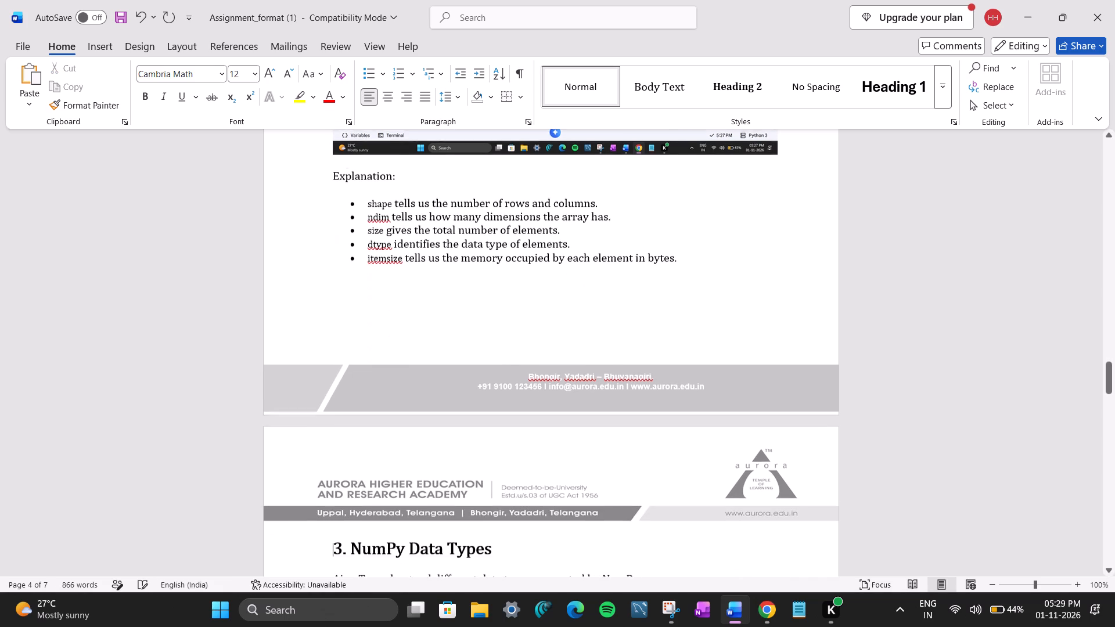
# Delete the Aim line under the 3. NumPy Data Types heading.
pyautogui.hscroll(3, 343, 381)
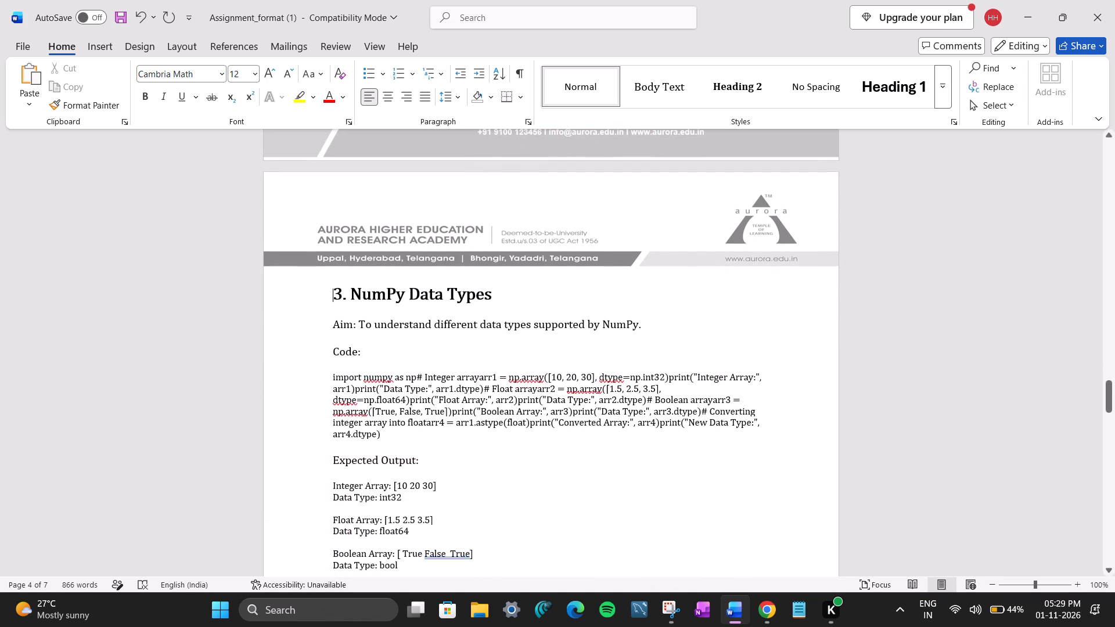
pyautogui.moveTo(658, 325); pyautogui.dragTo(316, 316)
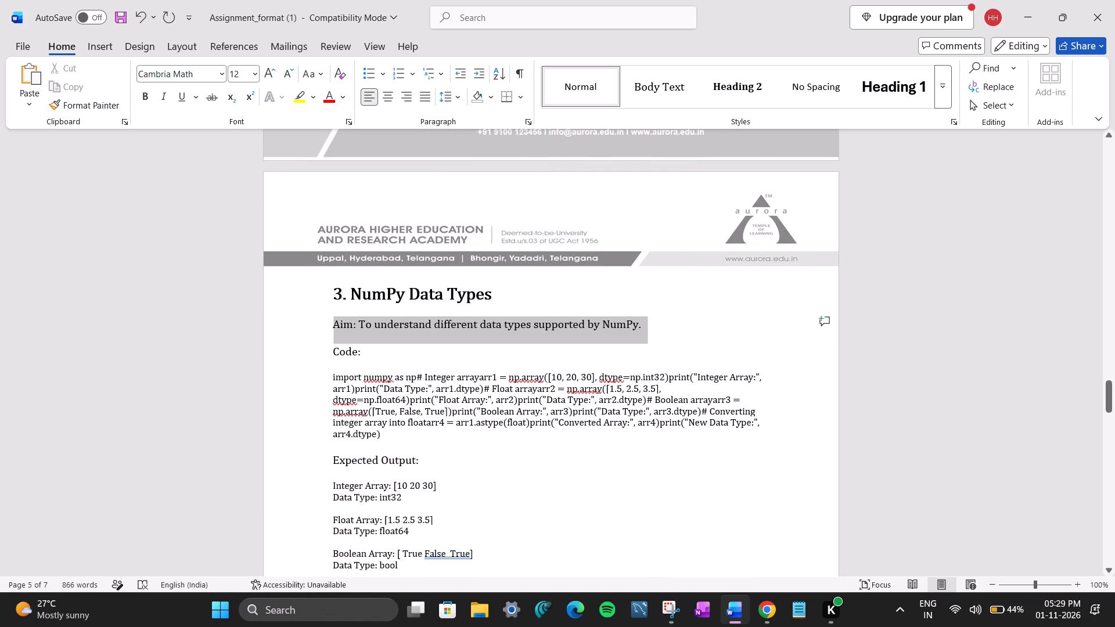
pyautogui.moveTo(316, 316); pyautogui.dragTo(317, 316)
pyautogui.press('BackSpace')
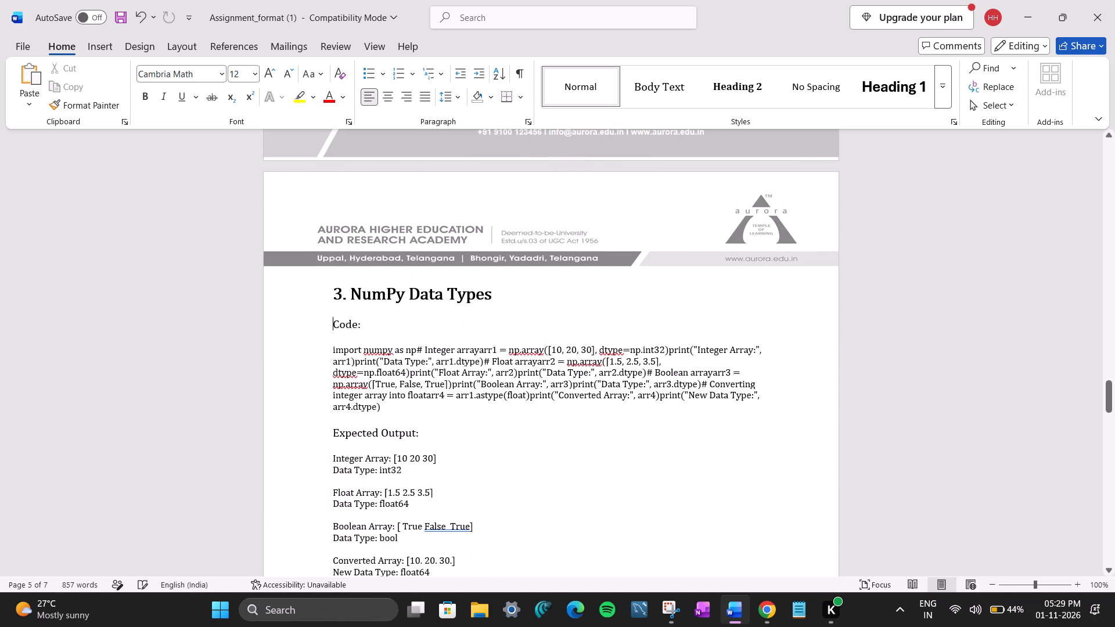
# Look through the remaining sections to the end of the report and back up to its first page.
pyautogui.scroll(-2, 505, 420)
pyautogui.hscroll(5, 505, 420)
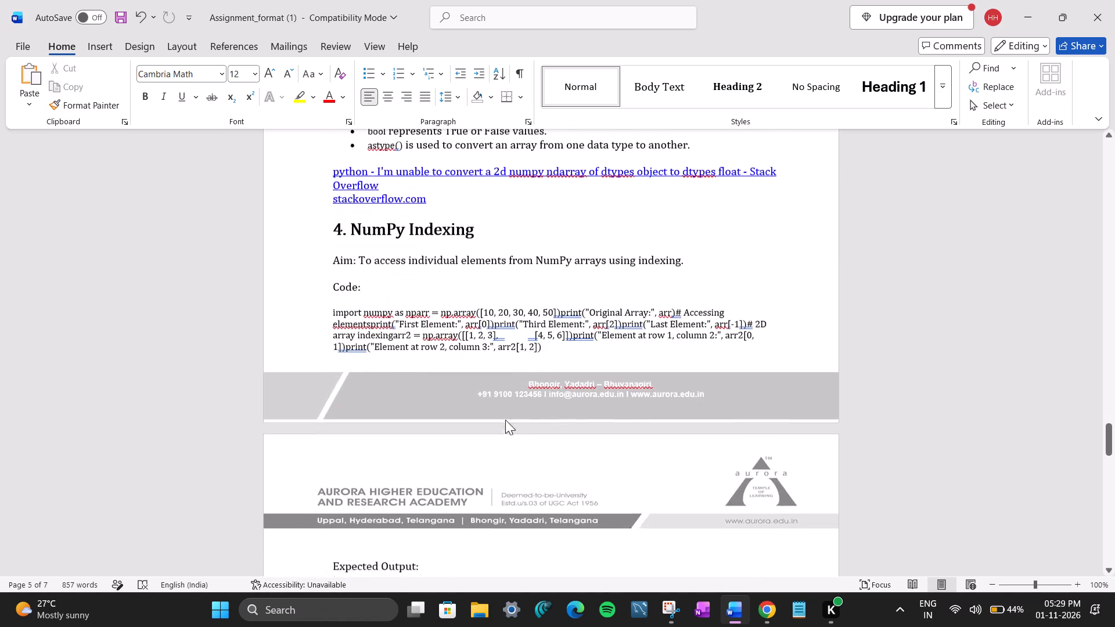
pyautogui.hscroll(3, 505, 420)
pyautogui.scroll(-10, 505, 420)
pyautogui.scroll(3, 505, 420)
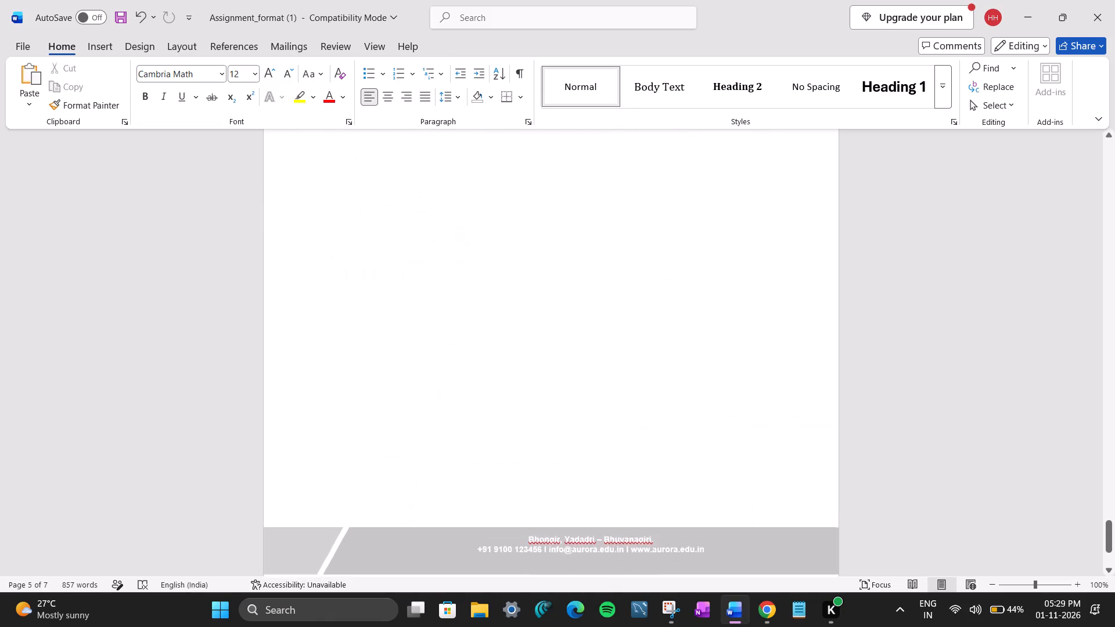
pyautogui.scroll(15, 505, 420)
pyautogui.scroll(15, 505, 420)
pyautogui.scroll(-5, 505, 420)
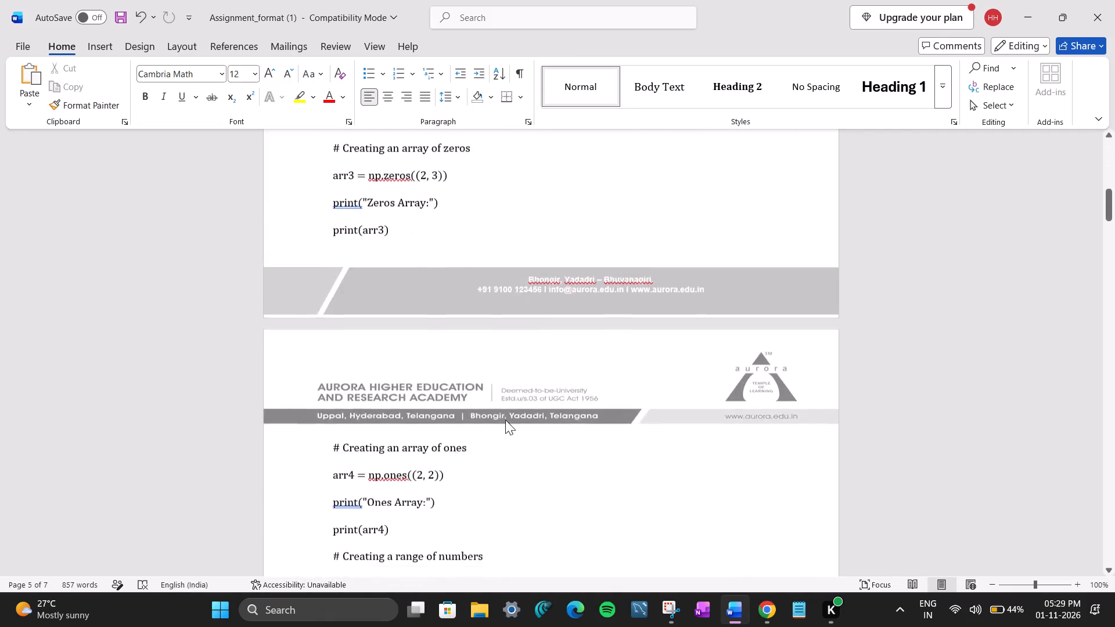
pyautogui.hscroll(1, 505, 420)
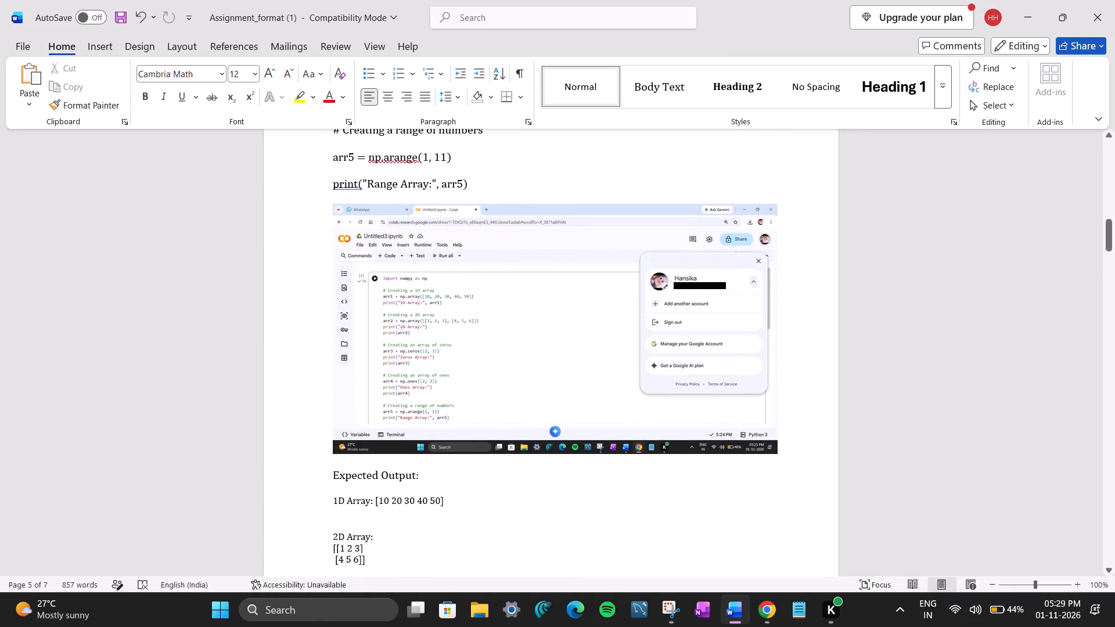
pyautogui.scroll(-4, 505, 420)
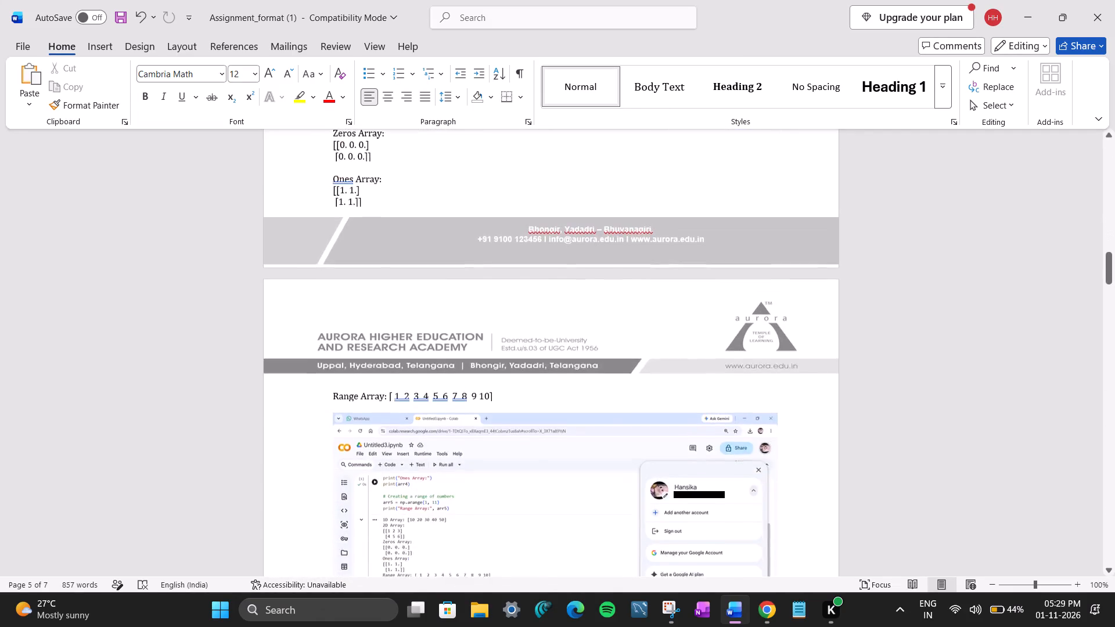
pyautogui.scroll(-2, 505, 420)
pyautogui.scroll(6, 505, 420)
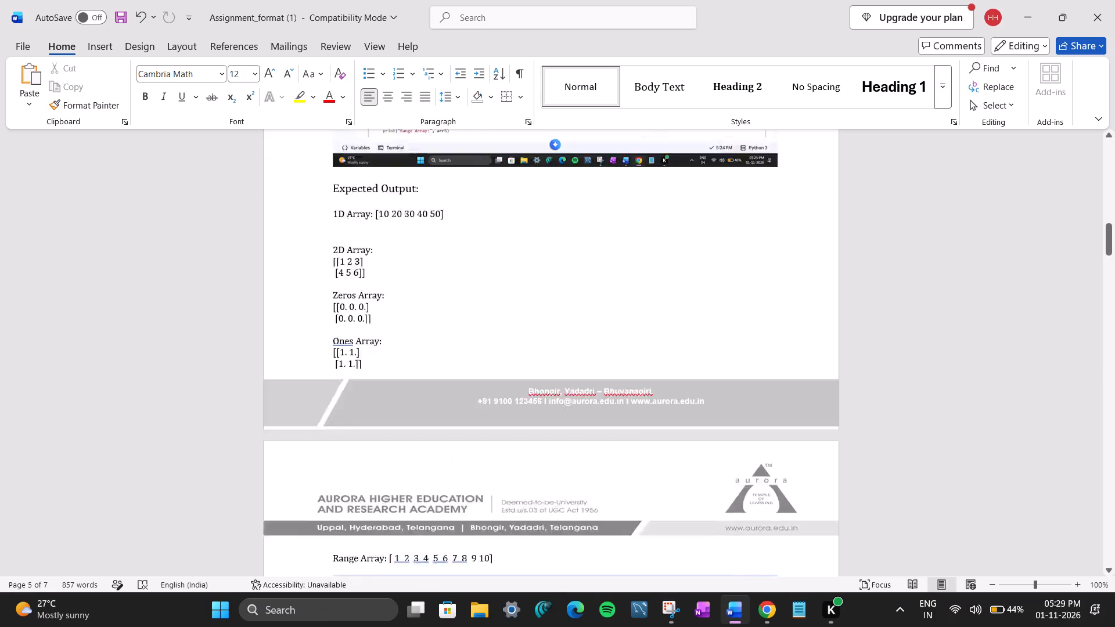
pyautogui.scroll(8, 505, 420)
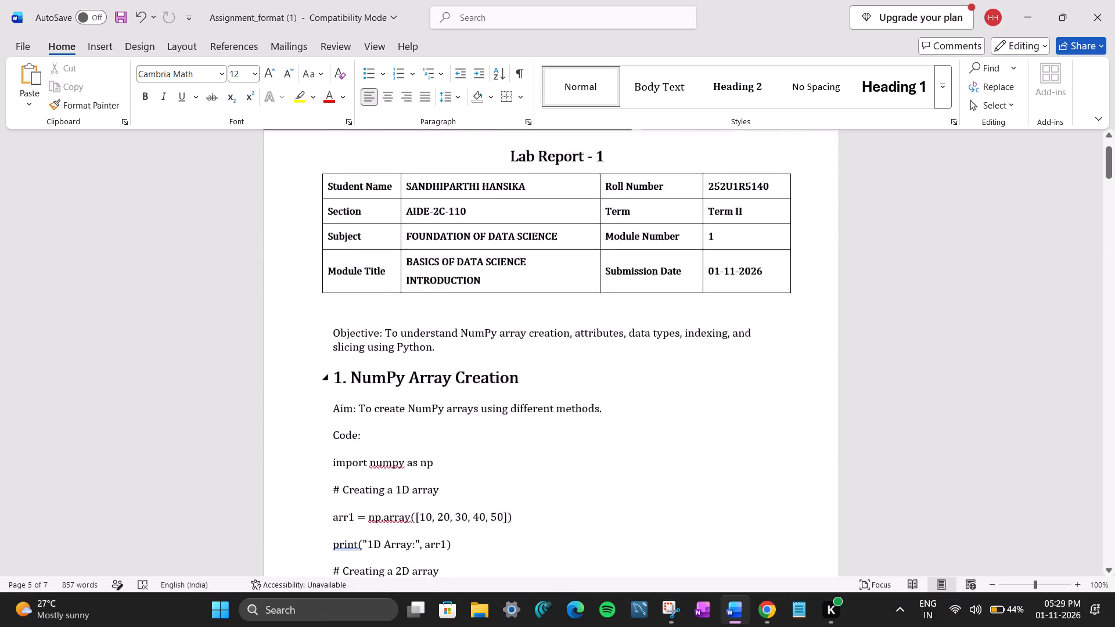
# Delete the Objective paragraph between the student details table and the 1. NumPy Array Creation heading.
pyautogui.scroll(1, 505, 420)
pyautogui.moveTo(455, 392); pyautogui.dragTo(370, 382)
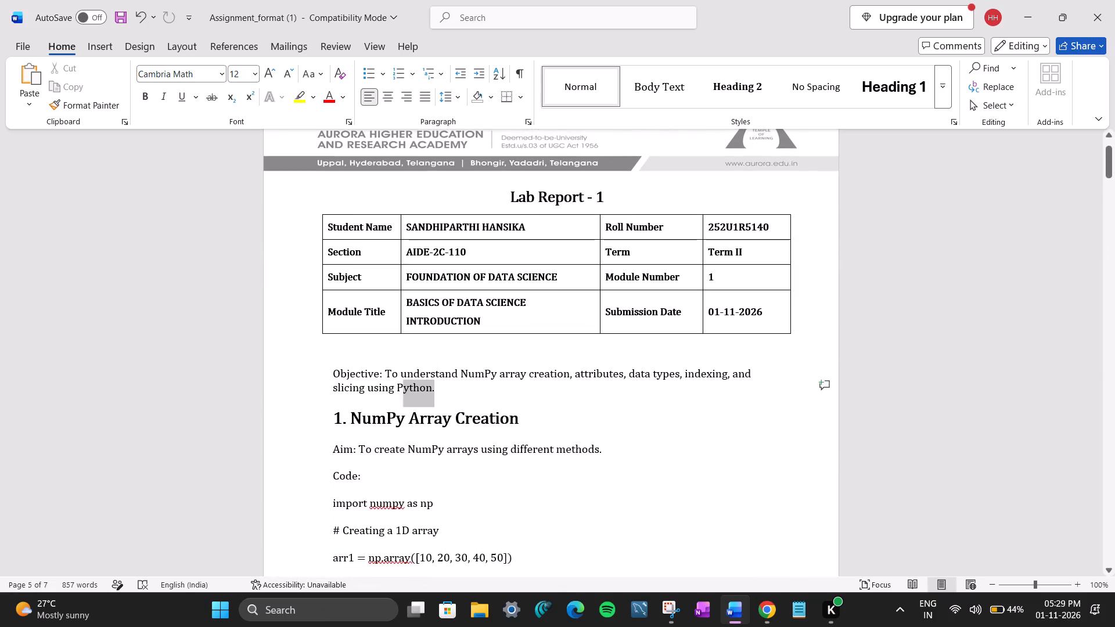
pyautogui.moveTo(370, 382); pyautogui.dragTo(342, 374)
pyautogui.press('BackSpace')
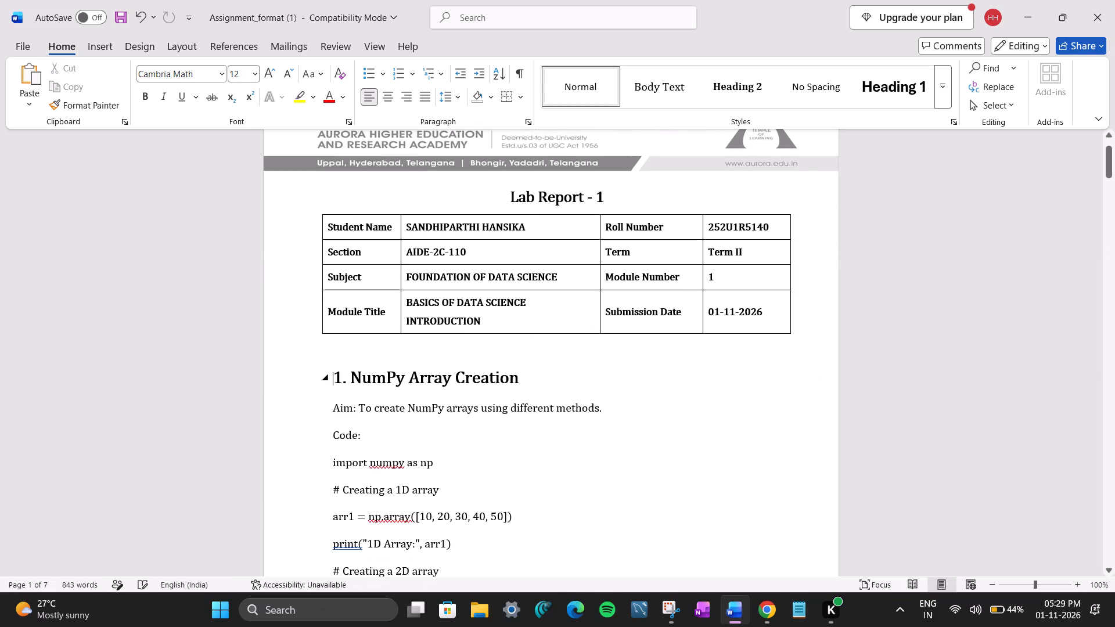
# Delete the Aim line under the 1. NumPy Array Creation heading.
pyautogui.scroll(-4, 342, 374)
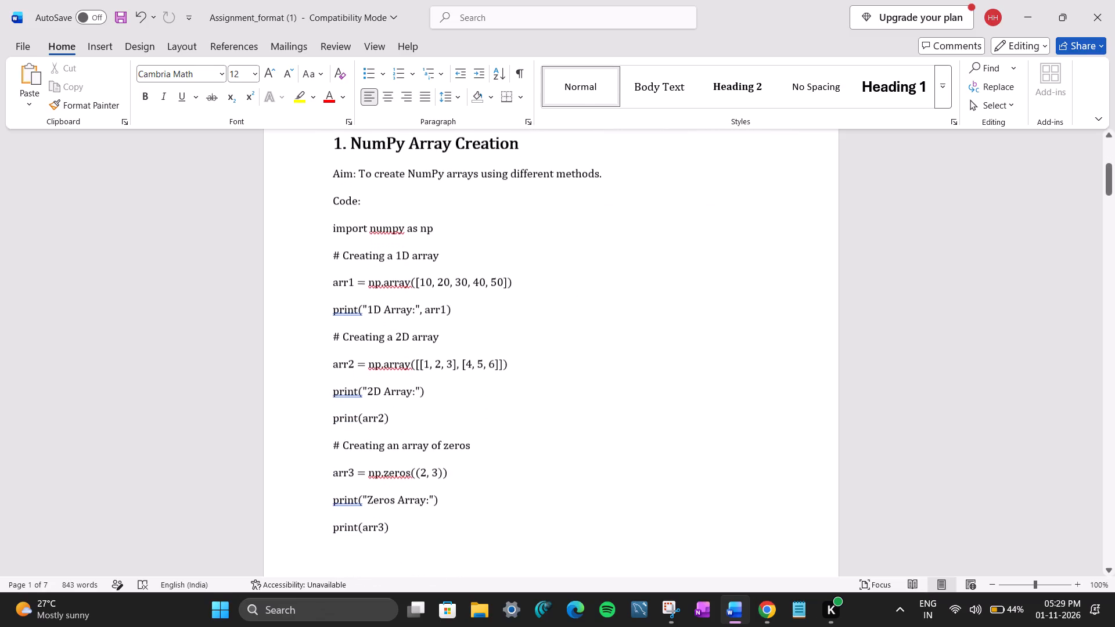
pyautogui.moveTo(616, 175); pyautogui.dragTo(389, 166)
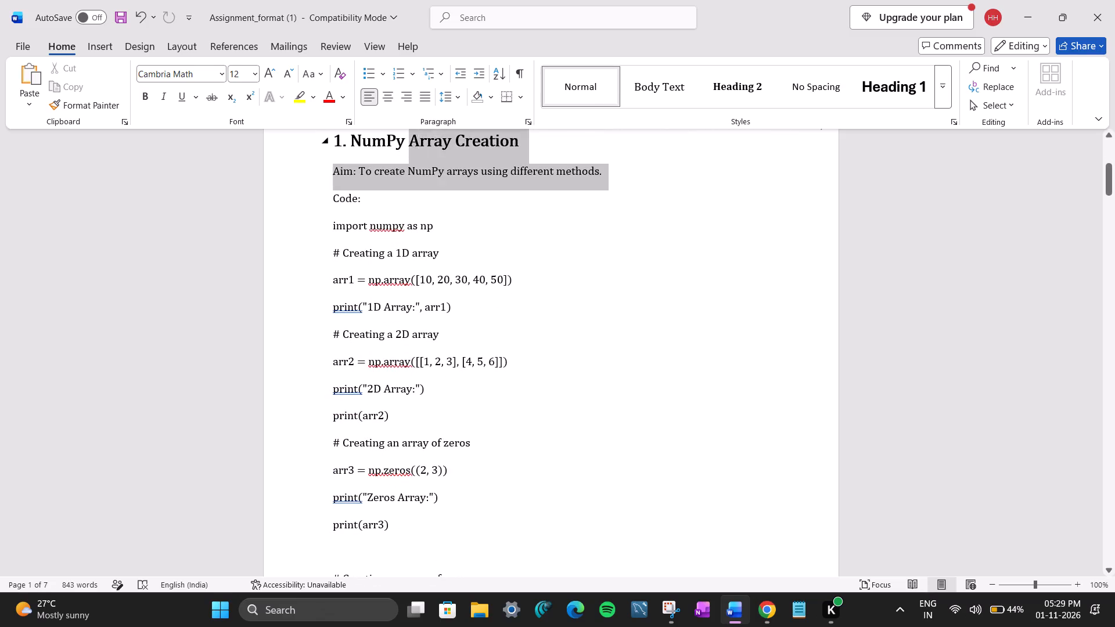
pyautogui.moveTo(389, 166); pyautogui.dragTo(333, 171)
pyautogui.press('BackSpace')
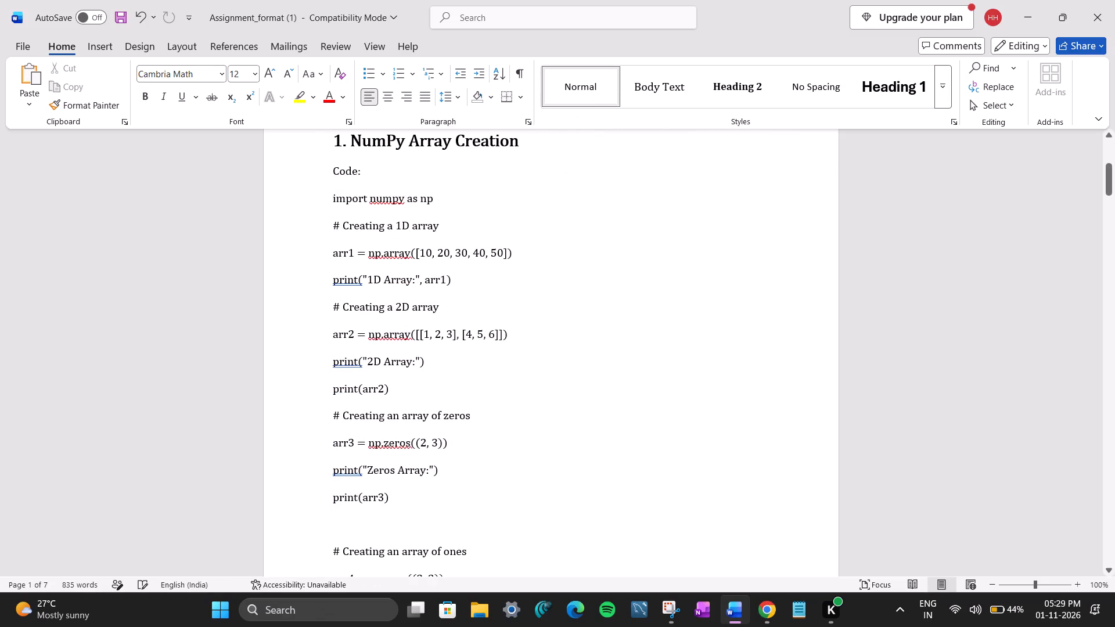
# Remove the blank line between print(arr3) and # Creating an array of ones in the section 1 code.
pyautogui.scroll(-2, 495, 343)
pyautogui.click(368, 297)
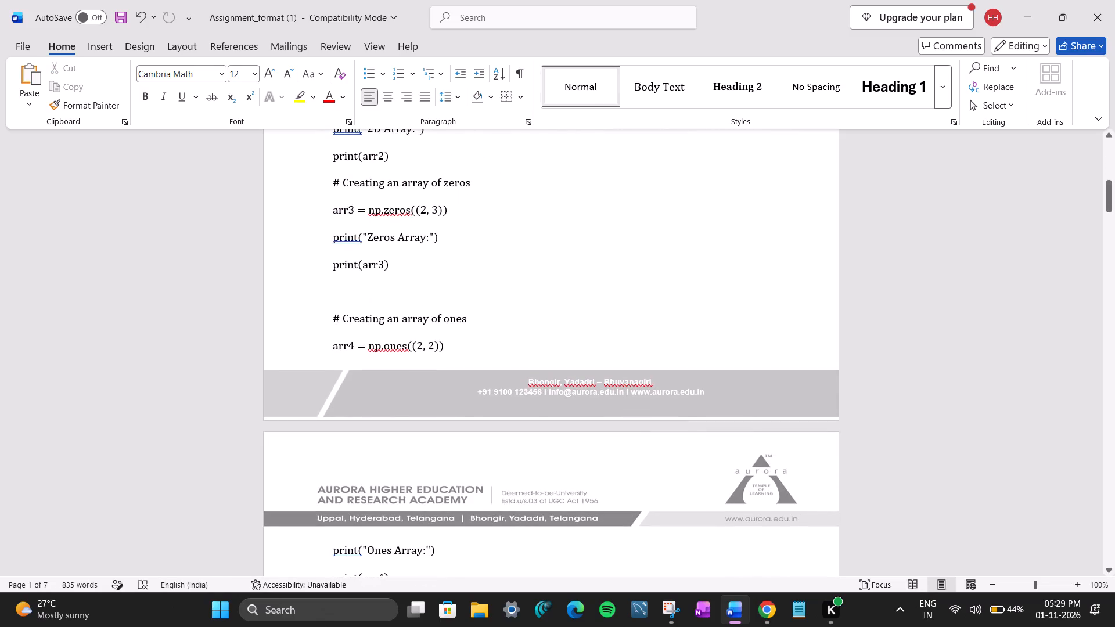
pyautogui.press('BackSpace')
# Add a blank line above the 3. NumPy Data Types heading so that it starts on the following page with its code.
pyautogui.scroll(-2, 368, 297)
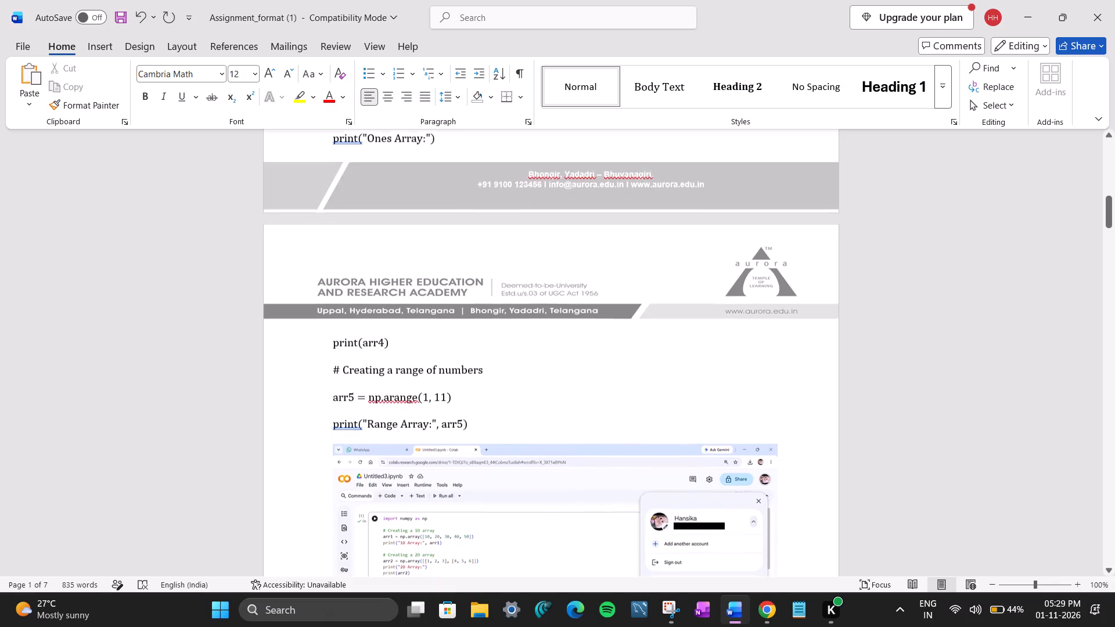
pyautogui.scroll(-1, 495, 435)
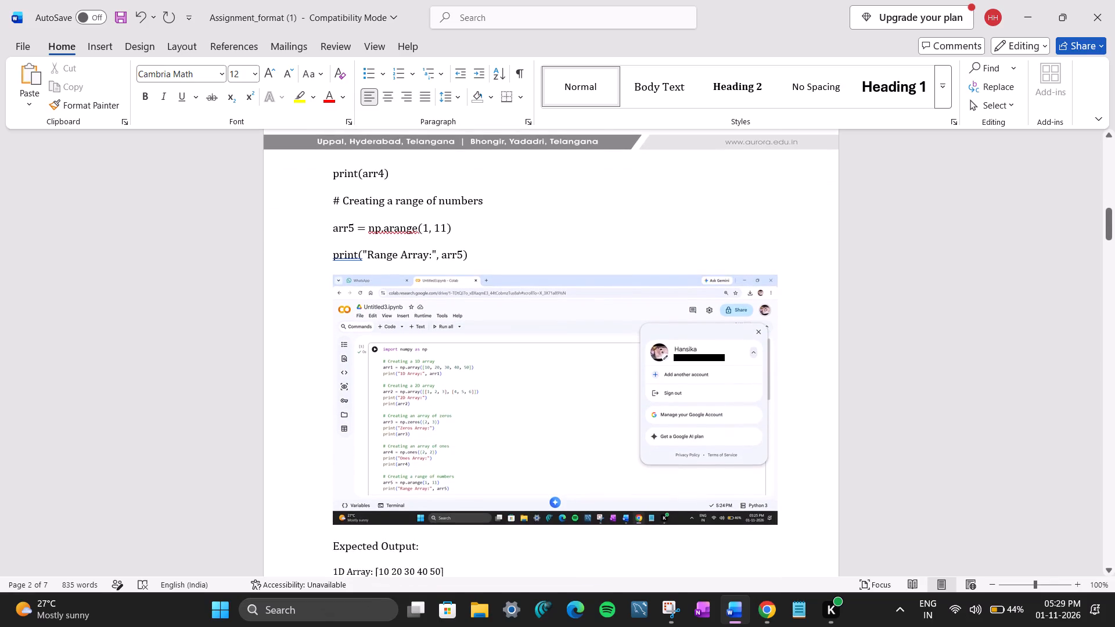
pyautogui.scroll(-4, 497, 302)
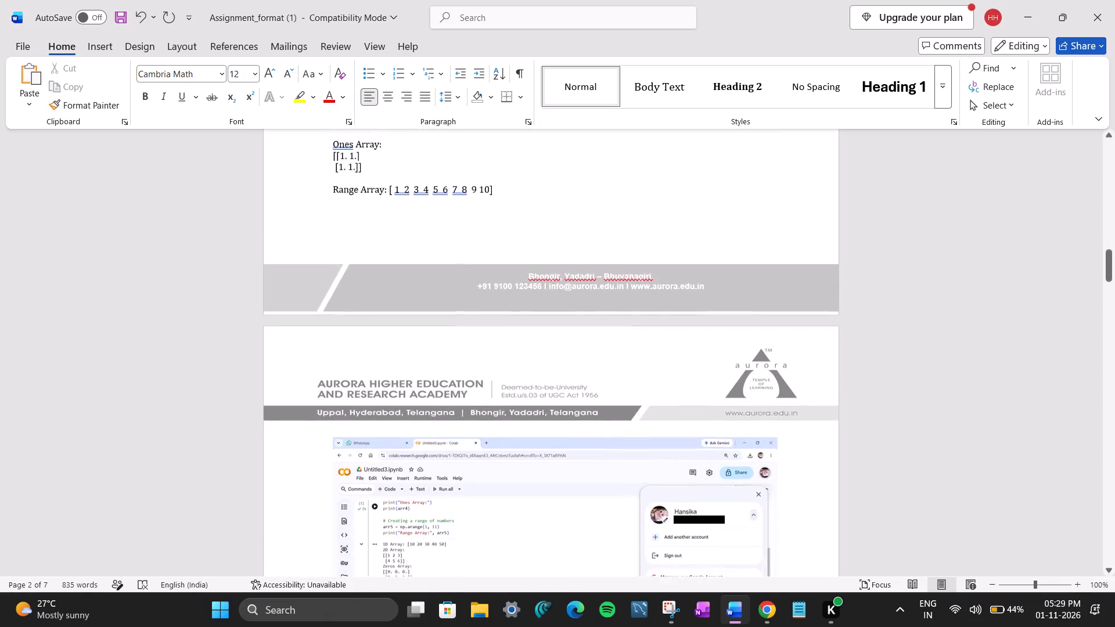
pyautogui.scroll(-5, 497, 302)
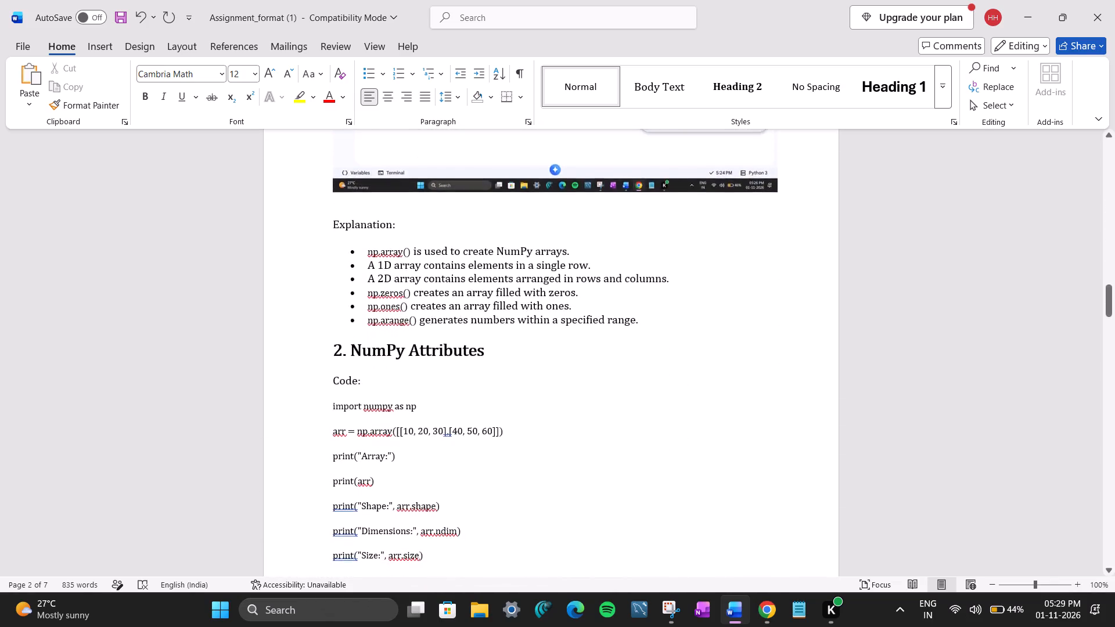
pyautogui.scroll(-4, 497, 302)
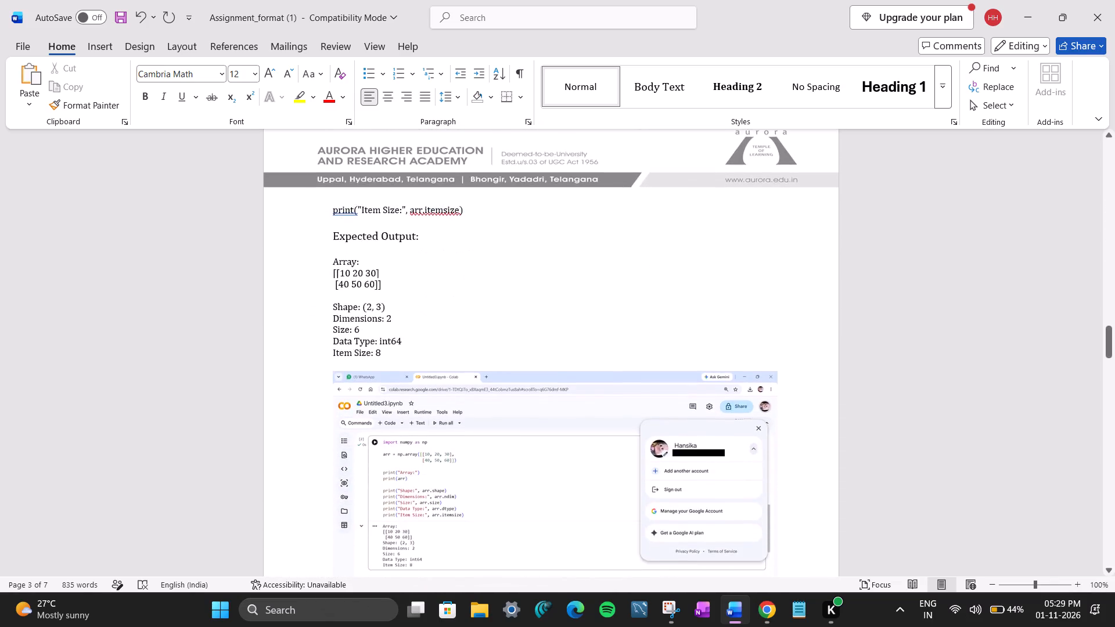
pyautogui.scroll(-4, 497, 302)
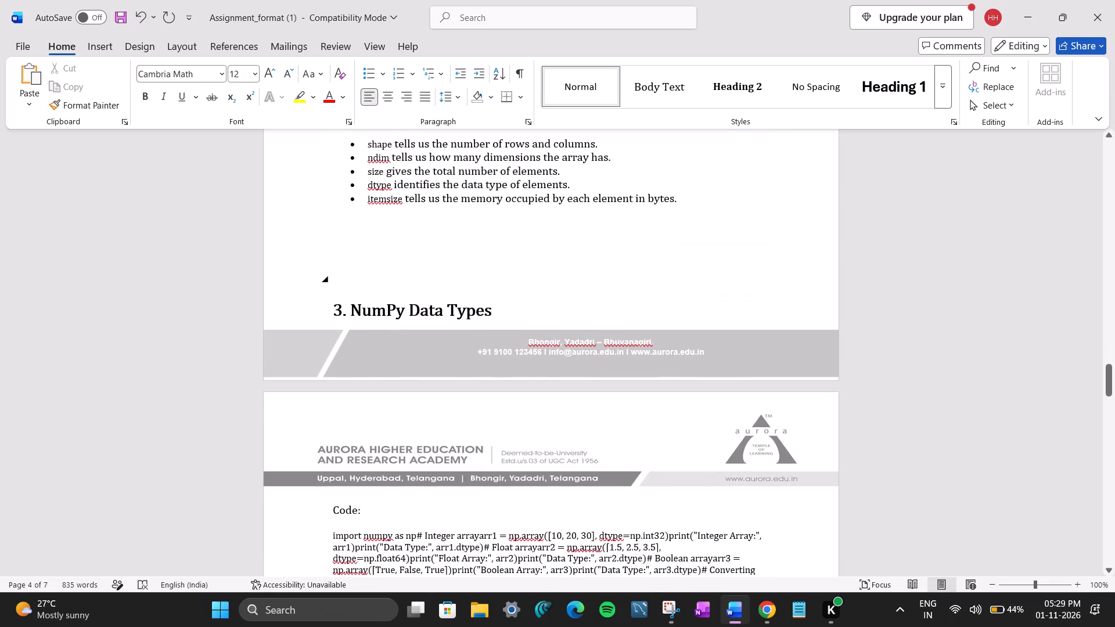
pyautogui.click(403, 282)
pyautogui.press('Return')
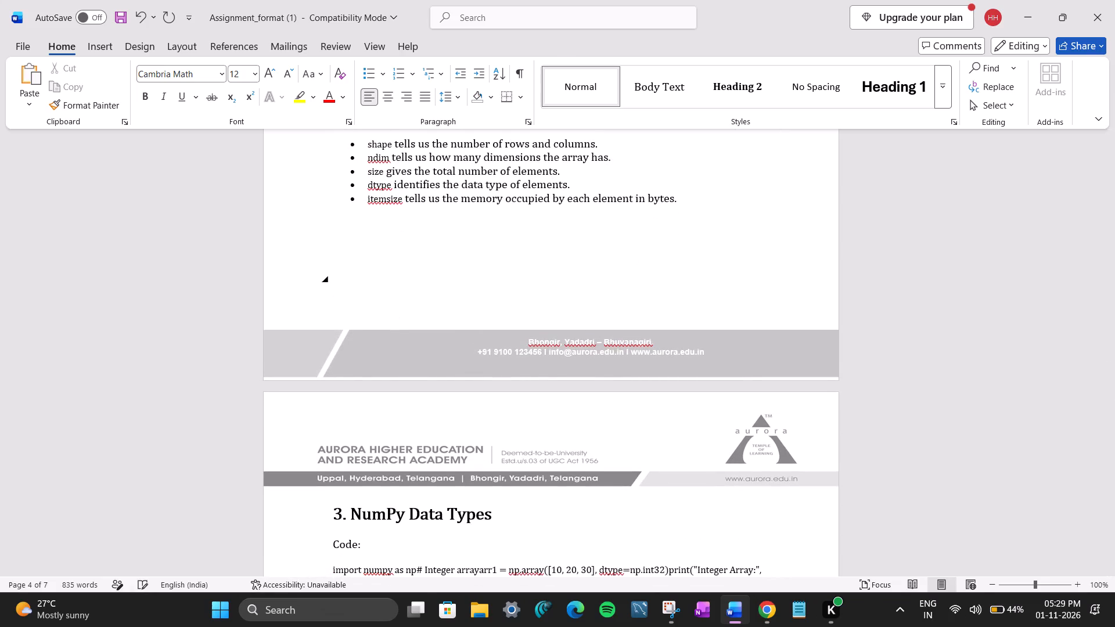
pyautogui.scroll(-2, 403, 282)
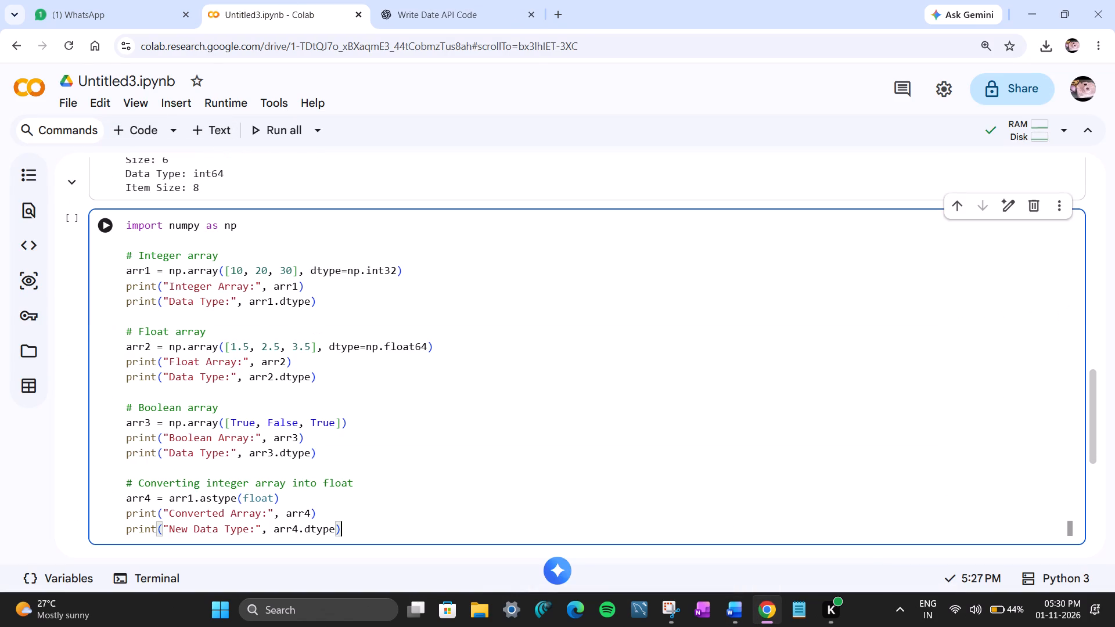
pyautogui.click(110, 222)
# Close the ChatGPT tab and capture a full-screen screenshot of the data types code in Colab with the account details shown.
pyautogui.hscroll(1, 304, 336)
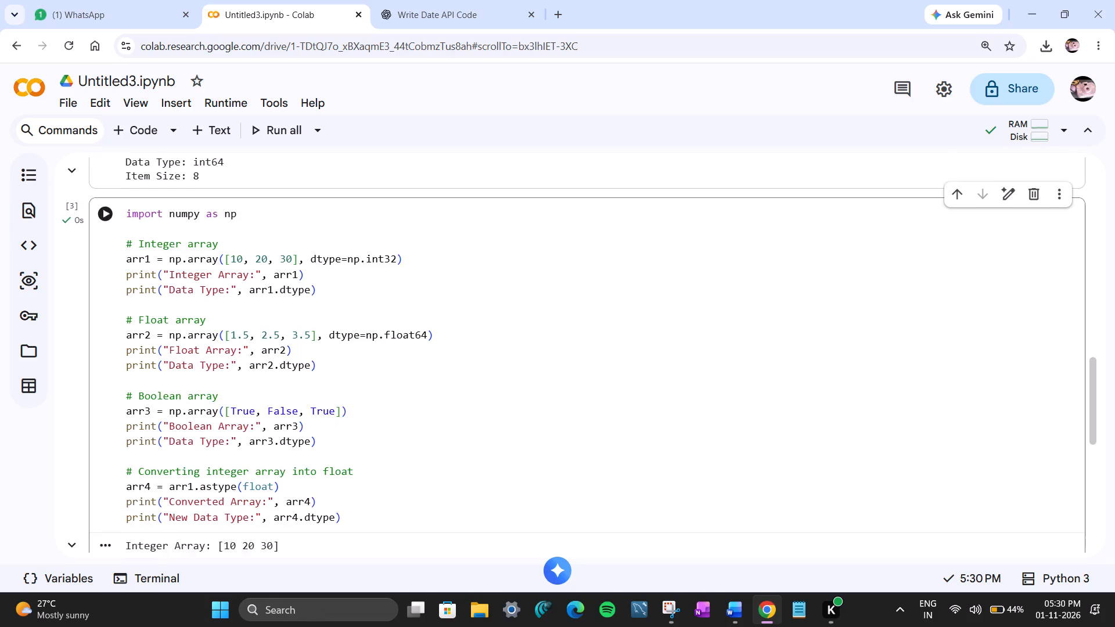
pyautogui.hscroll(1, 304, 336)
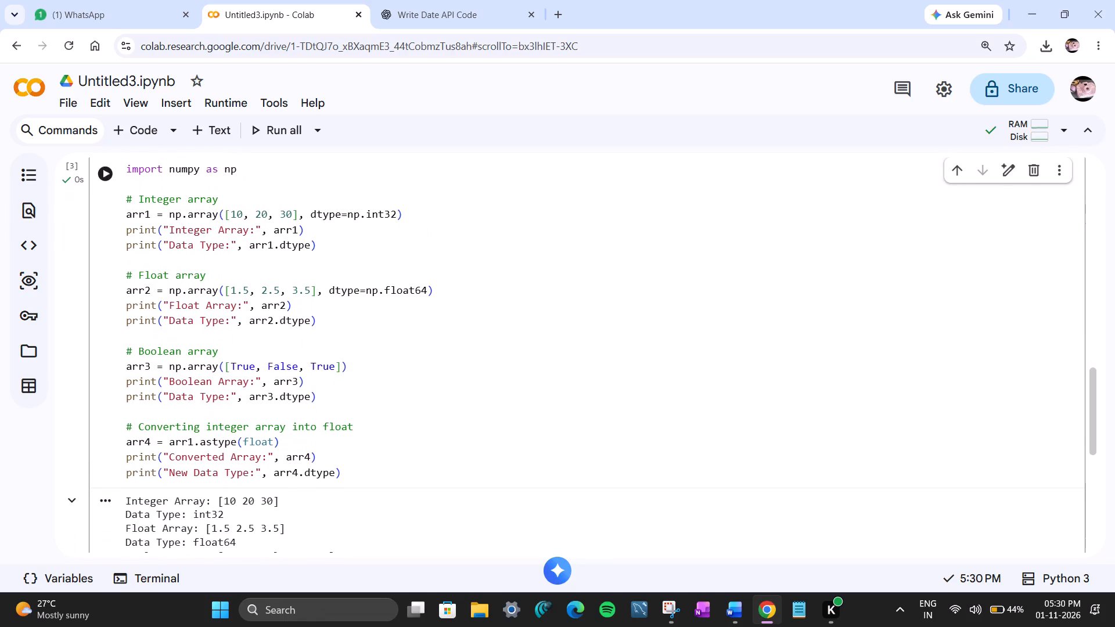
pyautogui.hscroll(1, 304, 336)
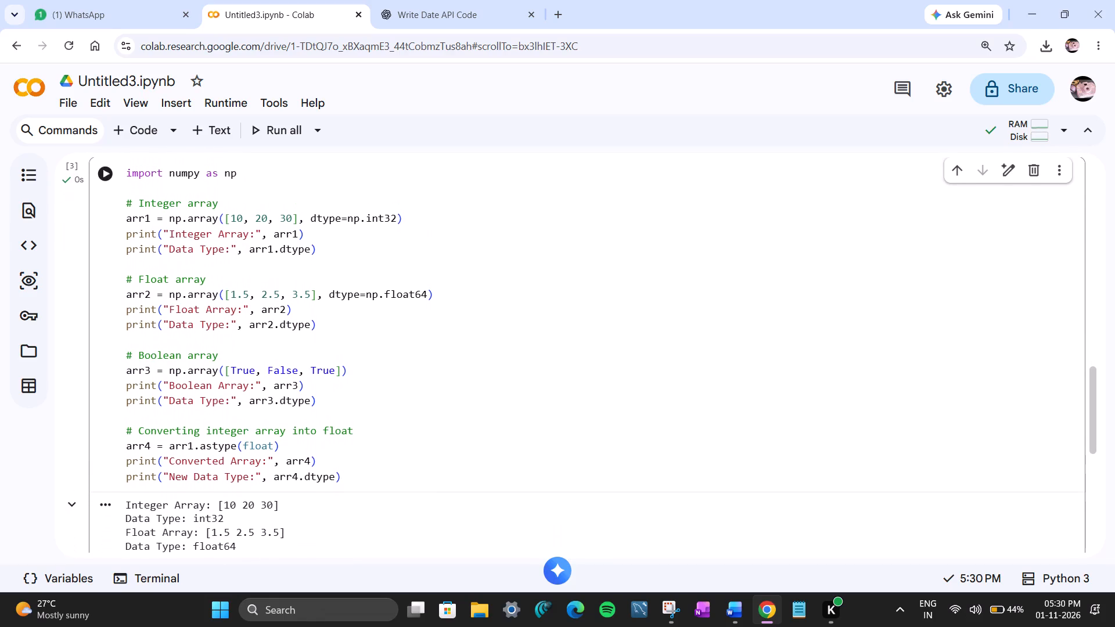
pyautogui.click(534, 12)
pyautogui.click(1089, 88)
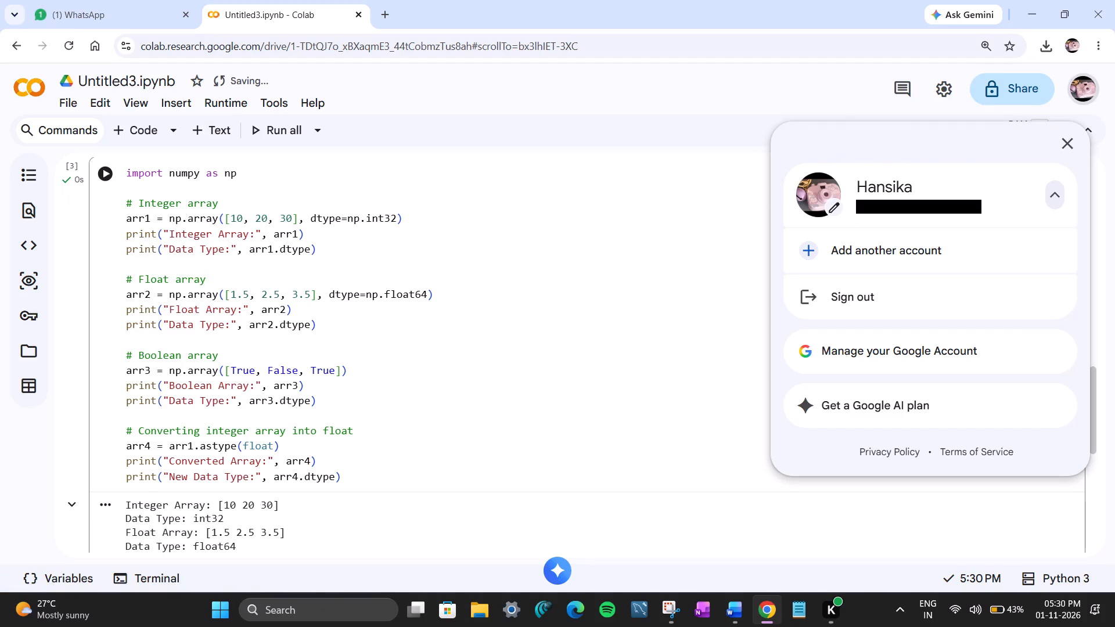
pyautogui.press('super+Print')
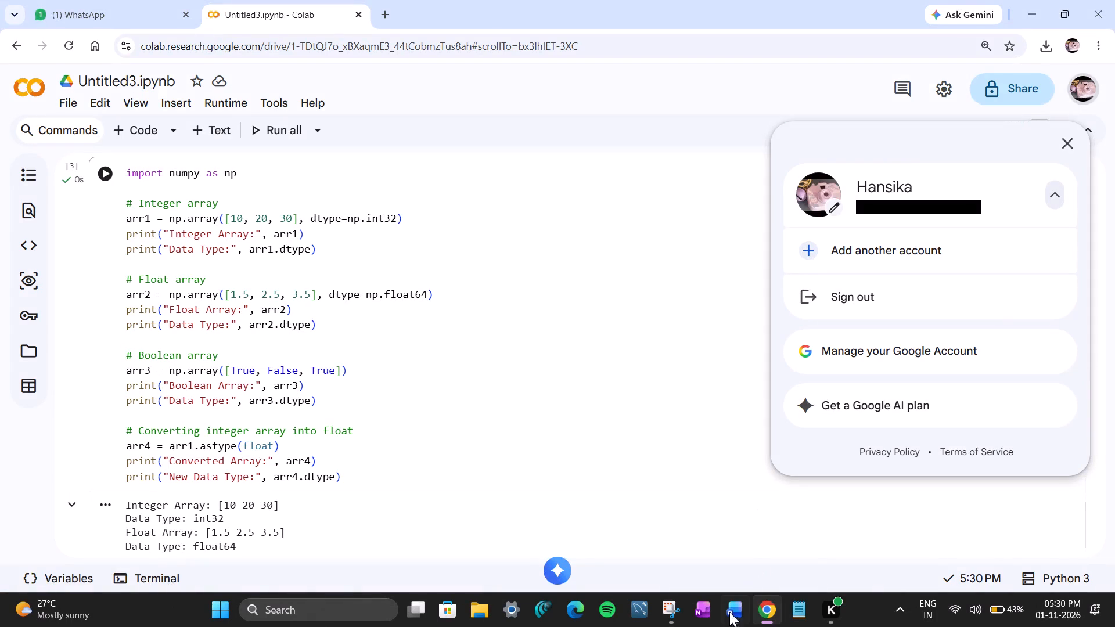
# Switch to Word and paste the screenshot below the section 3 code, above the Expected Output heading.
pyautogui.click(729, 625)
pyautogui.scroll(-1, 506, 461)
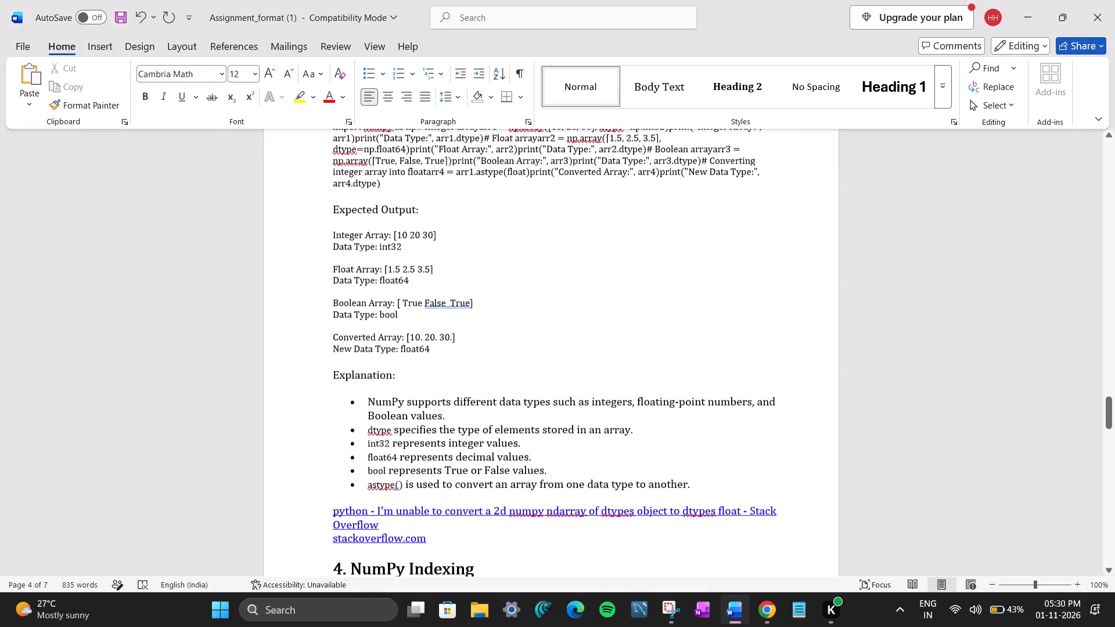
pyautogui.click(454, 349)
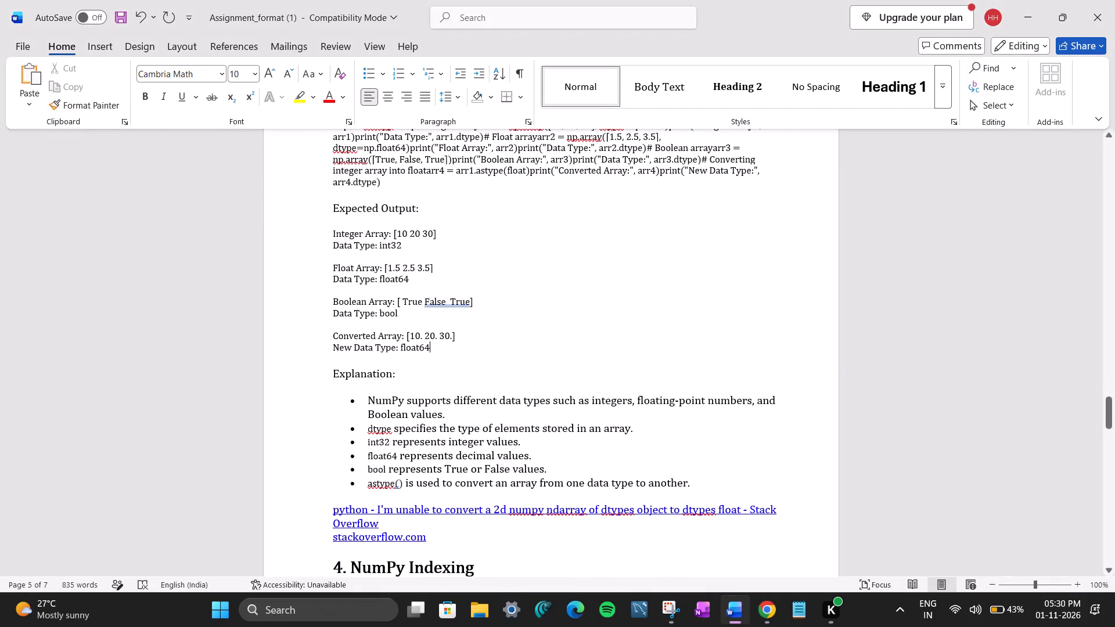
pyautogui.click(394, 185)
pyautogui.press('Return')
pyautogui.press('Return')
pyautogui.hotkey('ctrl', 'v')
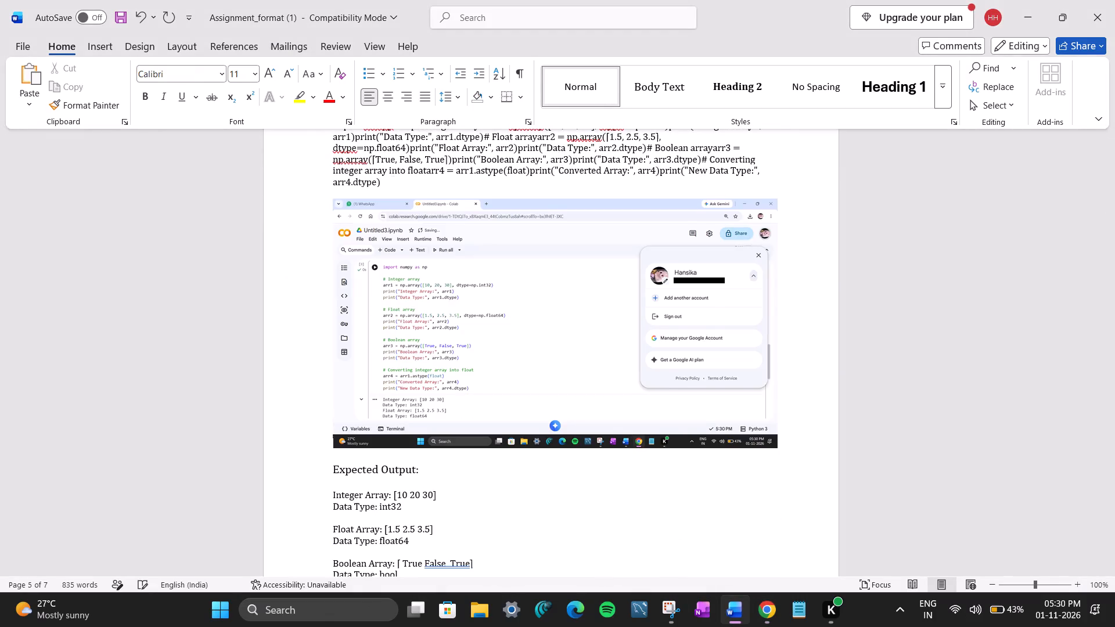
pyautogui.scroll(-2, 394, 185)
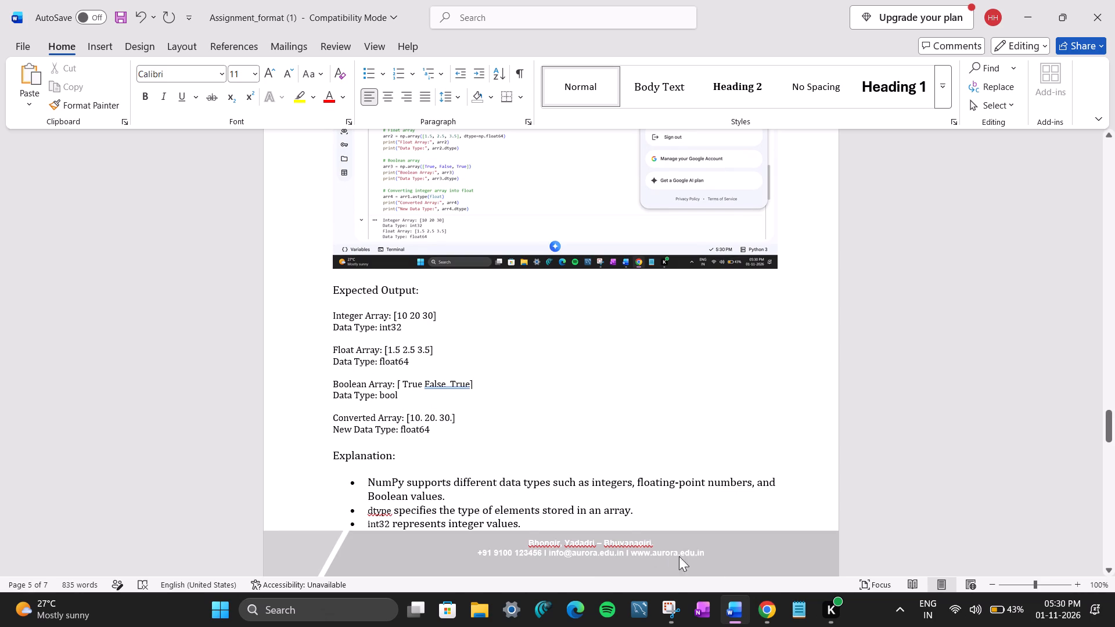
# Switch to Chrome and capture a full-screen screenshot of the data types cell's complete output with the account details shown.
pyautogui.click(769, 607)
pyautogui.click(394, 387)
pyautogui.scroll(-1, 394, 387)
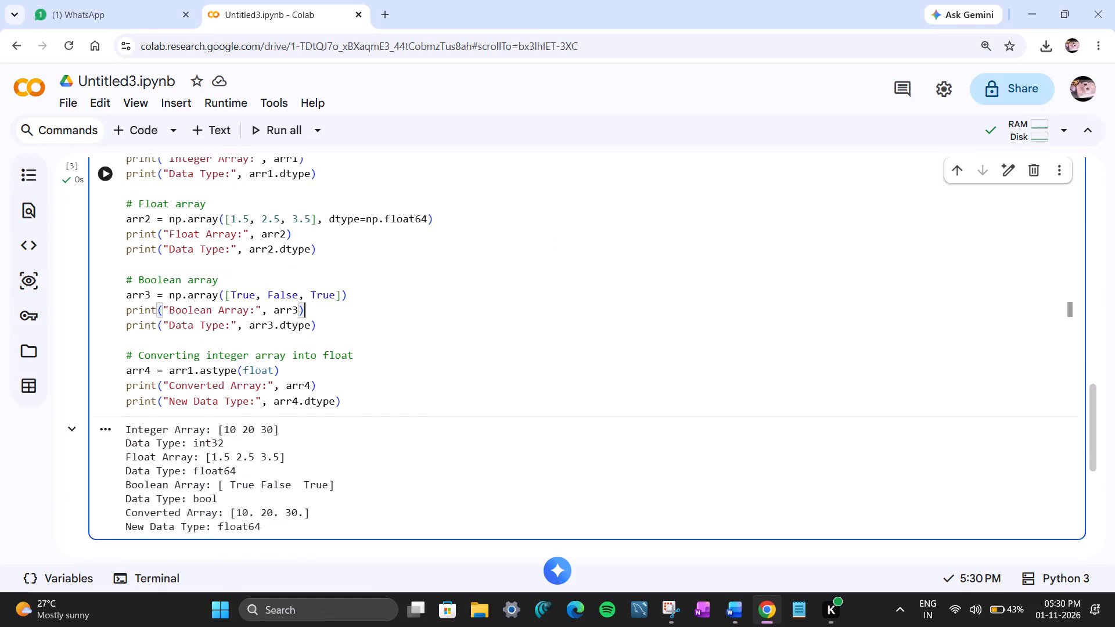
pyautogui.scroll(-1, 394, 387)
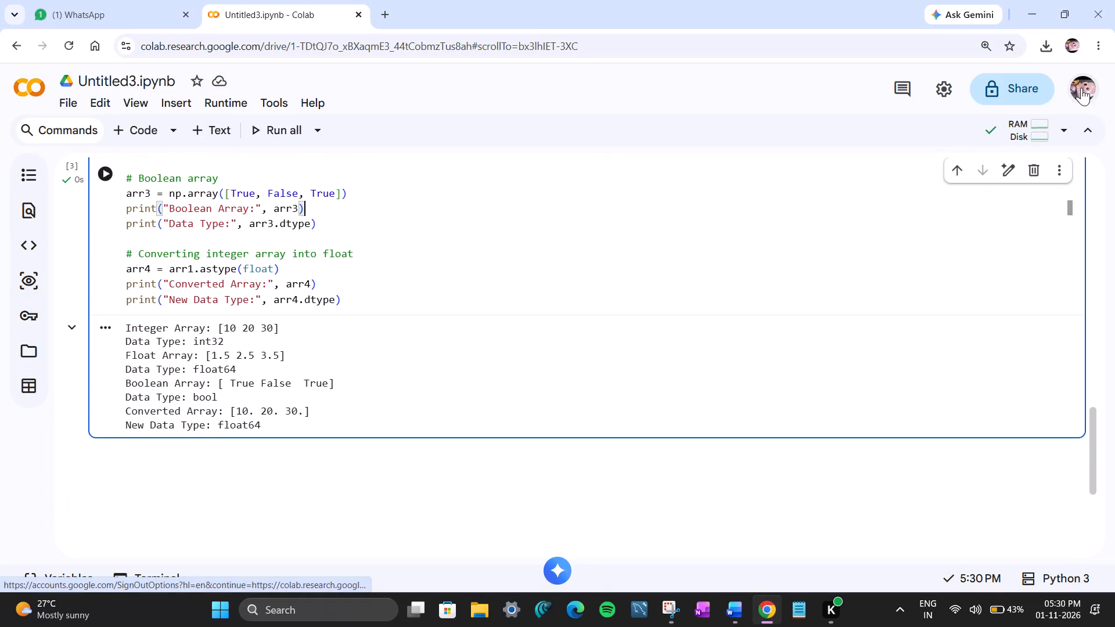
pyautogui.click(1081, 88)
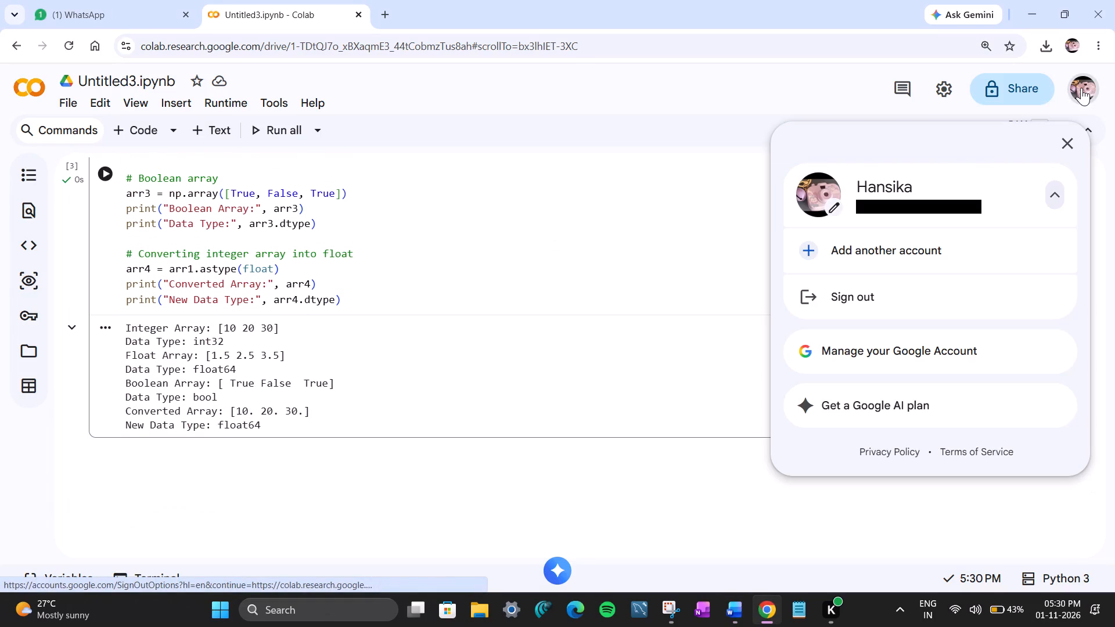
pyautogui.press('super+Print')
# Switch to Word and paste the output screenshot after the New Data Type: float64 line, above the section 3 Explanation.
pyautogui.click(739, 608)
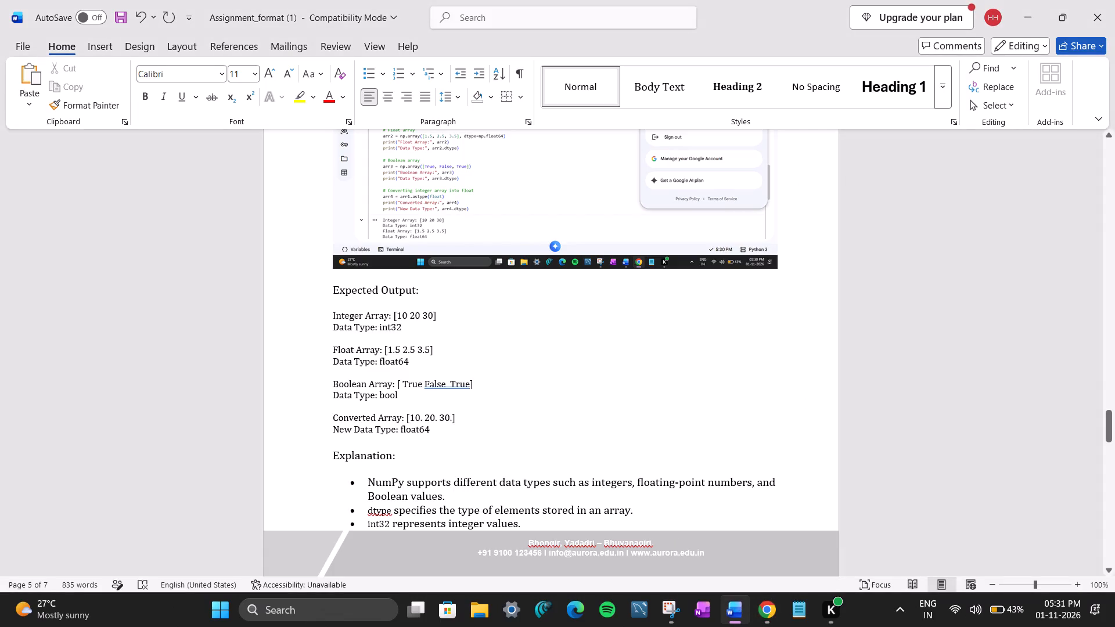
pyautogui.click(446, 435)
pyautogui.click(440, 427)
pyautogui.press('Return')
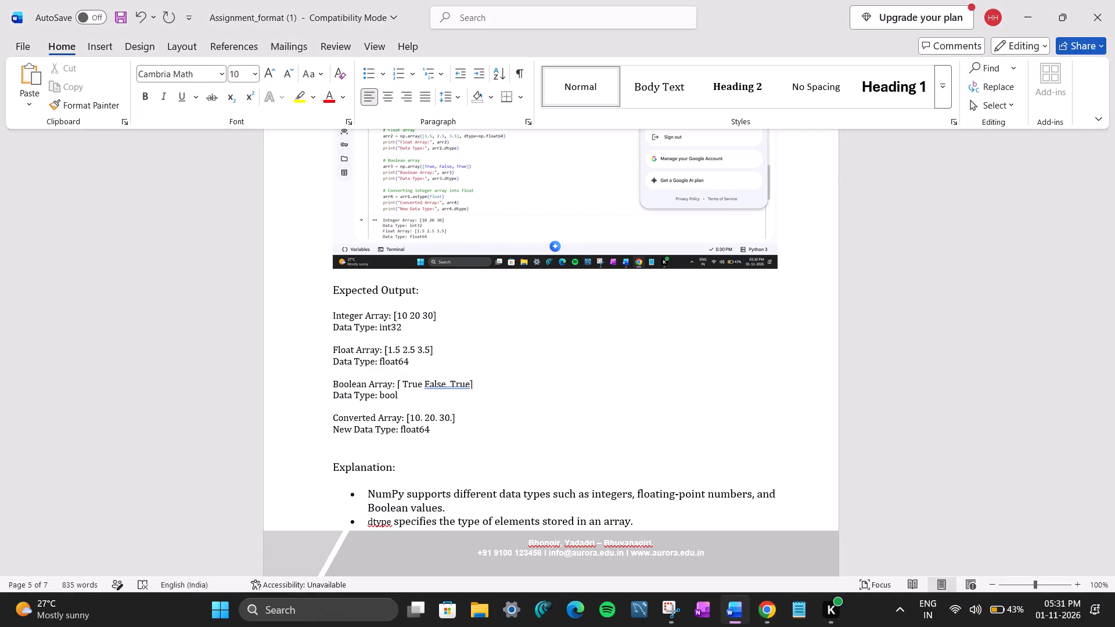
pyautogui.press('Return')
pyautogui.hotkey('ctrl', 'v')
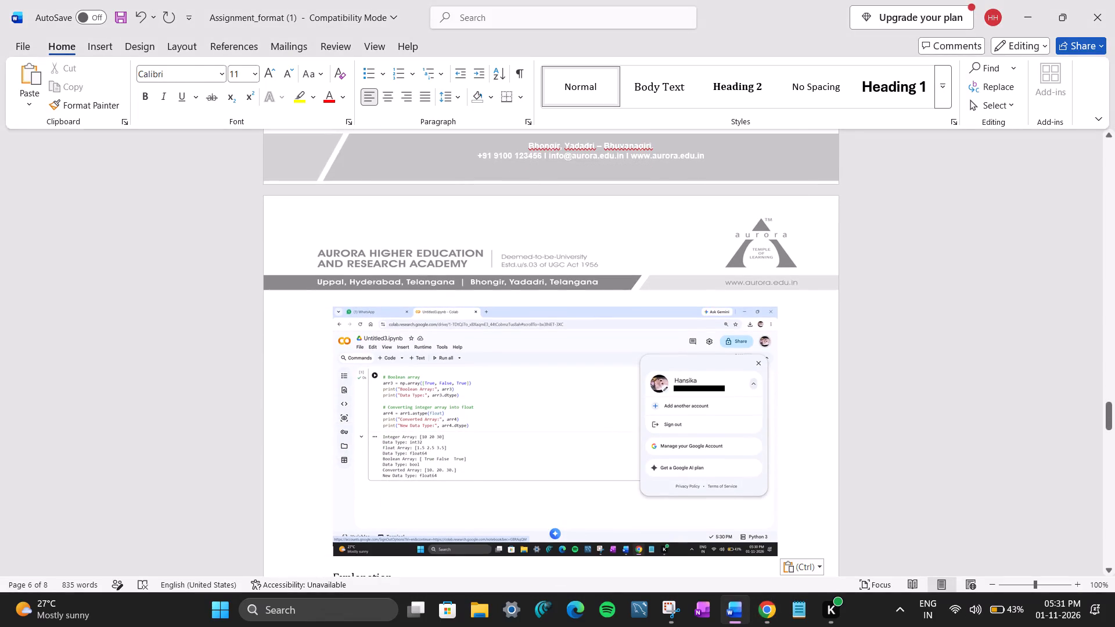
pyautogui.scroll(2, 440, 427)
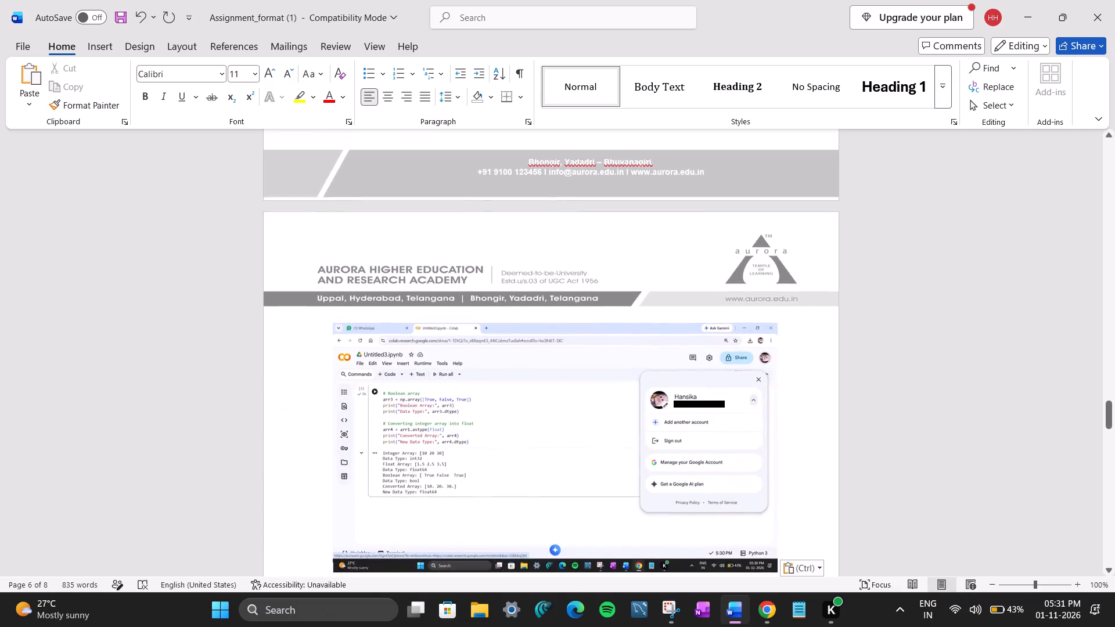
pyautogui.scroll(1, 440, 427)
pyautogui.scroll(-1, 440, 427)
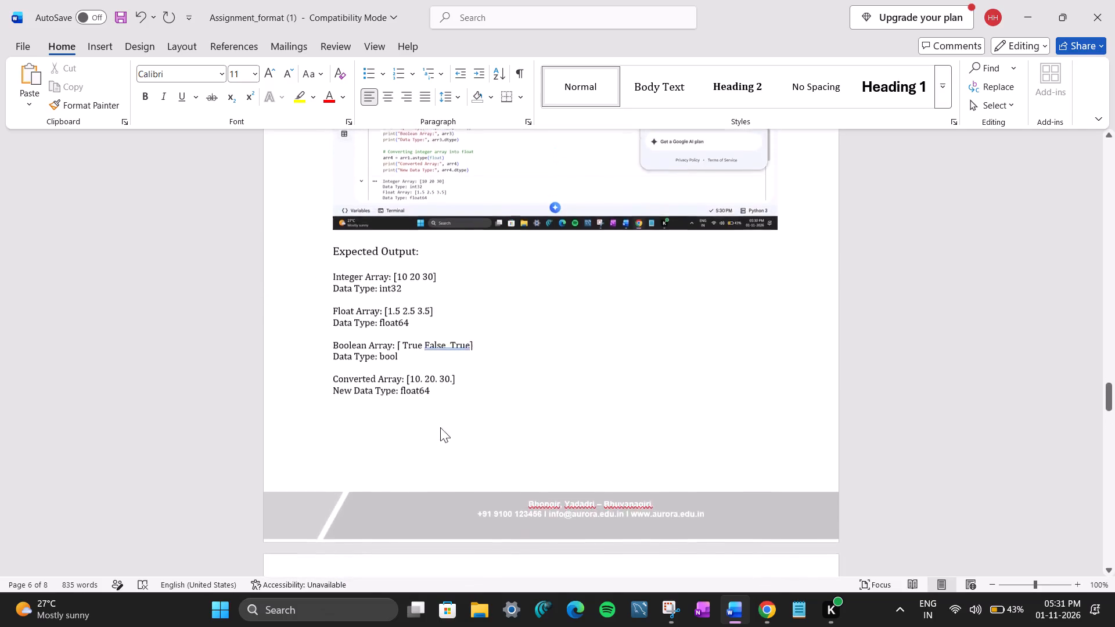
pyautogui.scroll(-1, 440, 427)
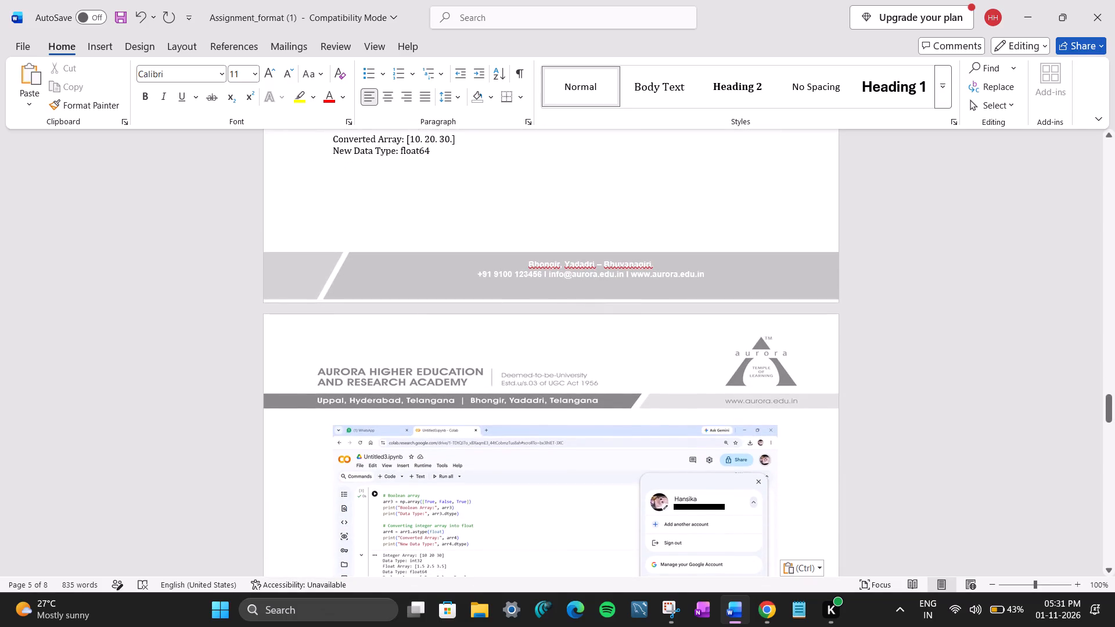
# Switch to Chrome and copy the complete code of the NumPy data types cell in the Colab notebook.
pyautogui.scroll(5, 470, 499)
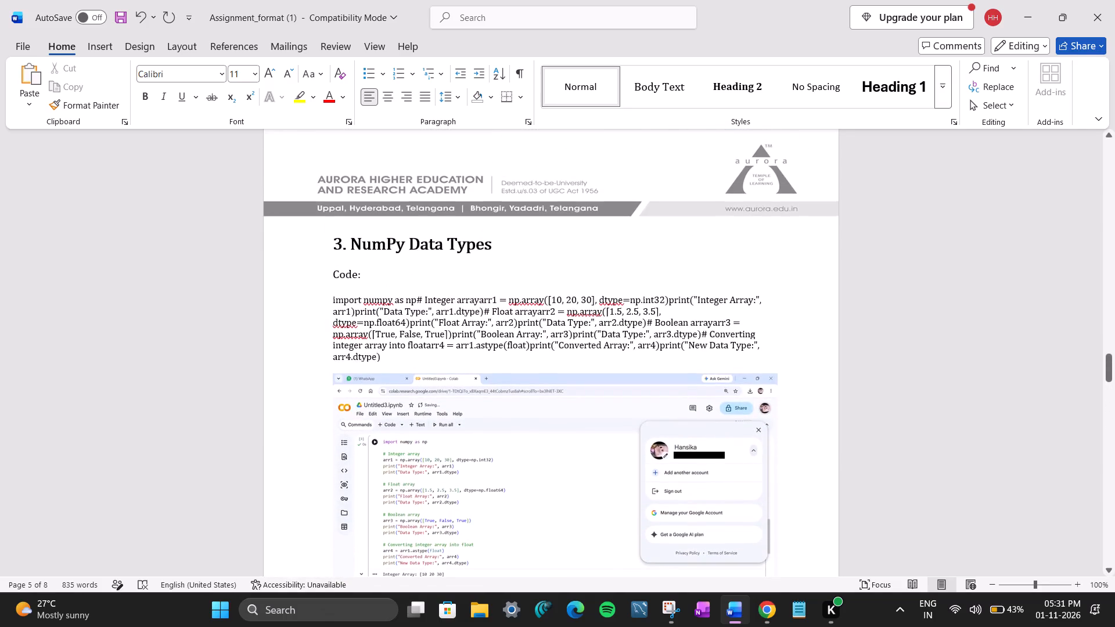
pyautogui.click(757, 618)
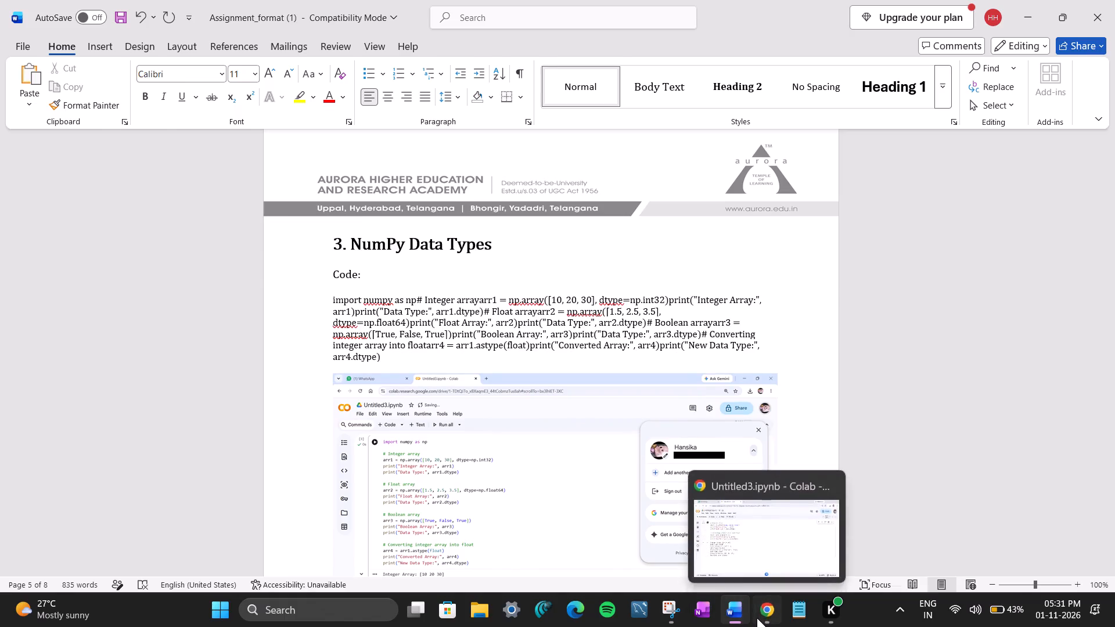
pyautogui.scroll(5, 318, 261)
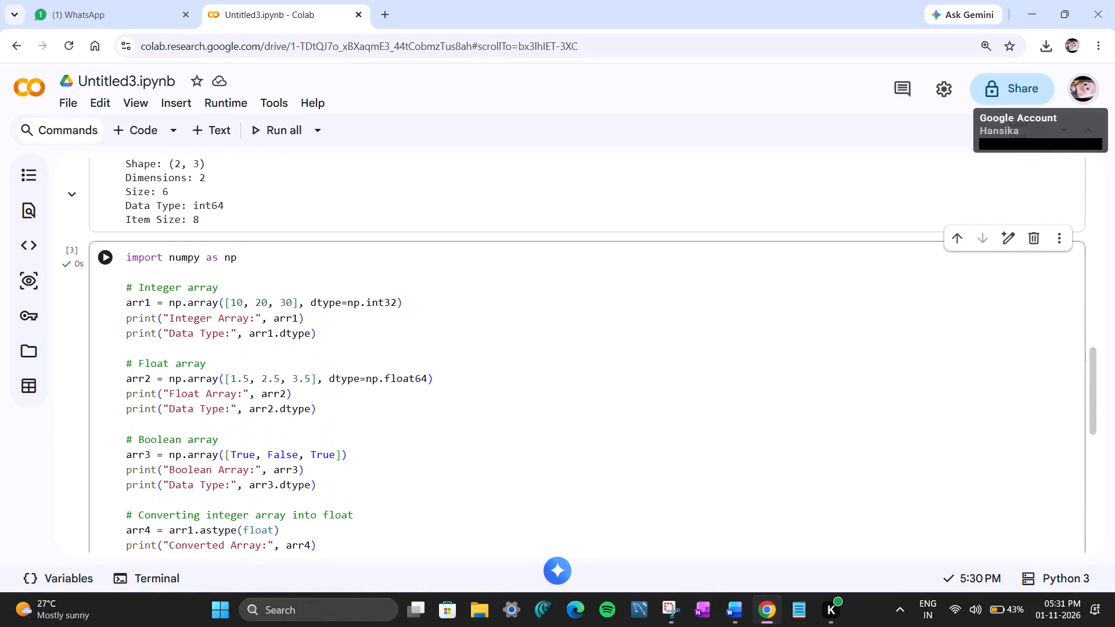
pyautogui.moveTo(127, 252); pyautogui.dragTo(136, 265)
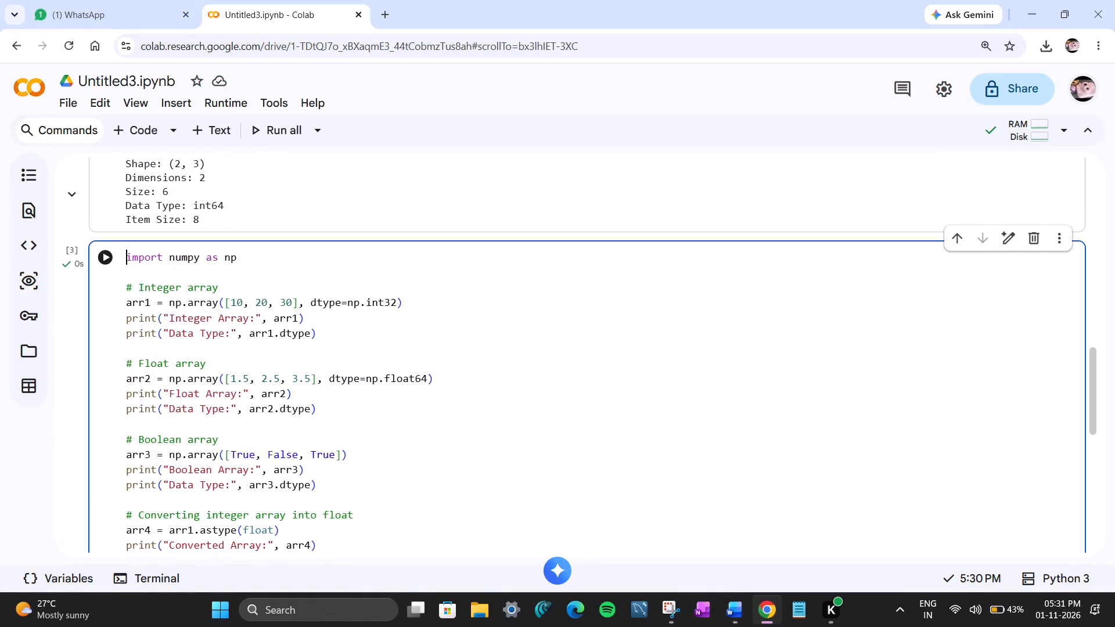
pyautogui.moveTo(136, 265); pyautogui.dragTo(416, 583)
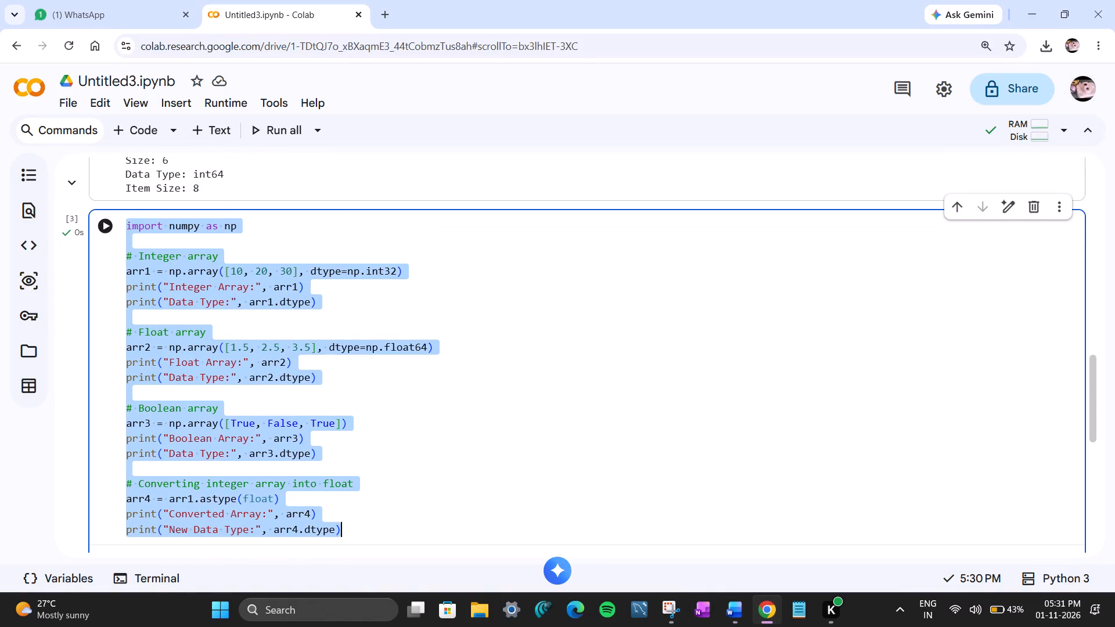
pyautogui.moveTo(416, 583); pyautogui.dragTo(382, 531)
pyautogui.hotkey('ctrl', 'c')
pyautogui.scroll(-1, 382, 531)
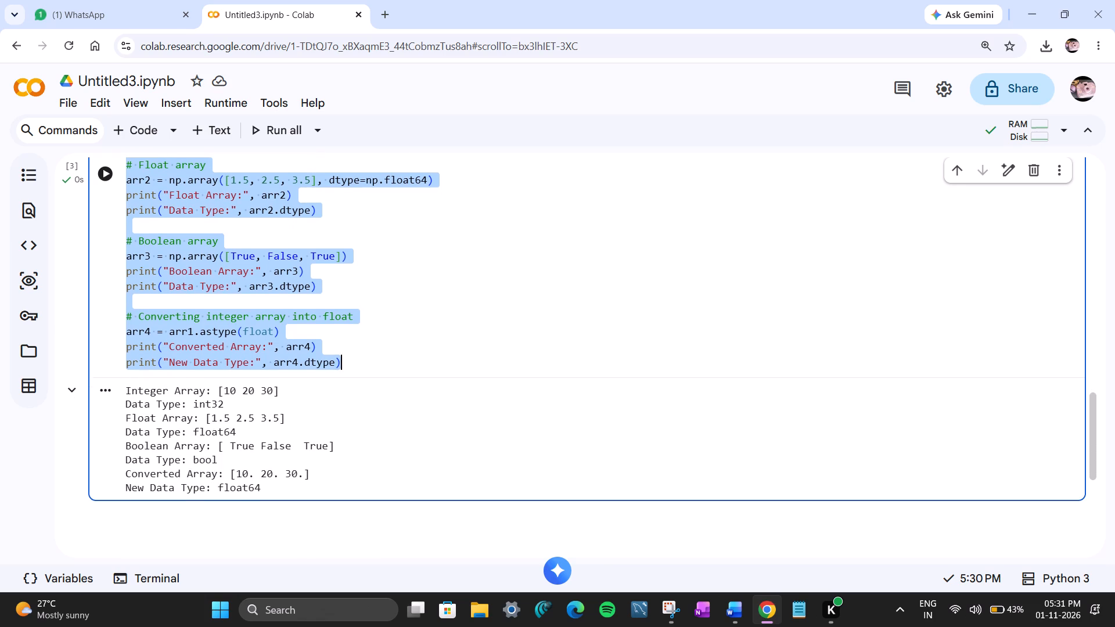
pyautogui.scroll(-1, 382, 531)
# Switch to Word and replace the run-together code under 3. NumPy Data Types with the copied, line-separated Colab code.
pyautogui.click(735, 616)
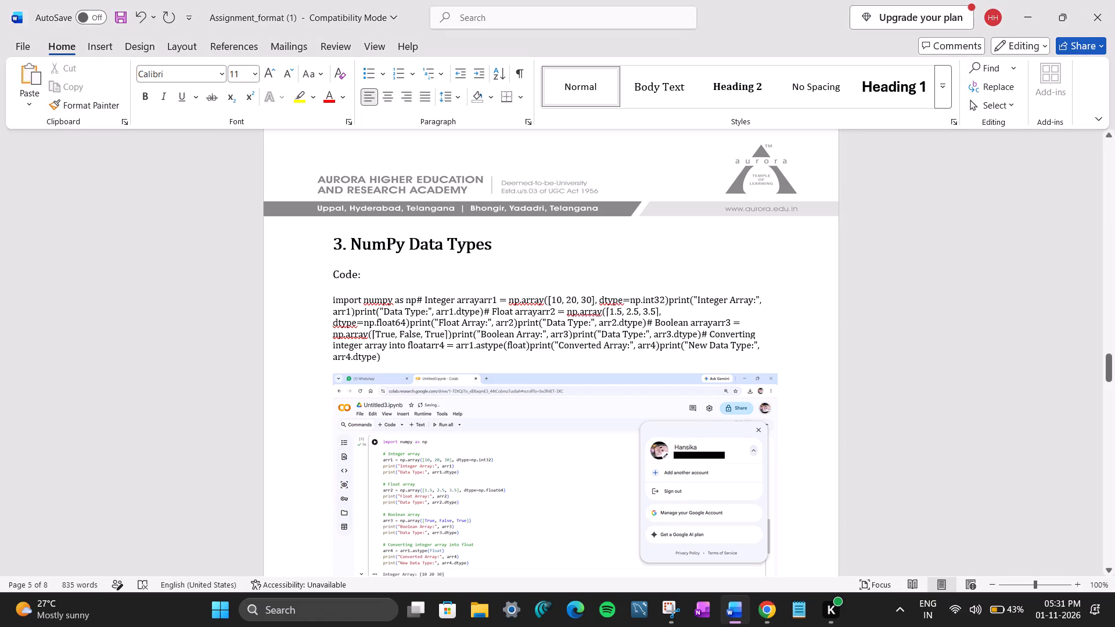
pyautogui.moveTo(395, 358); pyautogui.dragTo(334, 306)
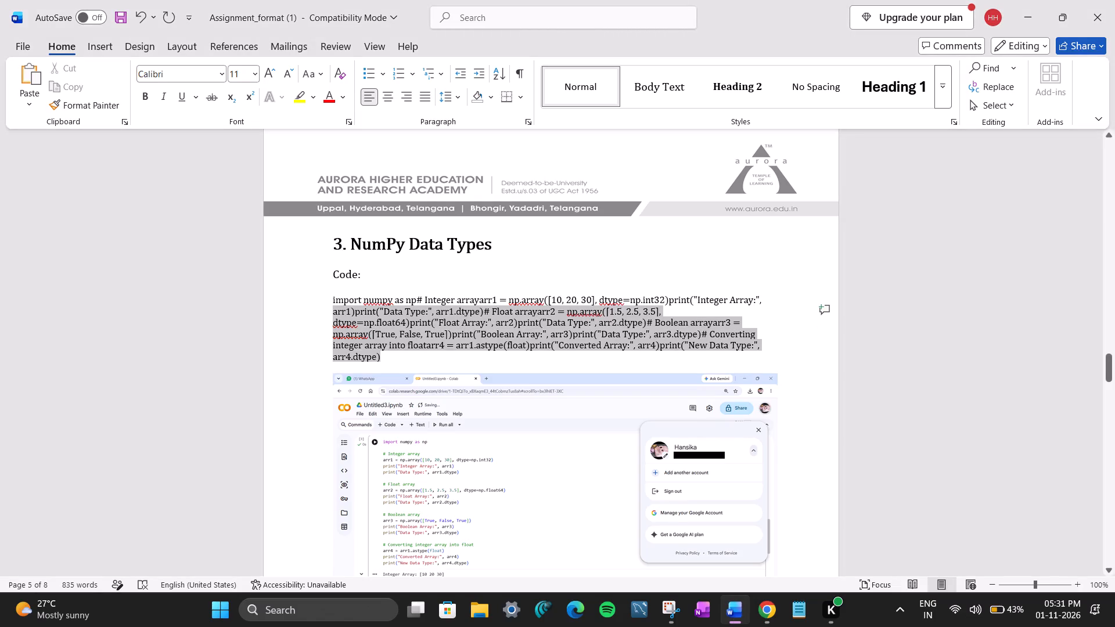
pyautogui.moveTo(334, 306); pyautogui.dragTo(332, 300)
pyautogui.hotkey('ctrl', 'v')
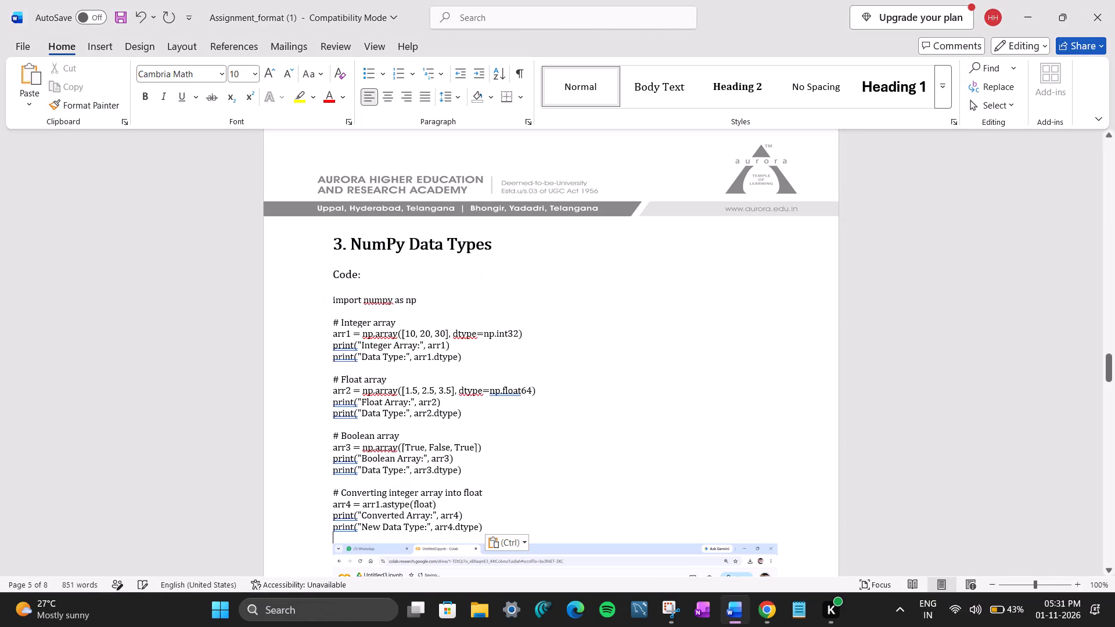
# Insert three blank lines before section 3's Expected Output heading so that it starts on the next page.
pyautogui.scroll(-1, 474, 362)
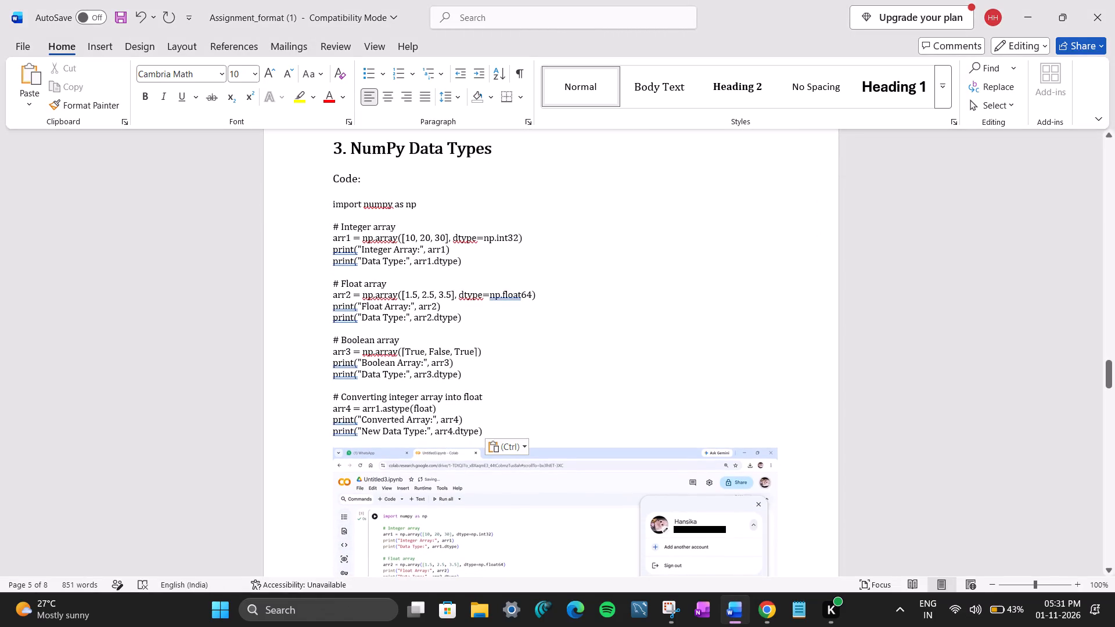
pyautogui.scroll(-3, 516, 318)
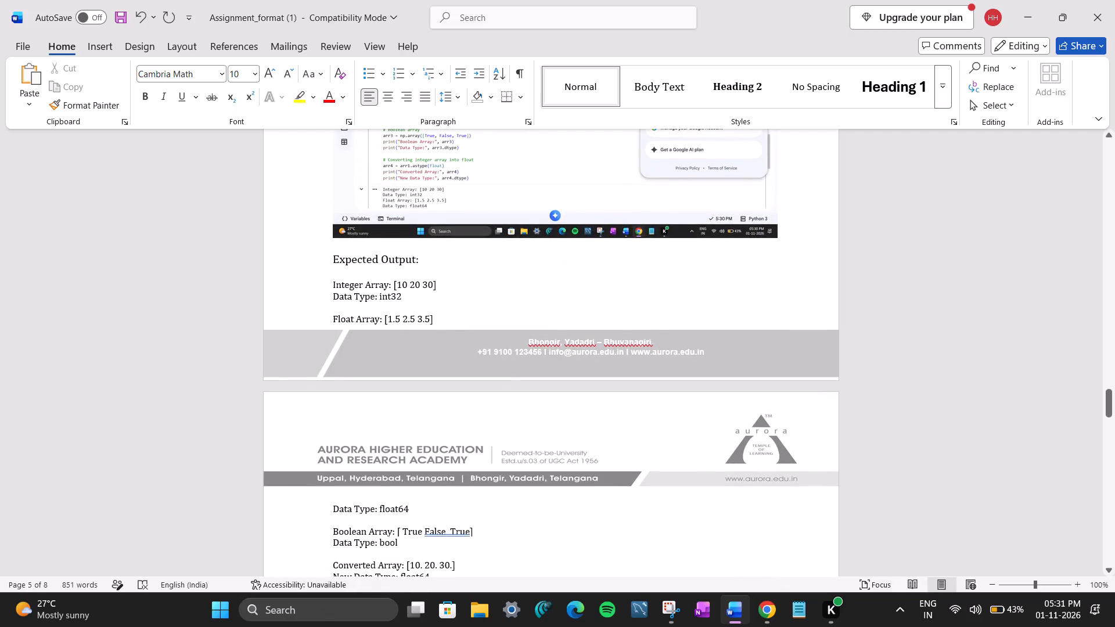
pyautogui.click(333, 259)
pyautogui.press('Return')
pyautogui.press('Return')
pyautogui.press('Return')
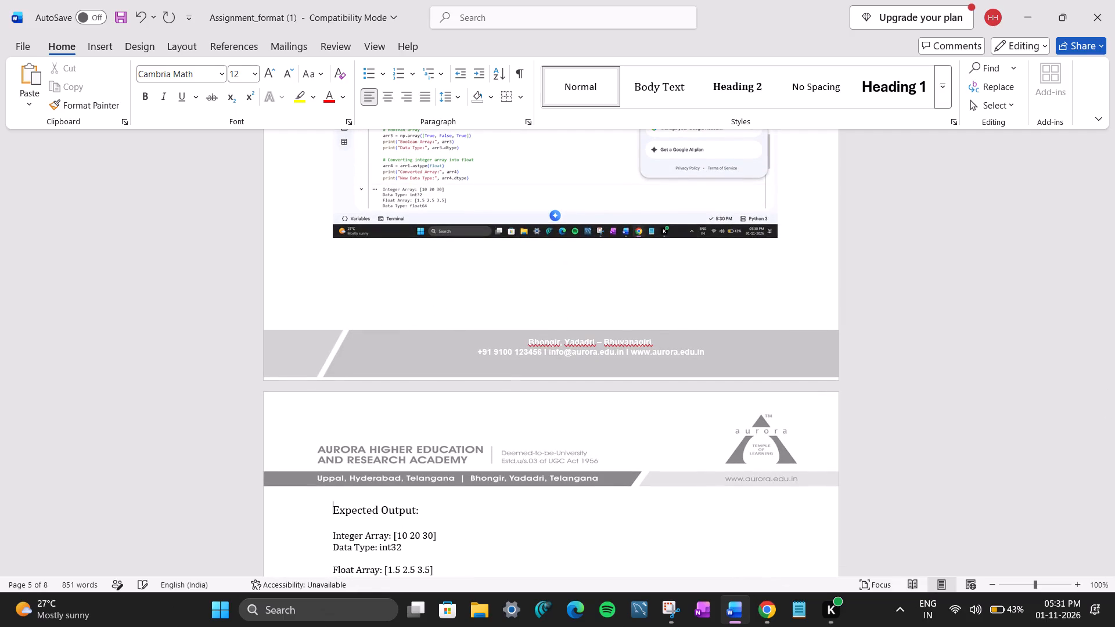
# Delete the Stack Overflow link lines between the section 3 Explanation and the 4. NumPy Indexing heading.
pyautogui.scroll(-4, 333, 259)
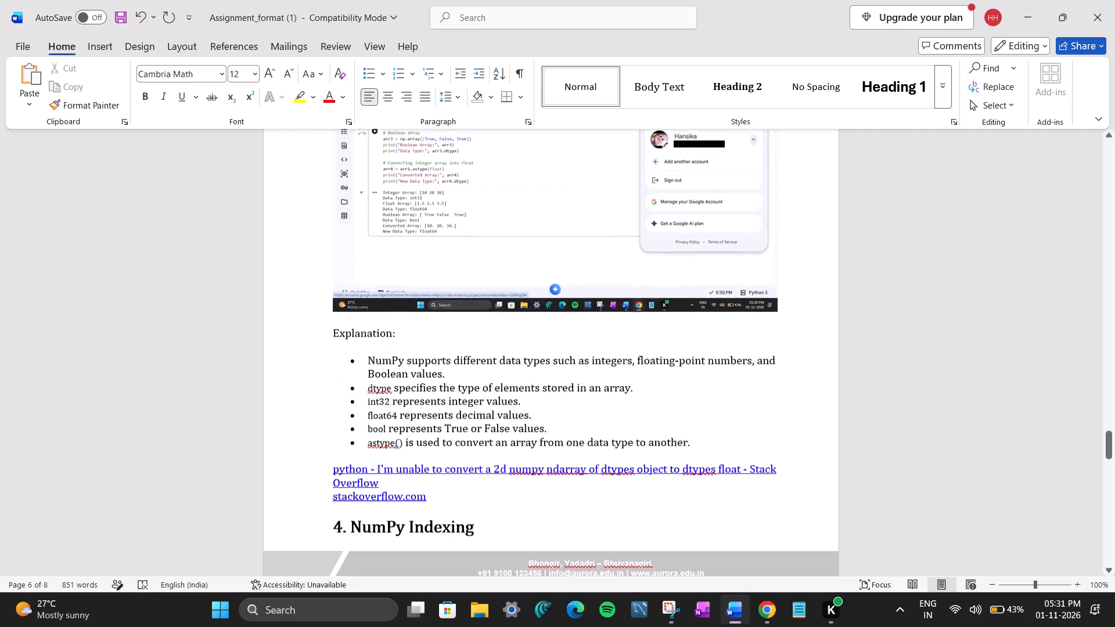
pyautogui.scroll(-1, 333, 259)
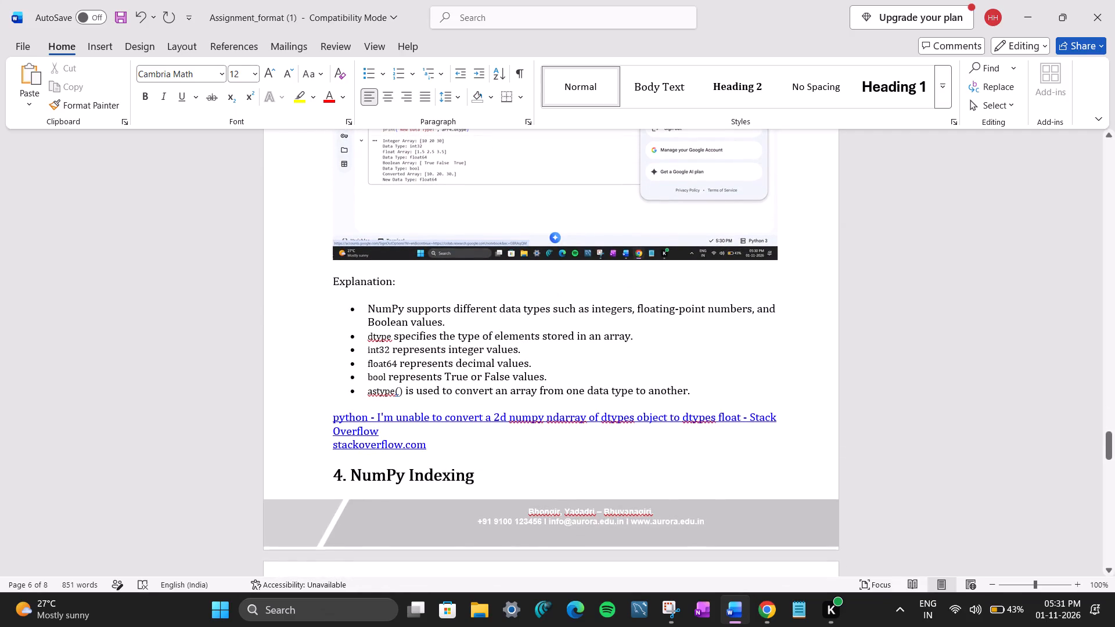
pyautogui.moveTo(441, 449); pyautogui.dragTo(328, 426)
pyautogui.press('BackSpace')
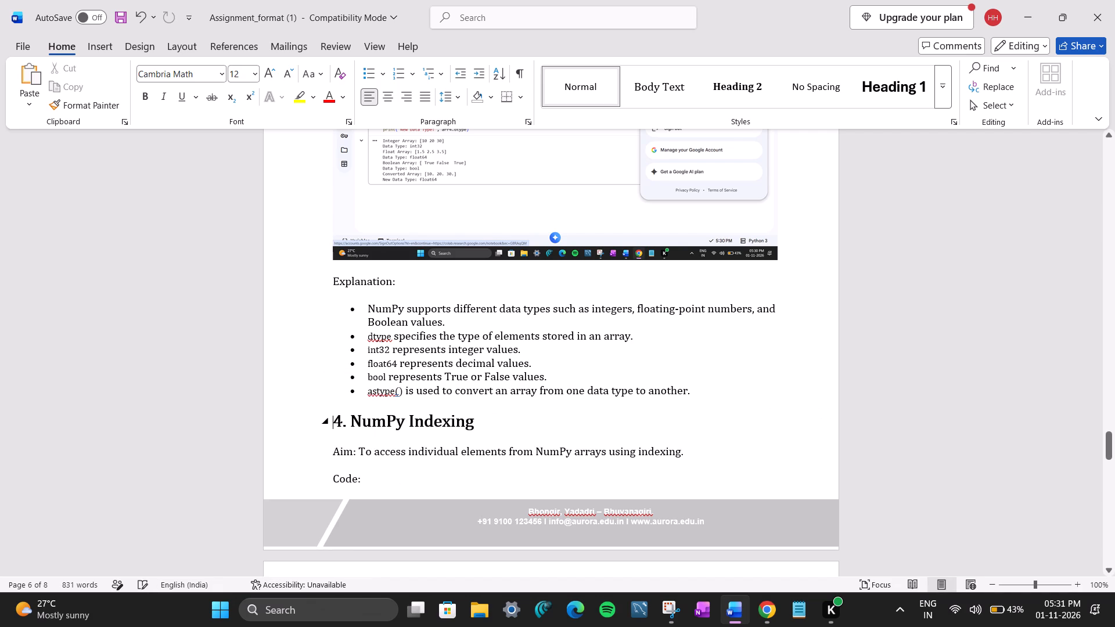
# Insert three blank lines before the 4. NumPy Indexing heading so that it starts on a new page.
pyautogui.press('Return')
pyautogui.press('Return')
pyautogui.press('Return')
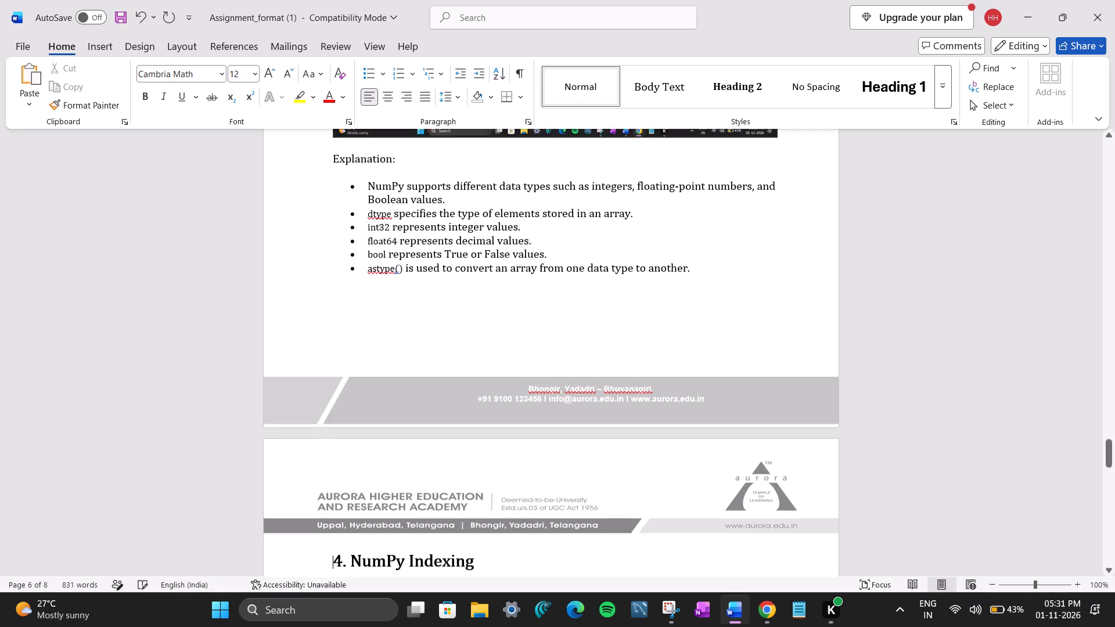
# Delete the Aim line under the 4. NumPy Indexing heading.
pyautogui.scroll(-2, 328, 426)
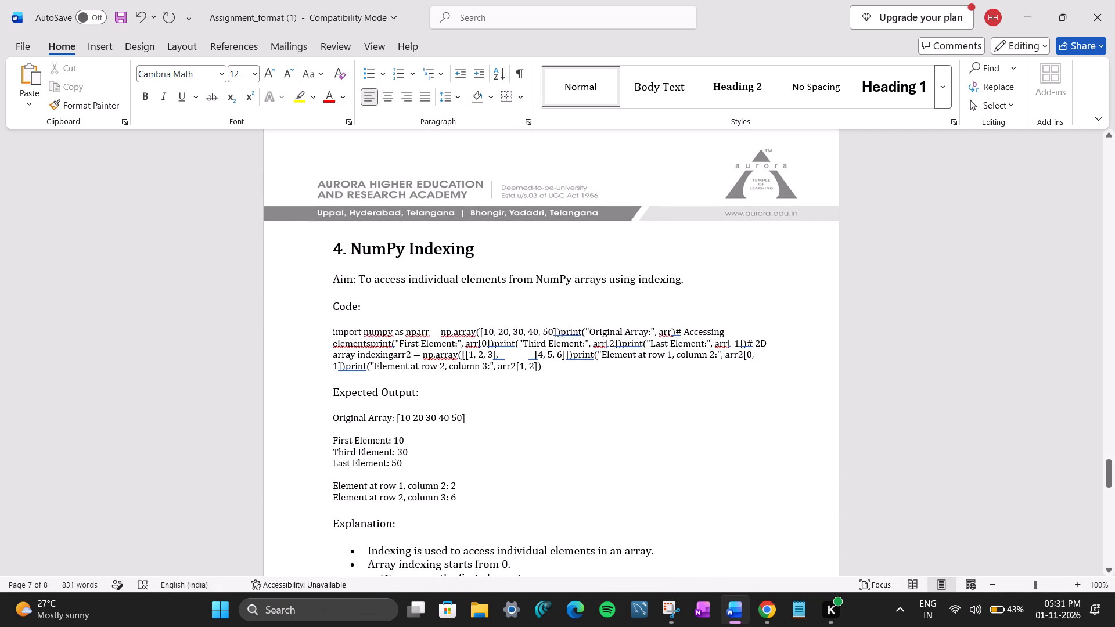
pyautogui.moveTo(695, 285); pyautogui.dragTo(324, 288)
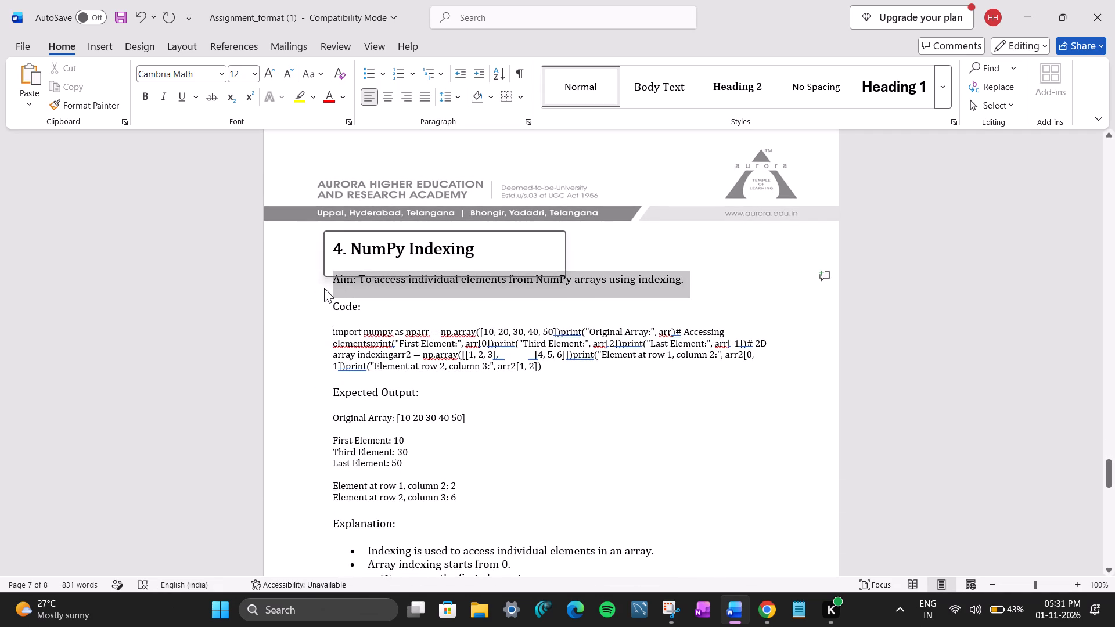
pyautogui.press('BackSpace')
# Delete the Learn Basic Indexing and codefinity.com link lines above the 5. NumPy Slicing heading.
pyautogui.scroll(-1, 324, 288)
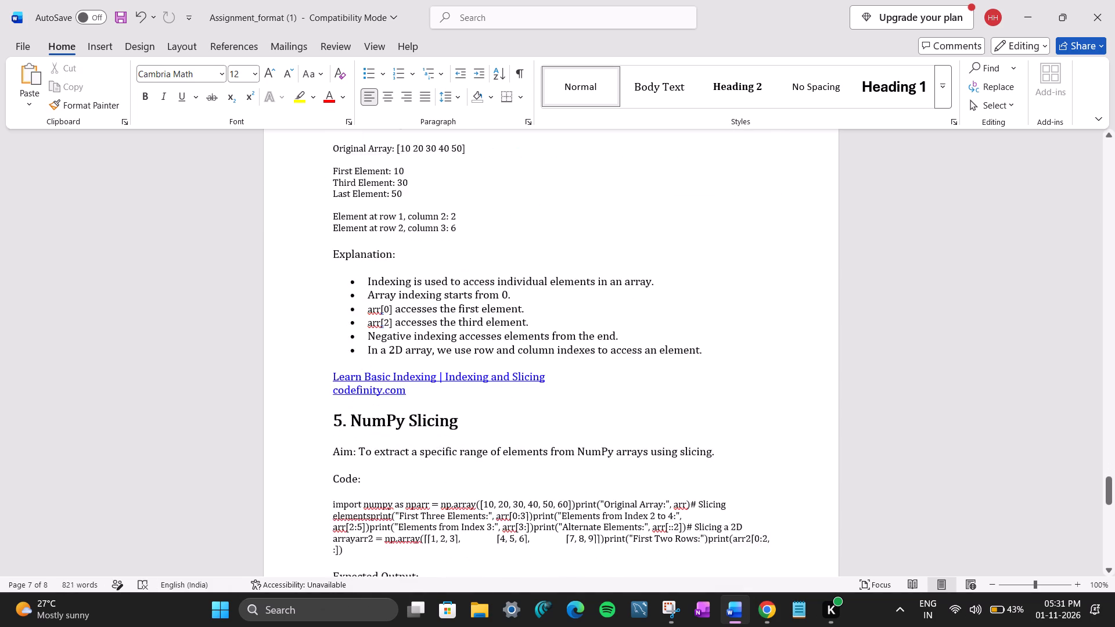
pyautogui.scroll(-1, 324, 288)
pyautogui.moveTo(420, 363); pyautogui.dragTo(415, 359)
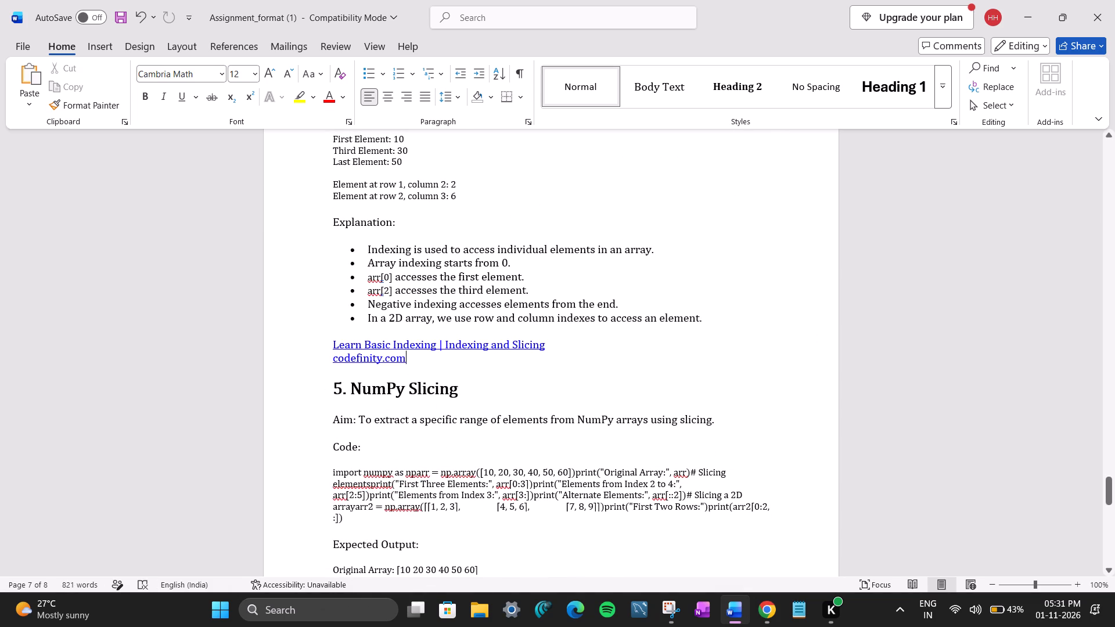
pyautogui.moveTo(415, 359); pyautogui.dragTo(353, 350)
pyautogui.press('BackSpace')
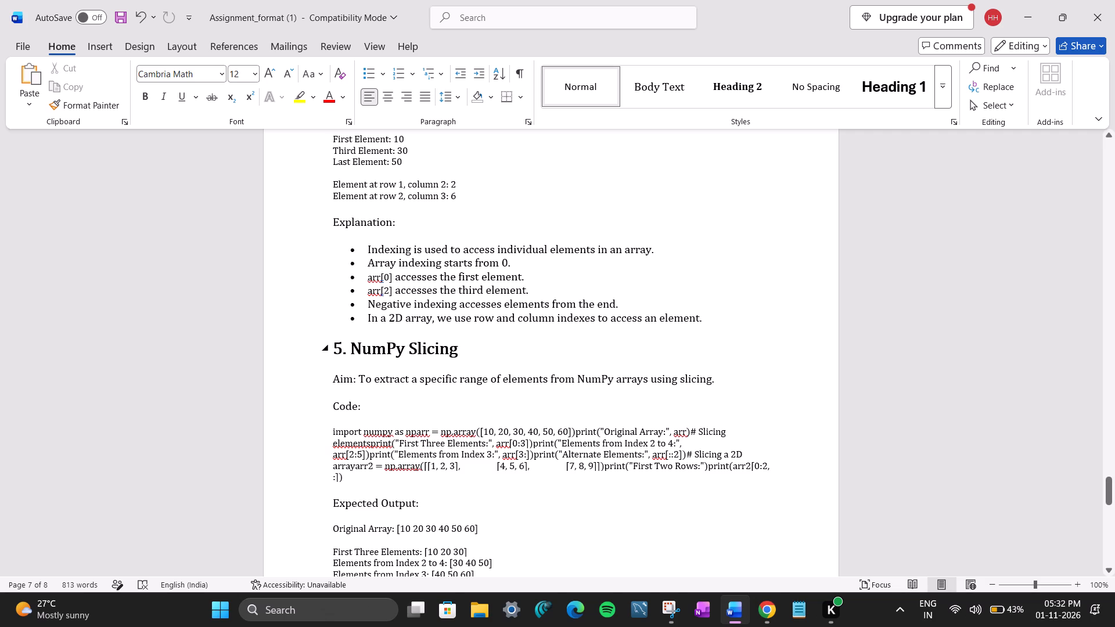
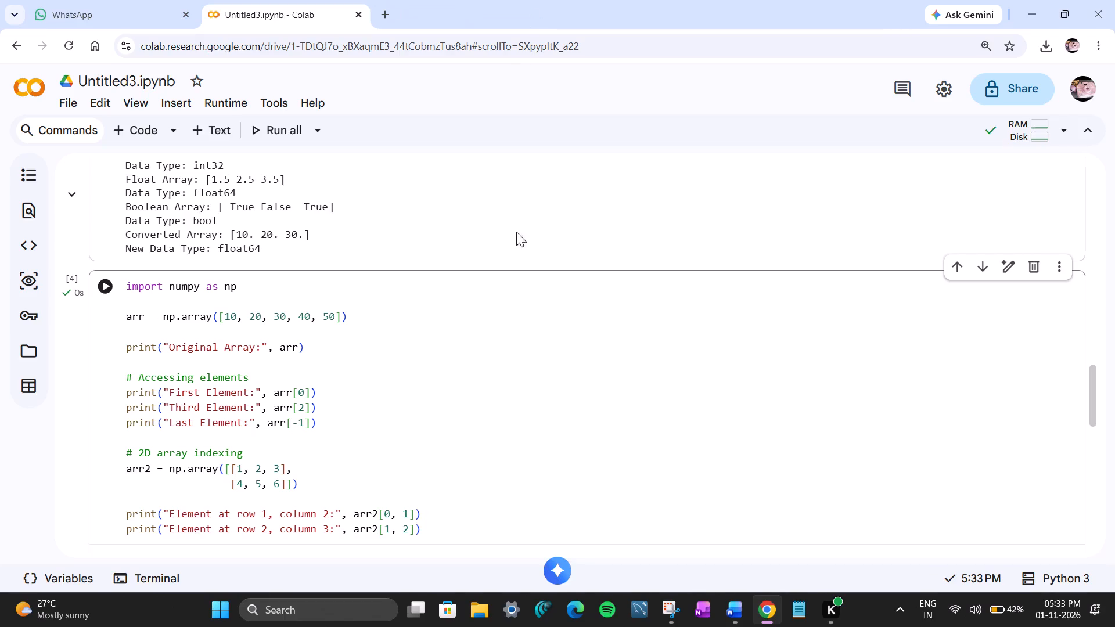
# Capture a full-screen screenshot of the executed indexing cell and its output with the Google account details open.
pyautogui.hscroll(1, 487, 389)
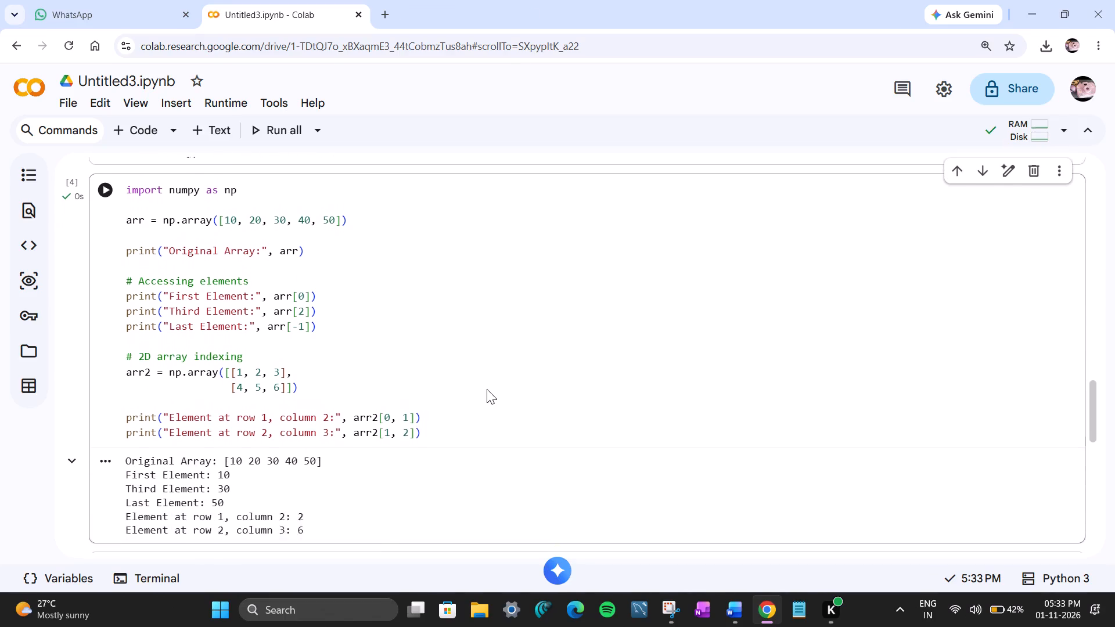
pyautogui.hscroll(1, 487, 389)
pyautogui.scroll(1, 487, 389)
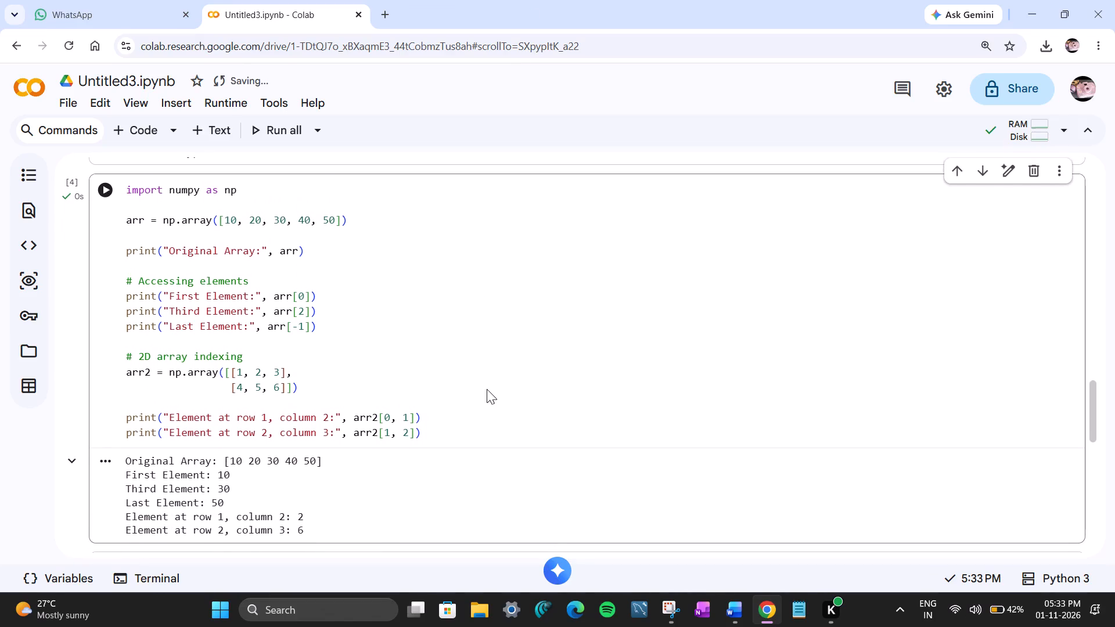
pyautogui.scroll(1, 487, 389)
pyautogui.click(1079, 86)
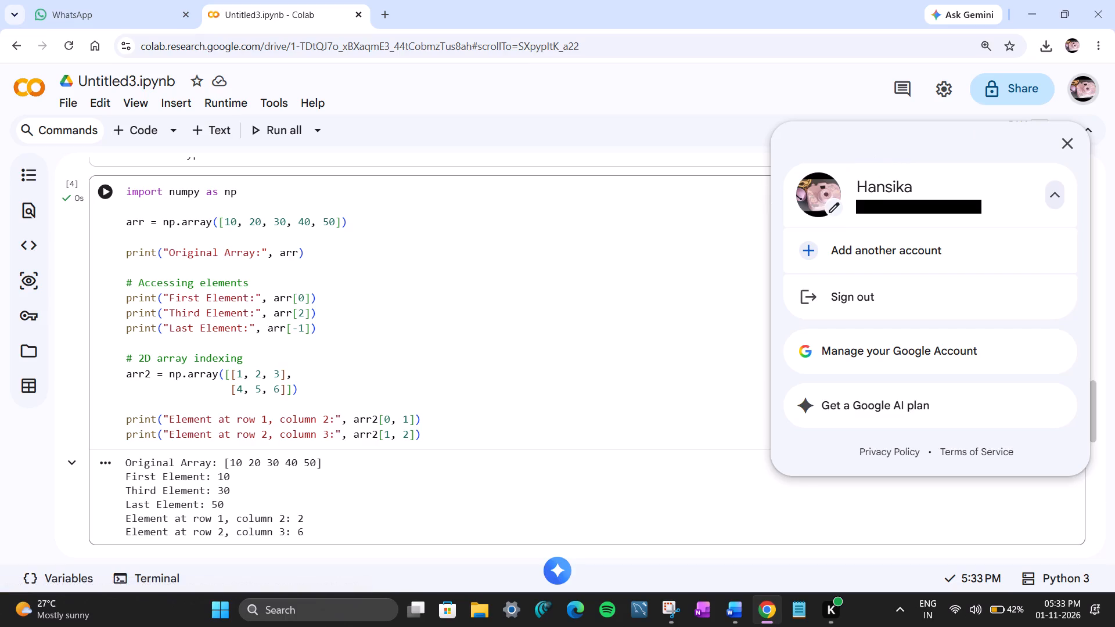
pyautogui.press('super+Print')
# In the Word report, paste the Colab screenshot two line breaks below the section 4 Expected Output text.
pyautogui.click(732, 617)
pyautogui.scroll(-1, 634, 464)
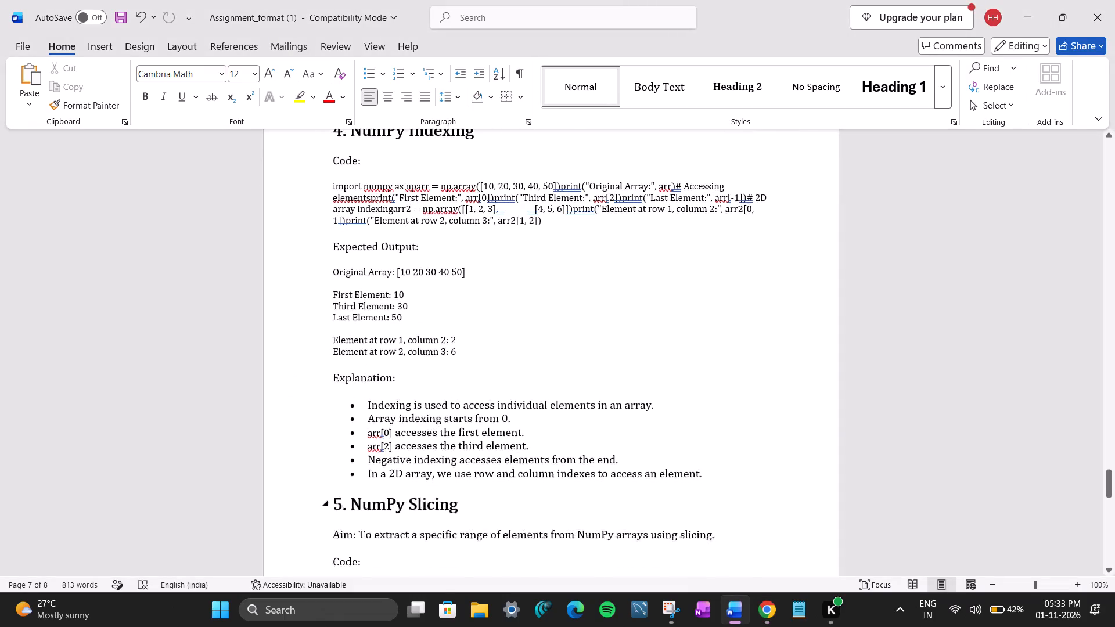
pyautogui.scroll(-1, 634, 464)
pyautogui.scroll(1, 556, 358)
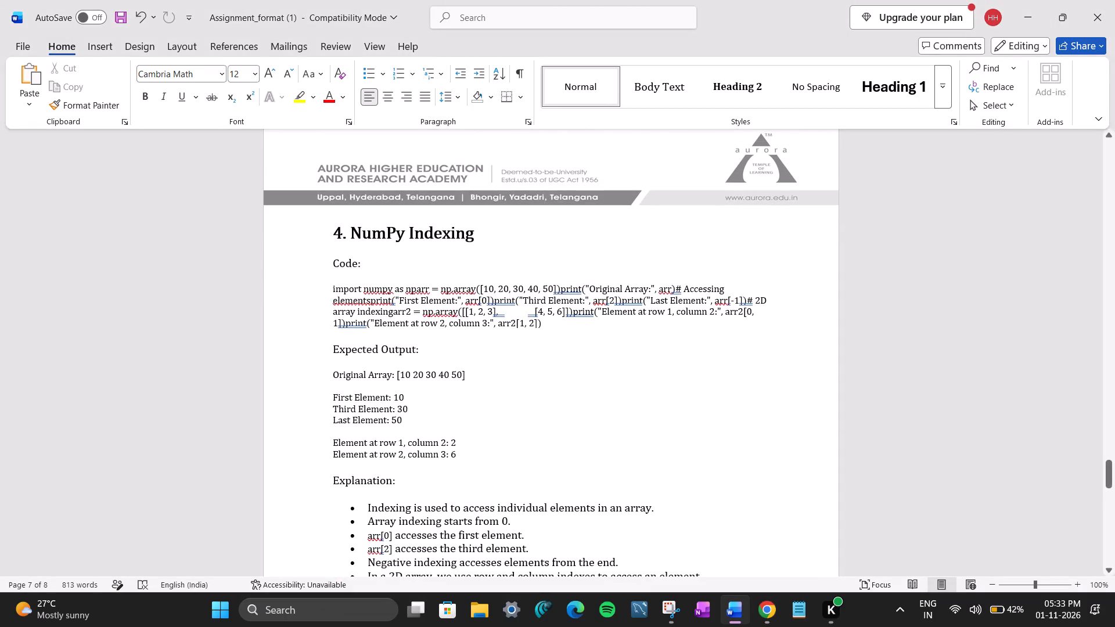
pyautogui.click(466, 455)
pyautogui.hotkey('shift', 'Return')
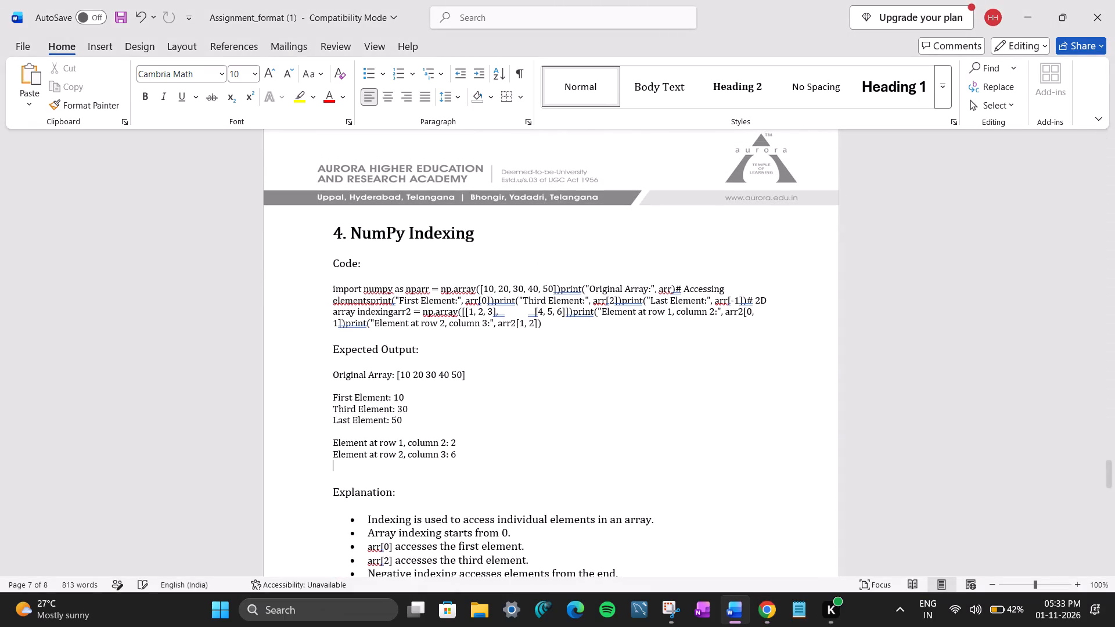
pyautogui.hotkey('shift', 'Return')
pyautogui.hotkey('ctrl', 'v')
# Replace the run-together code under the 4. NumPy Indexing heading with the line-by-line code copied from the Colab indexing cell.
pyautogui.scroll(1, 466, 455)
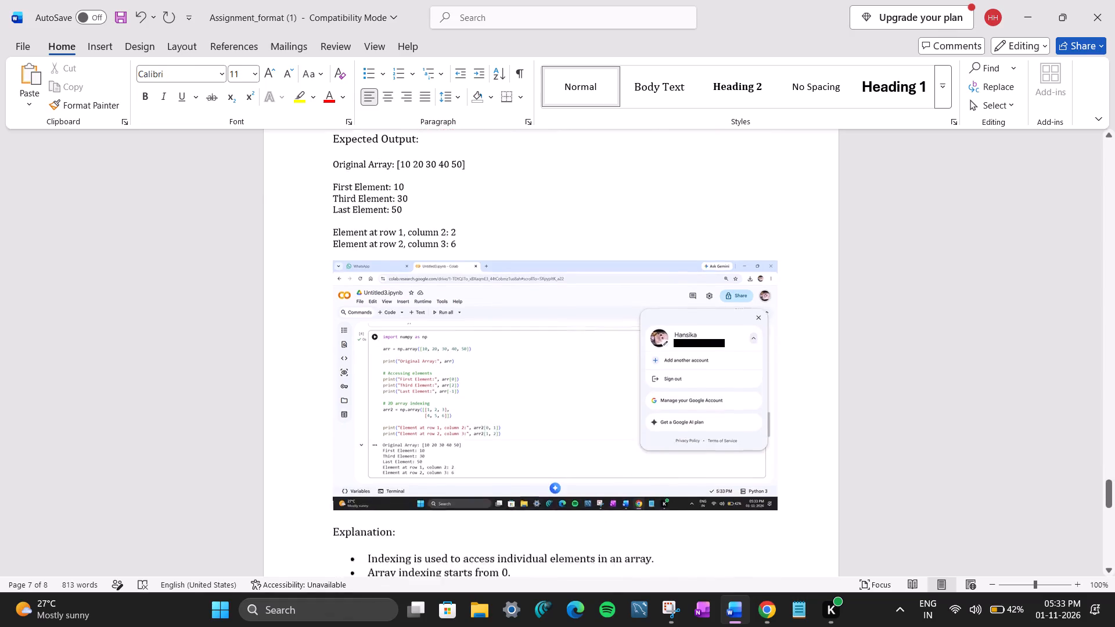
pyautogui.scroll(1, 466, 455)
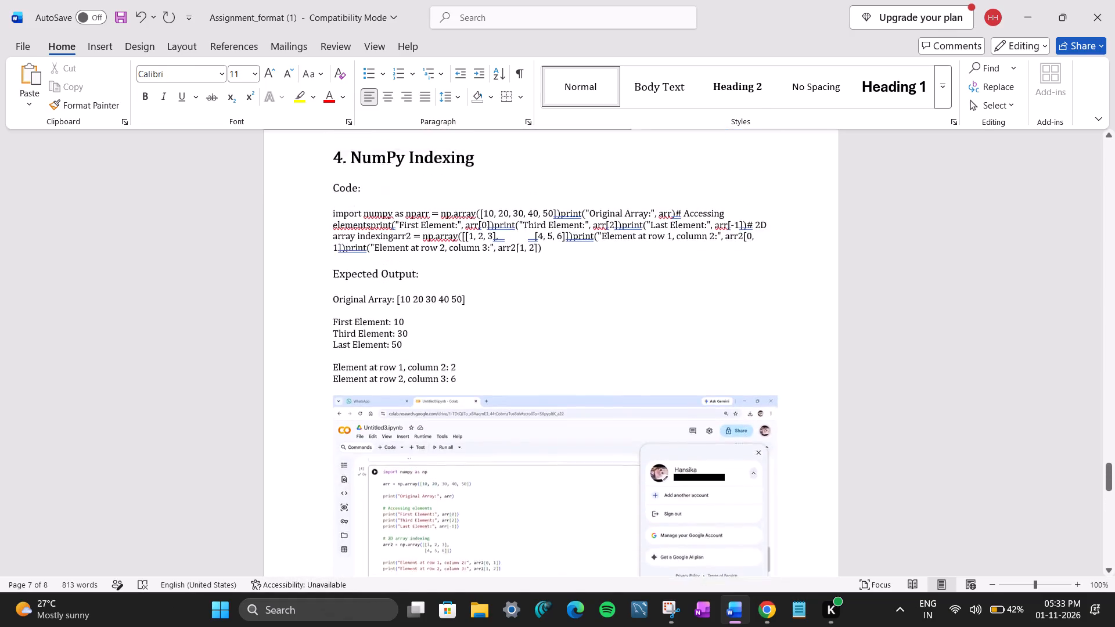
pyautogui.scroll(1, 466, 455)
pyautogui.click(764, 616)
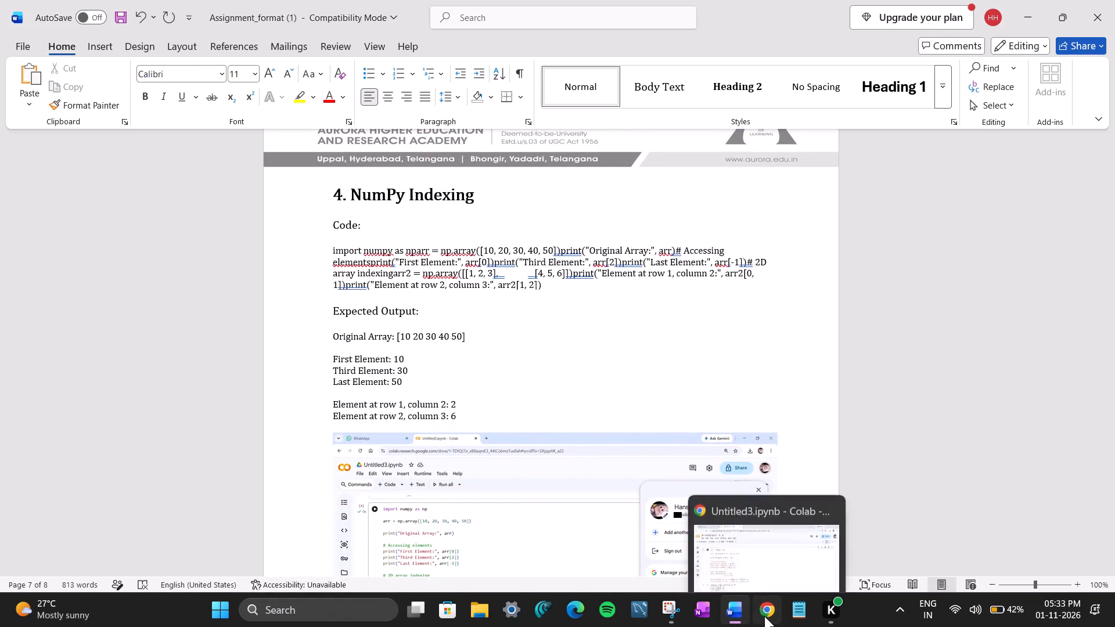
pyautogui.moveTo(128, 192); pyautogui.dragTo(448, 442)
pyautogui.hotkey('ctrl', 'c')
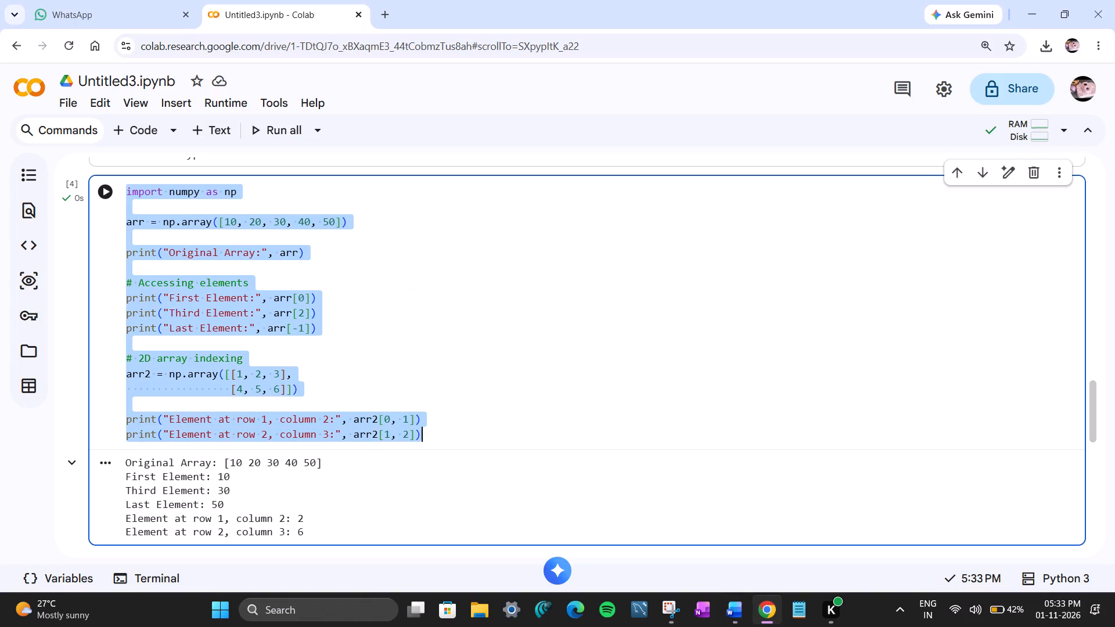
pyautogui.click(732, 611)
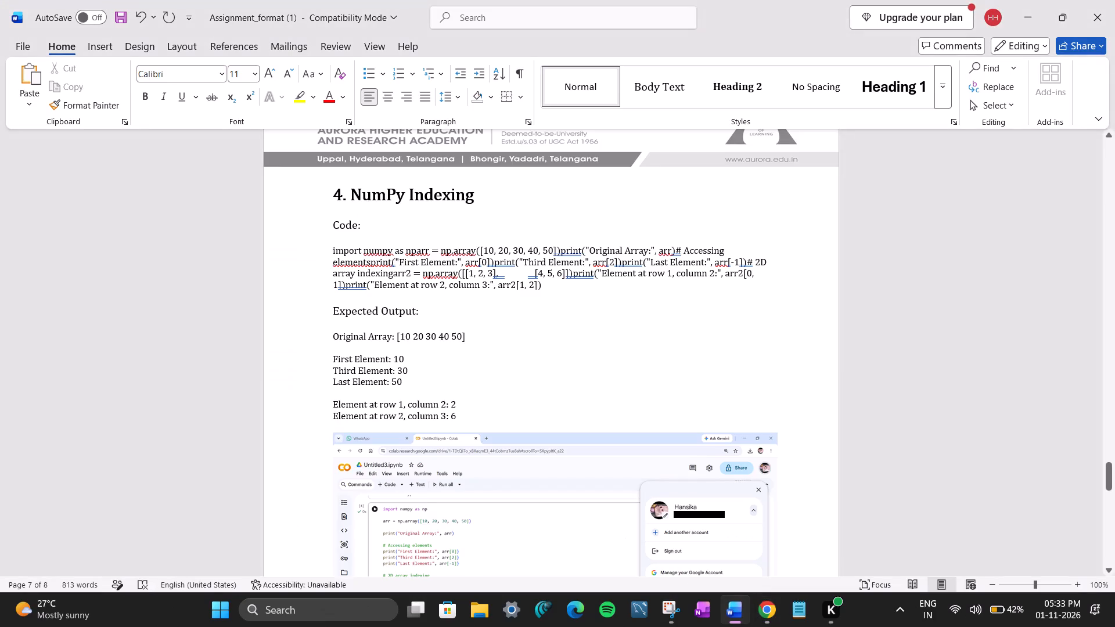
pyautogui.moveTo(552, 284); pyautogui.dragTo(338, 249)
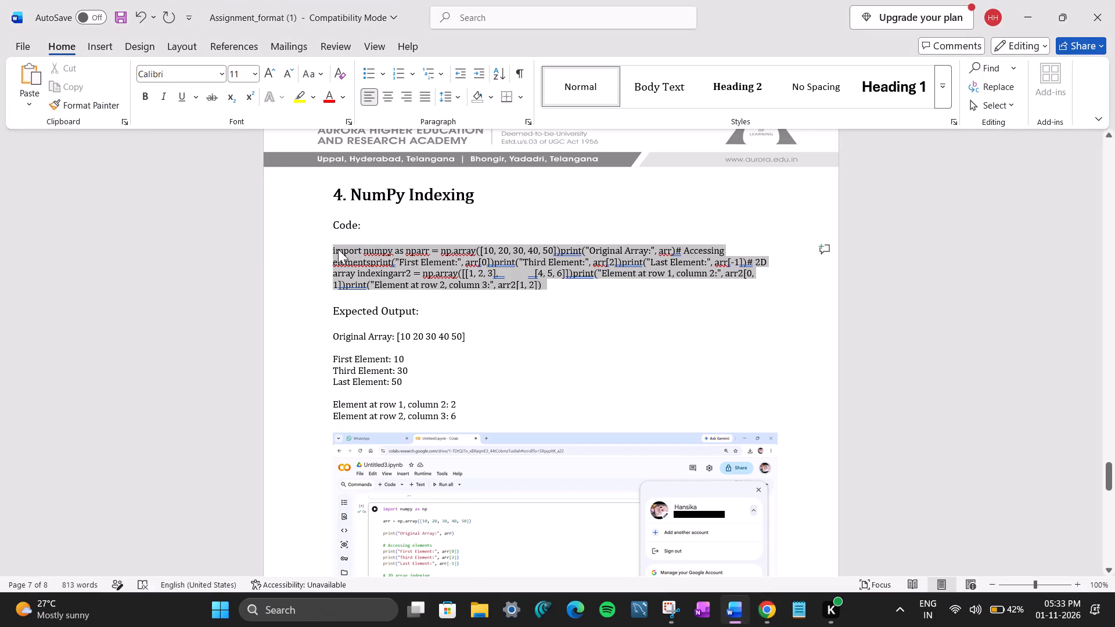
pyautogui.hotkey('ctrl', 'v')
# Delete the blank lines in the section 4 code between the import, array, "Original Array:" print and "# Accessing elements" lines.
pyautogui.scroll(2, 479, 355)
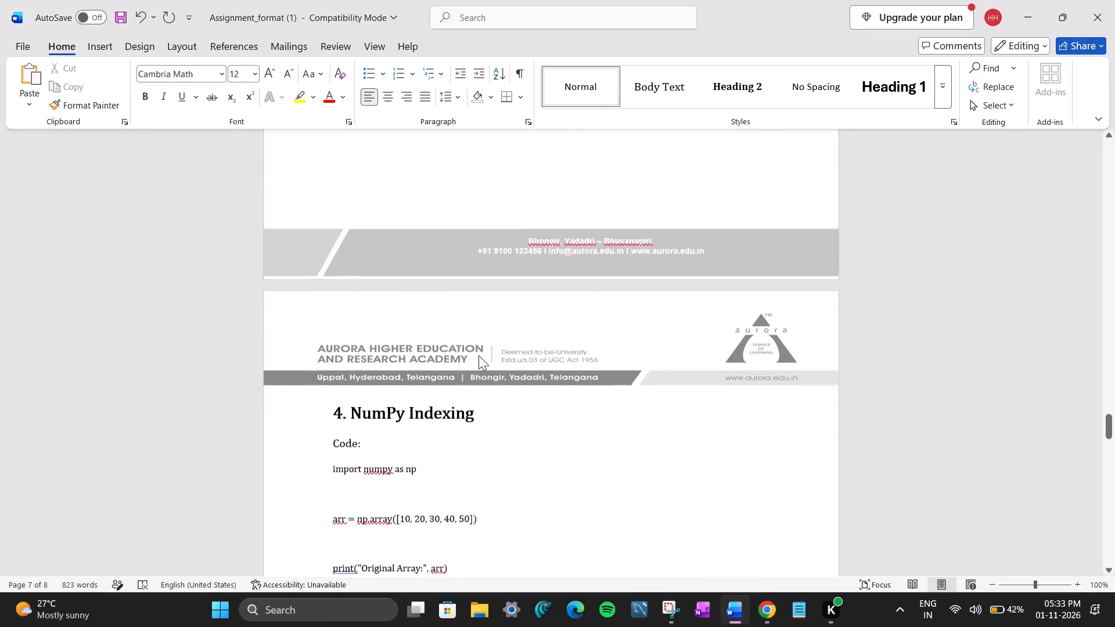
pyautogui.click(340, 506)
pyautogui.press('BackSpace')
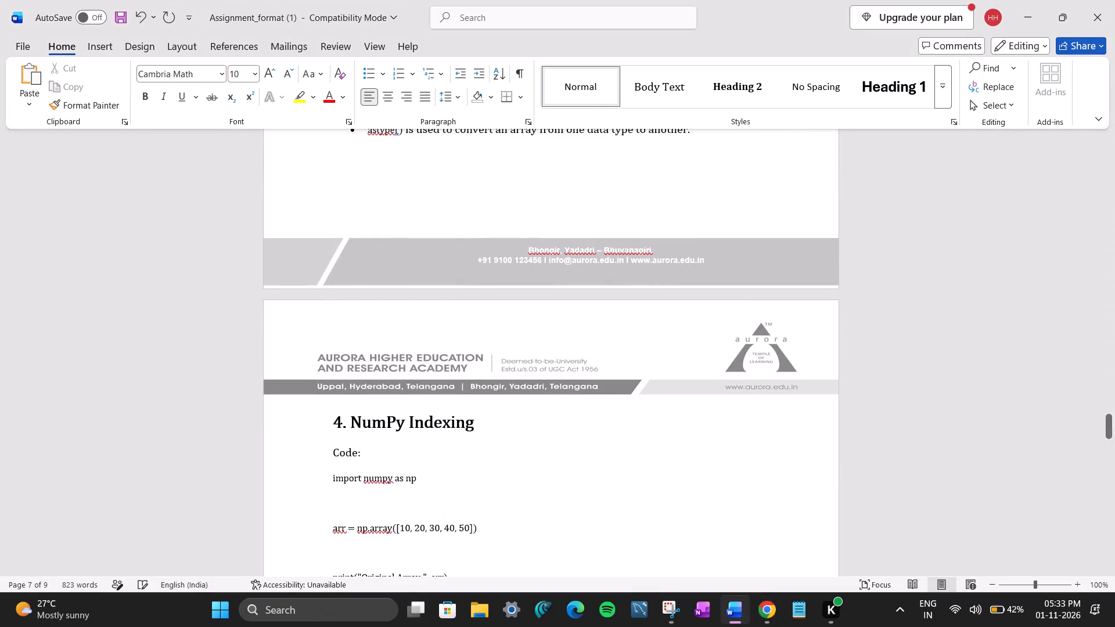
pyautogui.press('Down')
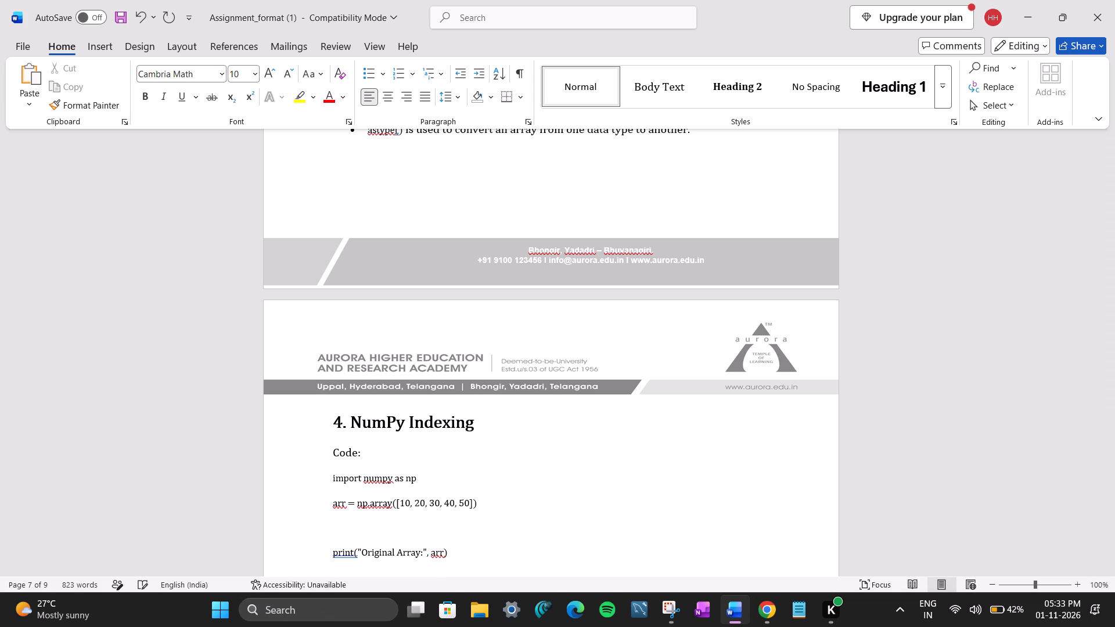
pyautogui.press('Down')
pyautogui.press('BackSpace')
pyautogui.scroll(-1, 340, 506)
pyautogui.click(362, 383)
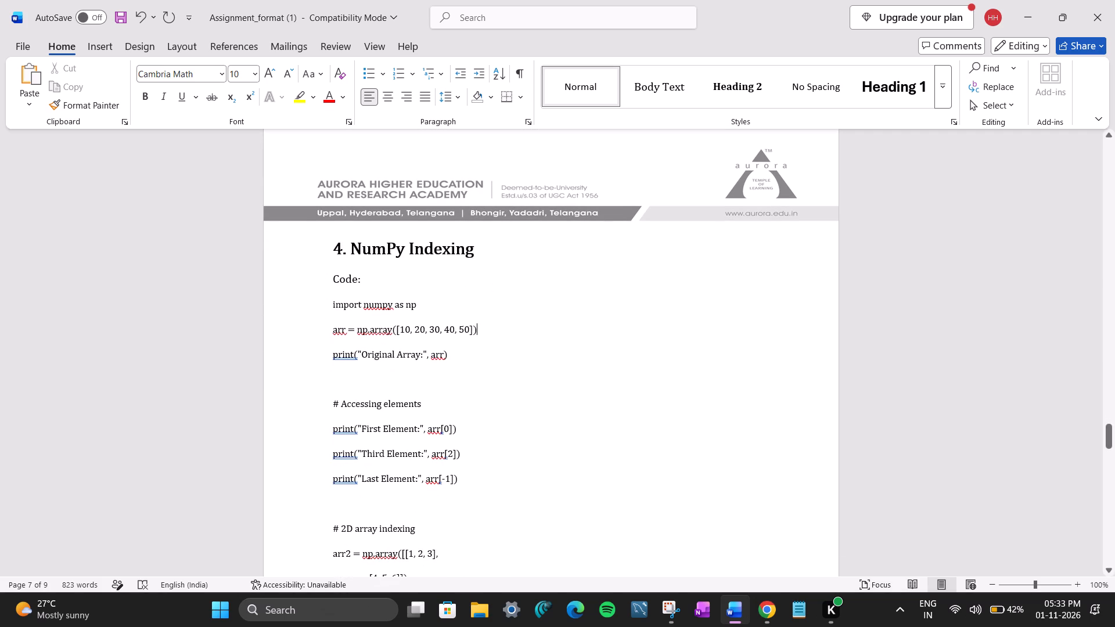
pyautogui.press('BackSpace')
# Delete the blank lines above "# 2D array indexing" and above the row 1, column 2 print statement in the section 4 code.
pyautogui.scroll(-1, 362, 383)
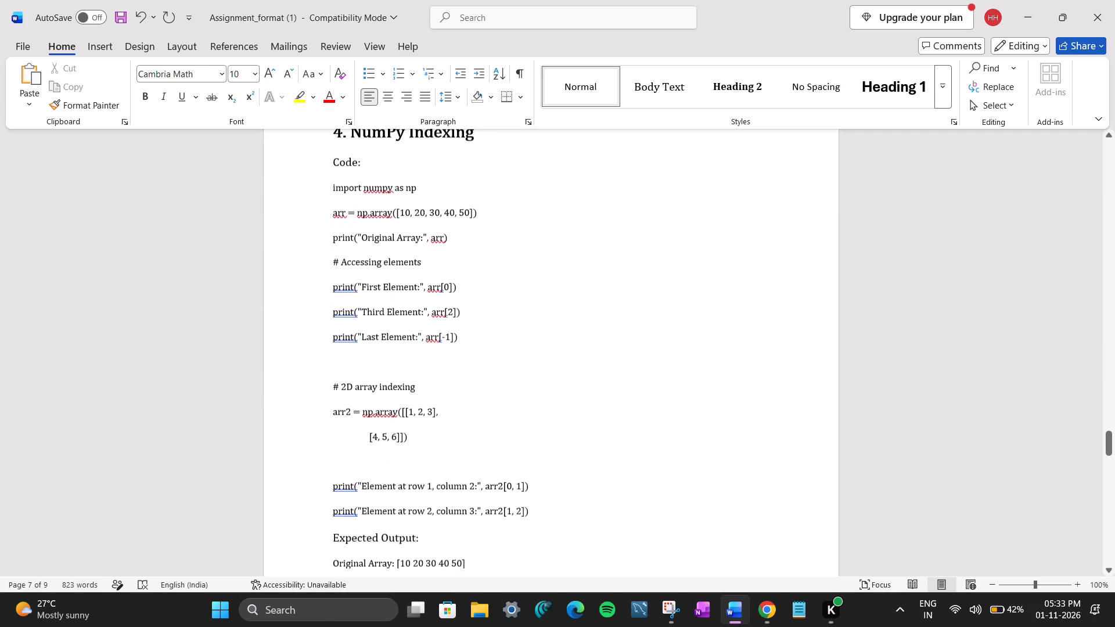
pyautogui.click(375, 365)
pyautogui.press('BackSpace')
pyautogui.scroll(-1, 375, 365)
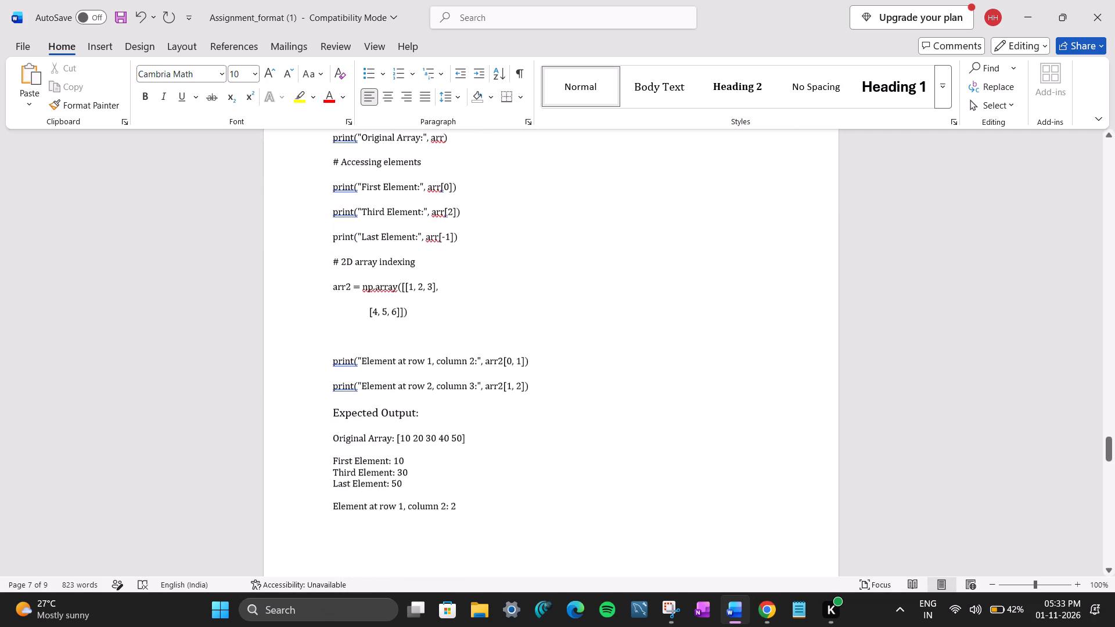
pyautogui.click(379, 336)
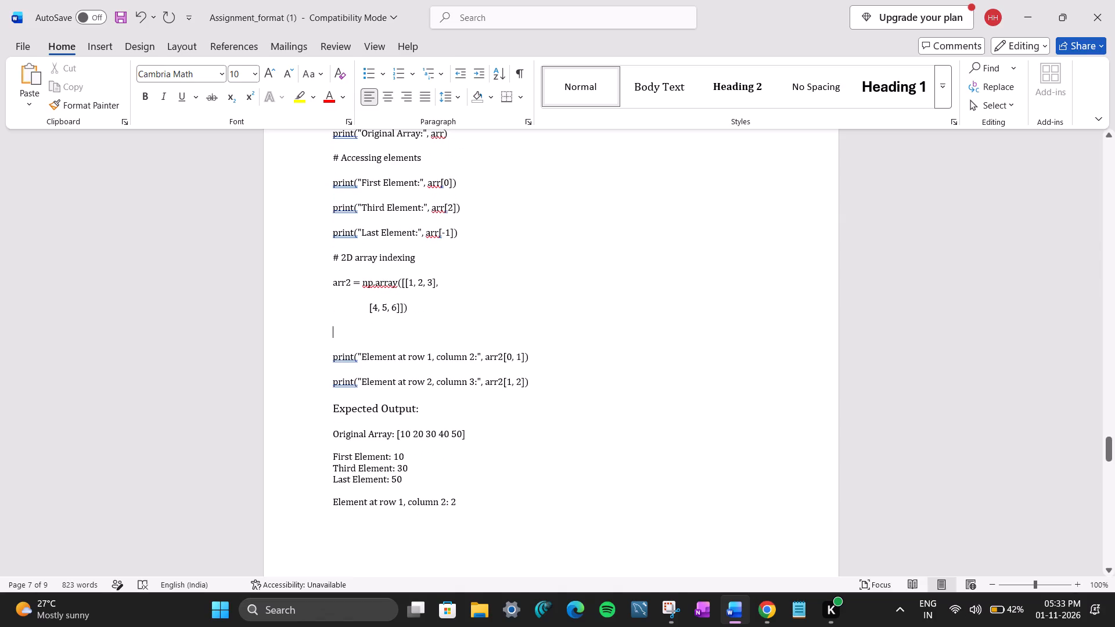
pyautogui.hscroll(3, 379, 336)
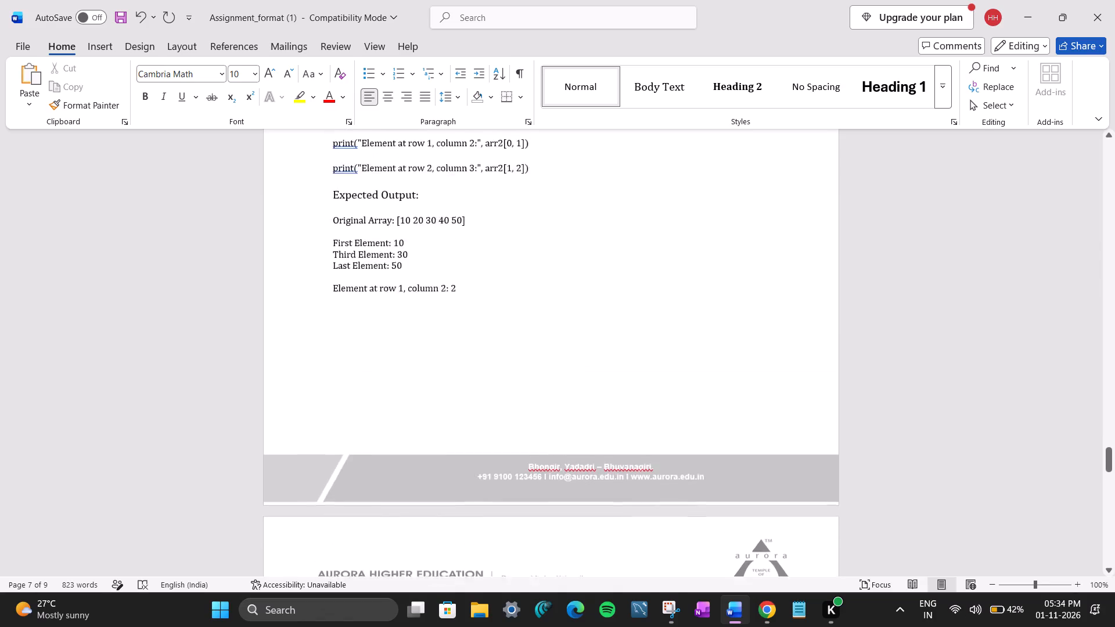
pyautogui.press('BackSpace')
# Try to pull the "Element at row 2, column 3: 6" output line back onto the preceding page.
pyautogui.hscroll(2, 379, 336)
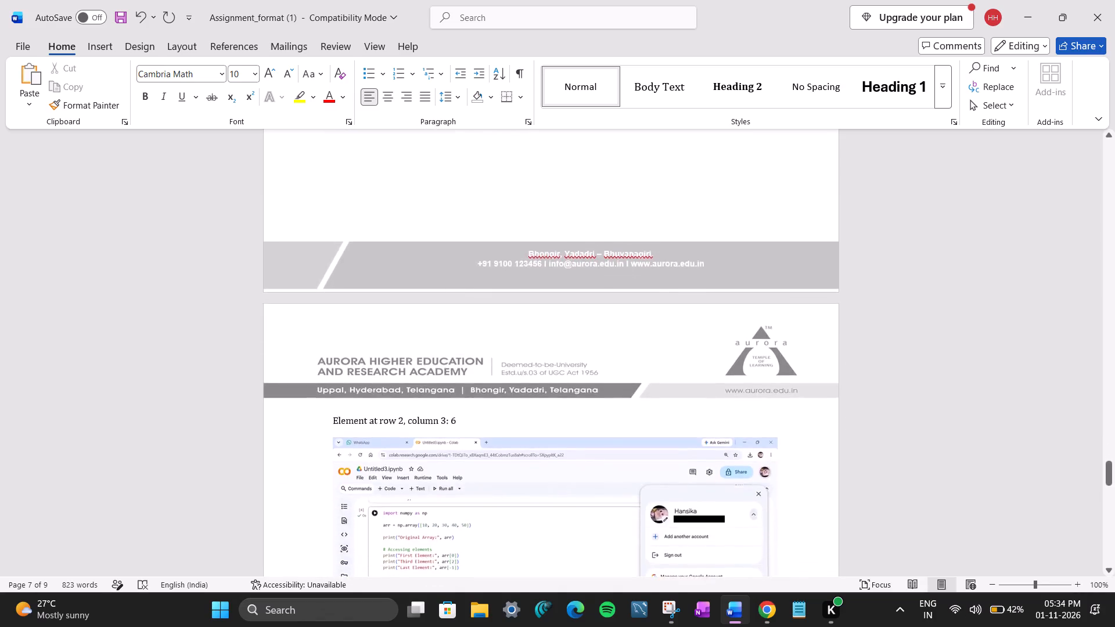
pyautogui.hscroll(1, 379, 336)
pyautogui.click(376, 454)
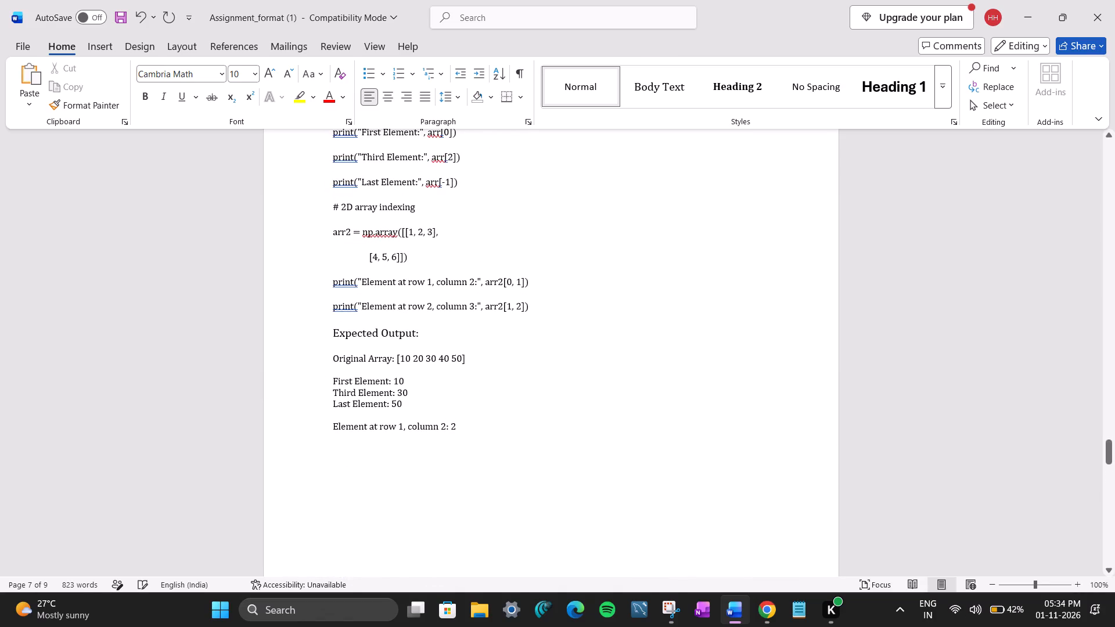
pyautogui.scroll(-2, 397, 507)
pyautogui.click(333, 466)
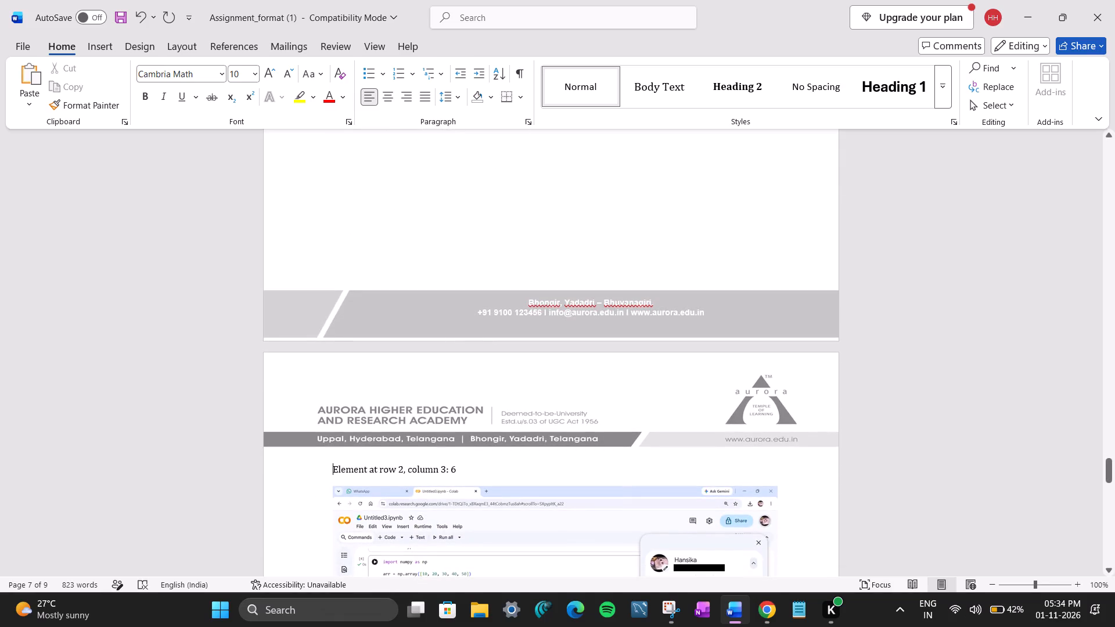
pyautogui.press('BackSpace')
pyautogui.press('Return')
# Join the indented "[4, 5, 6]])" onto the end of the "arr2 = np.array([[1, 2, 3]," line in the section 4 code.
pyautogui.scroll(5, 333, 466)
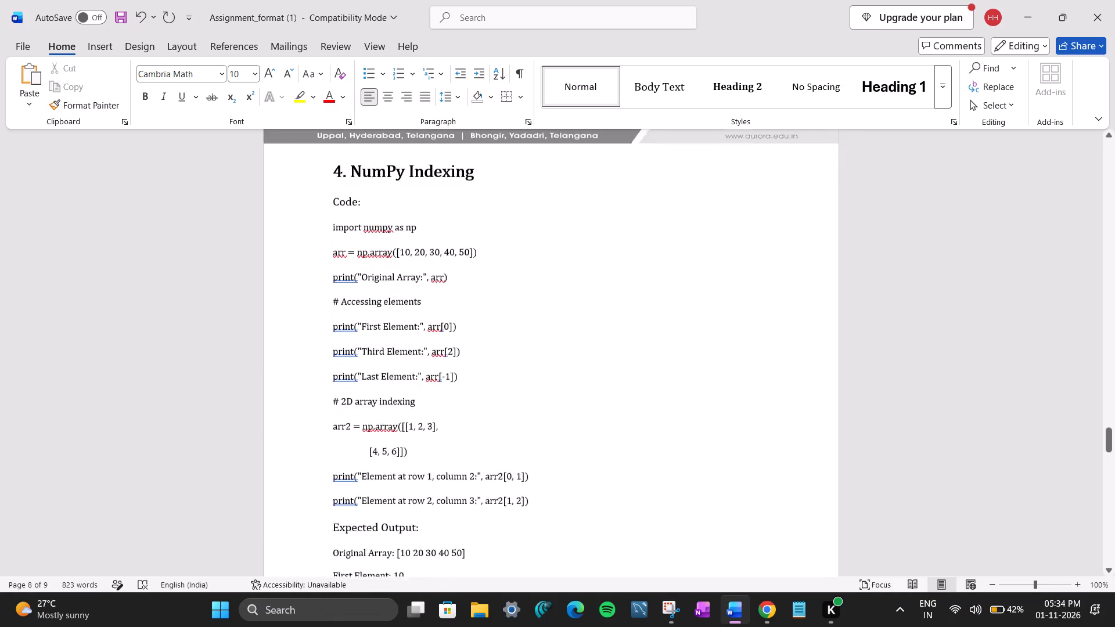
pyautogui.scroll(1, 333, 466)
pyautogui.scroll(-1, 333, 466)
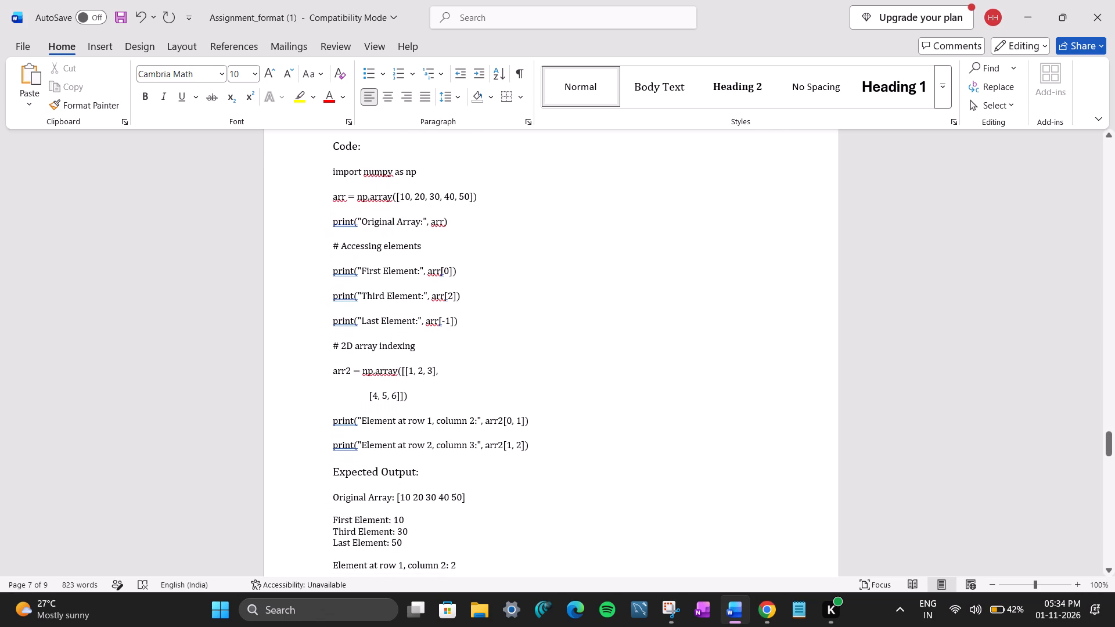
pyautogui.click(365, 395)
pyautogui.press('Right')
pyautogui.press('Right')
pyautogui.press('BackSpace')
pyautogui.press('BackSpace')
pyautogui.press('BackSpace')
pyautogui.press('BackSpace')
pyautogui.press('BackSpace')
pyautogui.press('BackSpace')
pyautogui.press('BackSpace')
pyautogui.press('BackSpace')
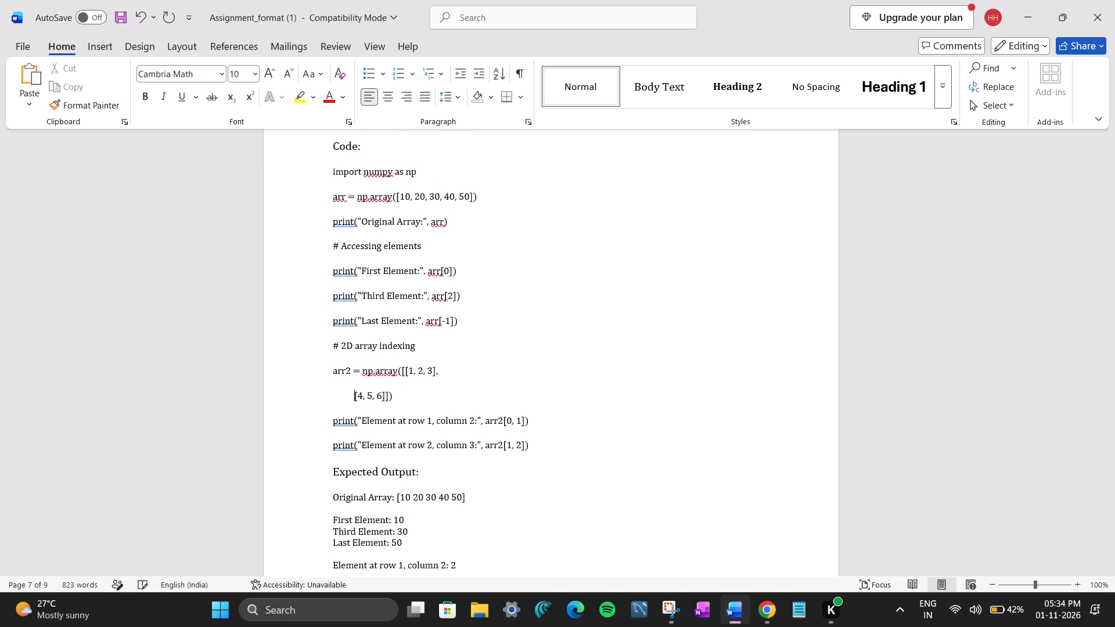
pyautogui.press('BackSpace')
pyautogui.press('BackSpace')
pyautogui.press('BackSpace')
pyautogui.press('BackSpace')
pyautogui.press('BackSpace')
pyautogui.press('BackSpace')
pyautogui.press('BackSpace')
pyautogui.press('BackSpace')
pyautogui.press('BackSpace')
pyautogui.press('BackSpace')
# Move the "Element at row 2, column 3: 6" line from above the screenshot to a new line under "Element at row 1, column 2: 2".
pyautogui.scroll(-1, 461, 399)
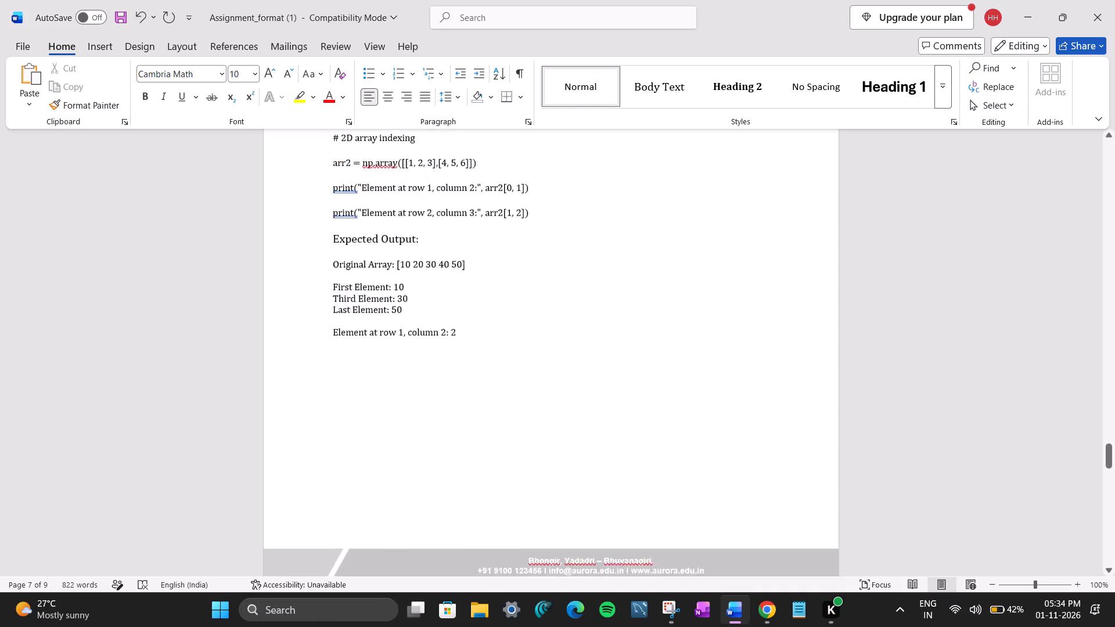
pyautogui.scroll(-6, 461, 399)
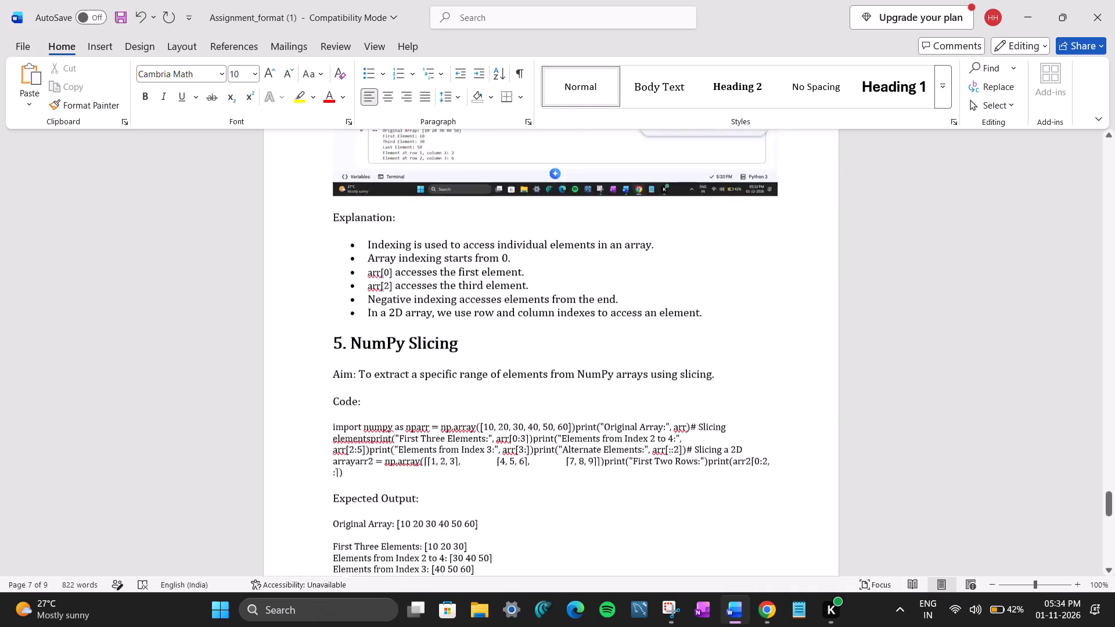
pyautogui.scroll(-1, 461, 399)
pyautogui.scroll(7, 461, 399)
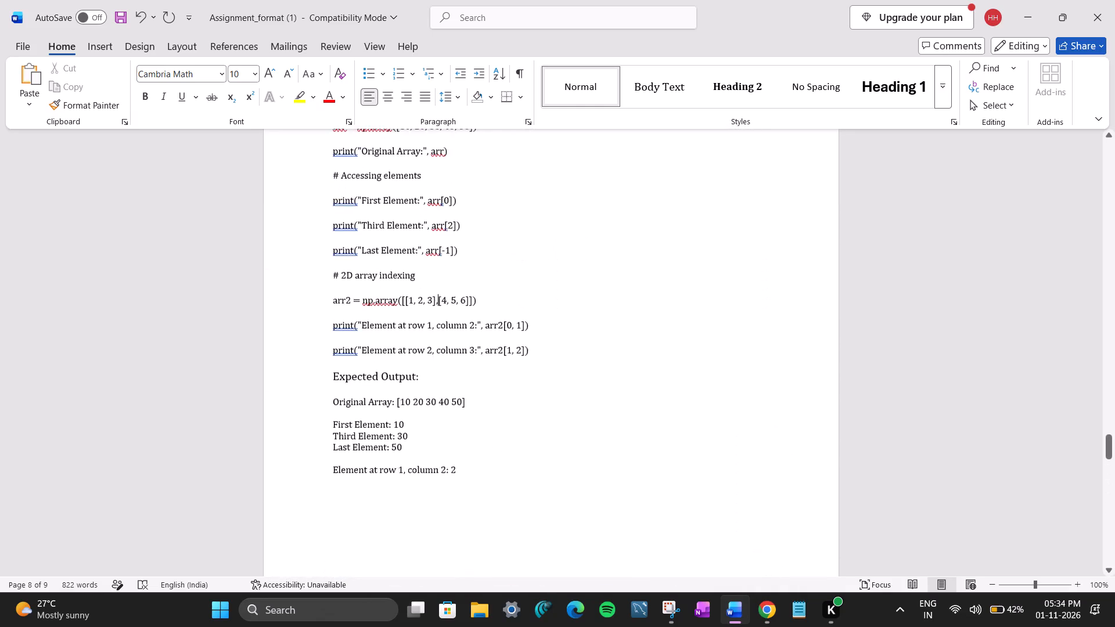
pyautogui.scroll(-1, 461, 399)
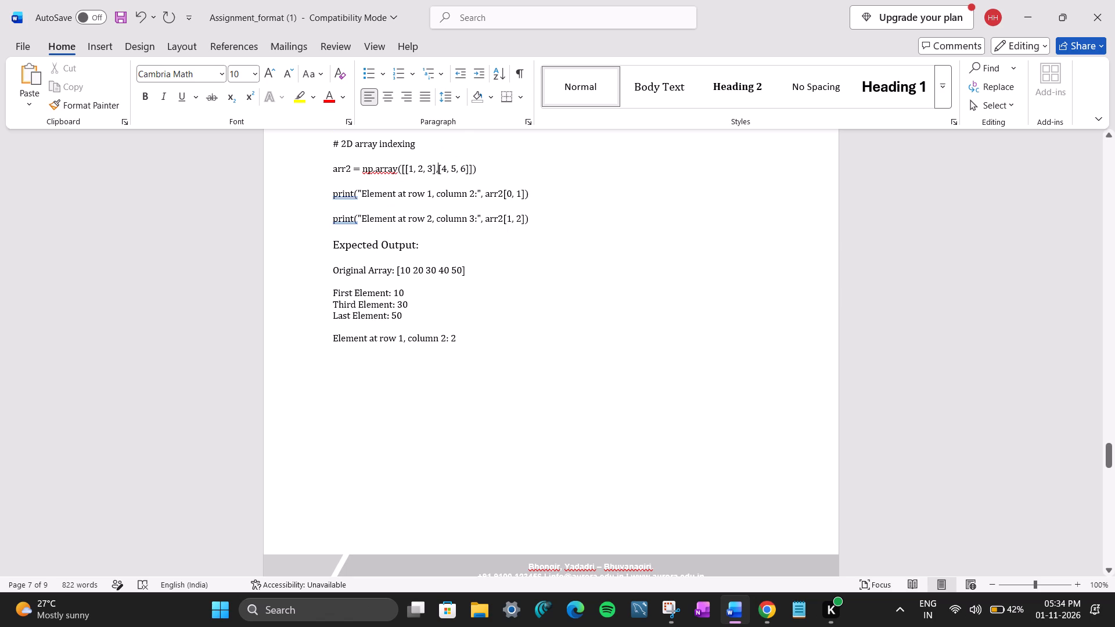
pyautogui.click(479, 341)
pyautogui.press('Return')
pyautogui.scroll(-2, 479, 341)
pyautogui.click(482, 520)
pyautogui.moveTo(482, 520); pyautogui.dragTo(354, 523)
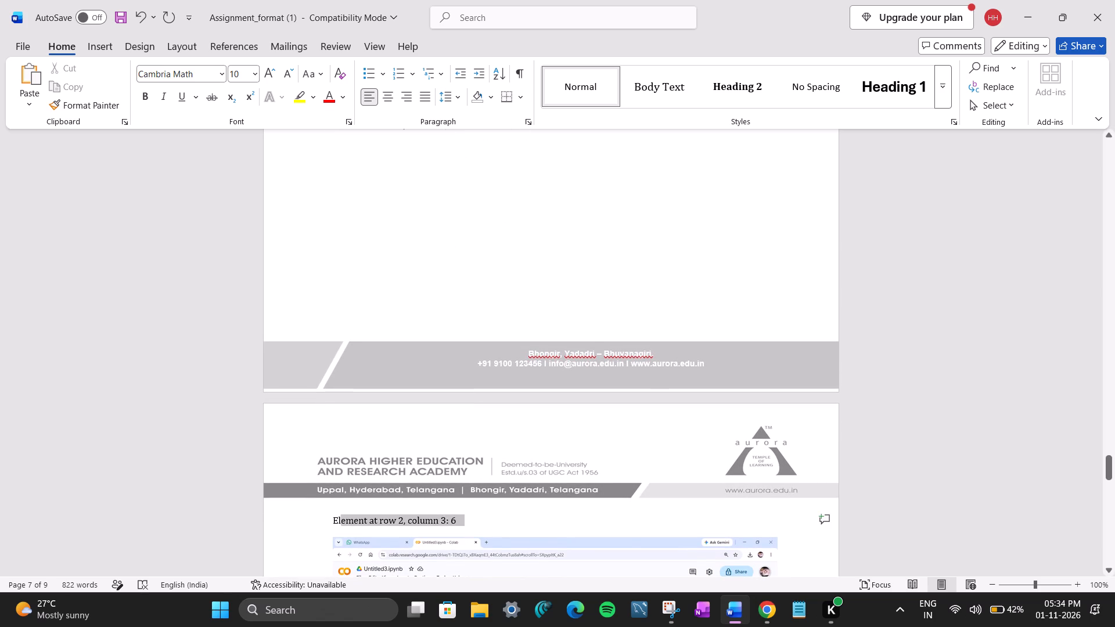
pyautogui.moveTo(354, 523); pyautogui.dragTo(344, 521)
pyautogui.hotkey('ctrl', 'c')
pyautogui.scroll(2, 575, 264)
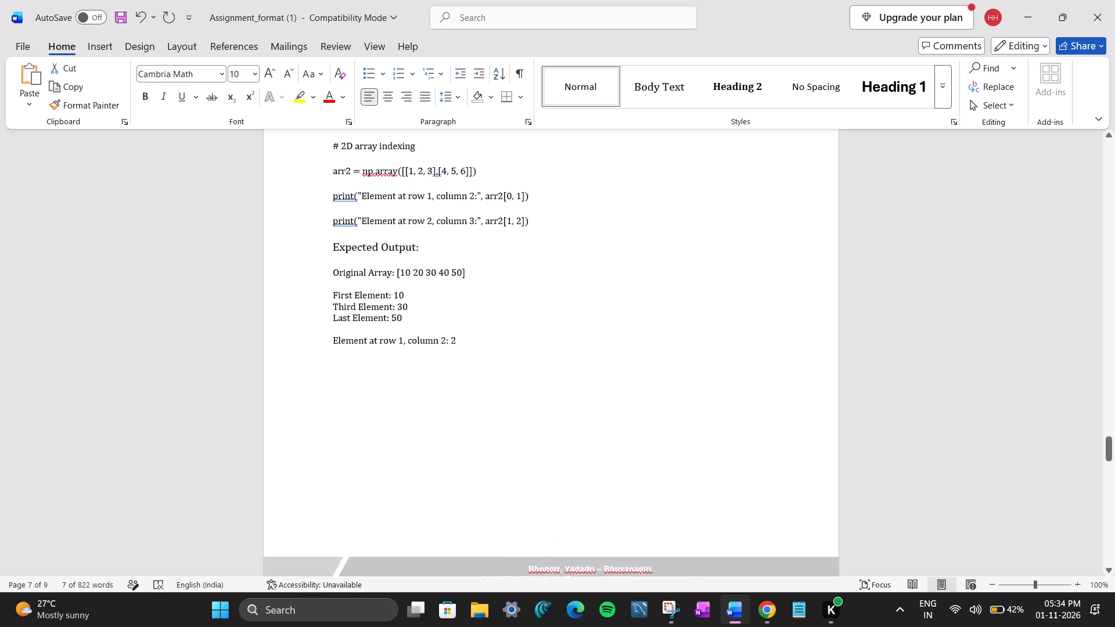
pyautogui.click(483, 465)
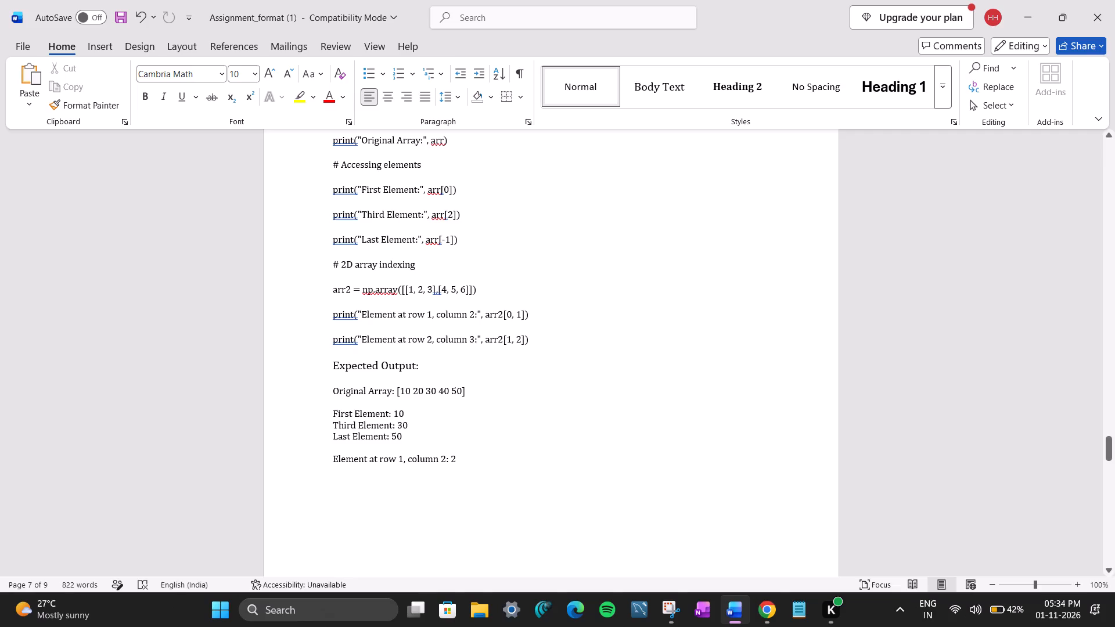
pyautogui.hotkey('ctrl', 'v')
pyautogui.scroll(-4, 483, 465)
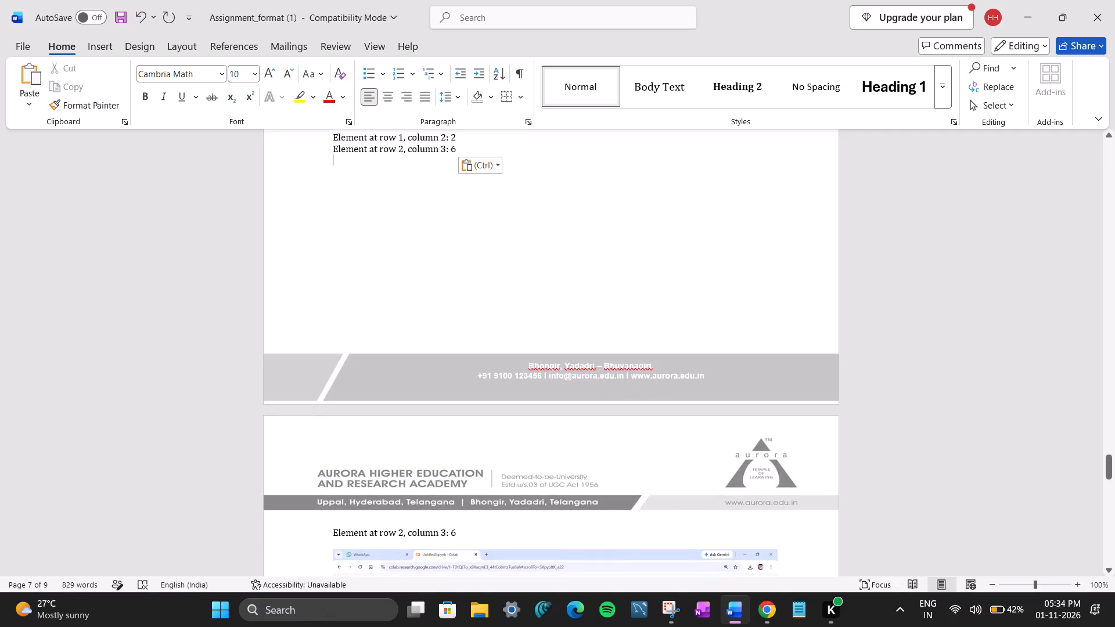
pyautogui.moveTo(495, 541); pyautogui.dragTo(319, 529)
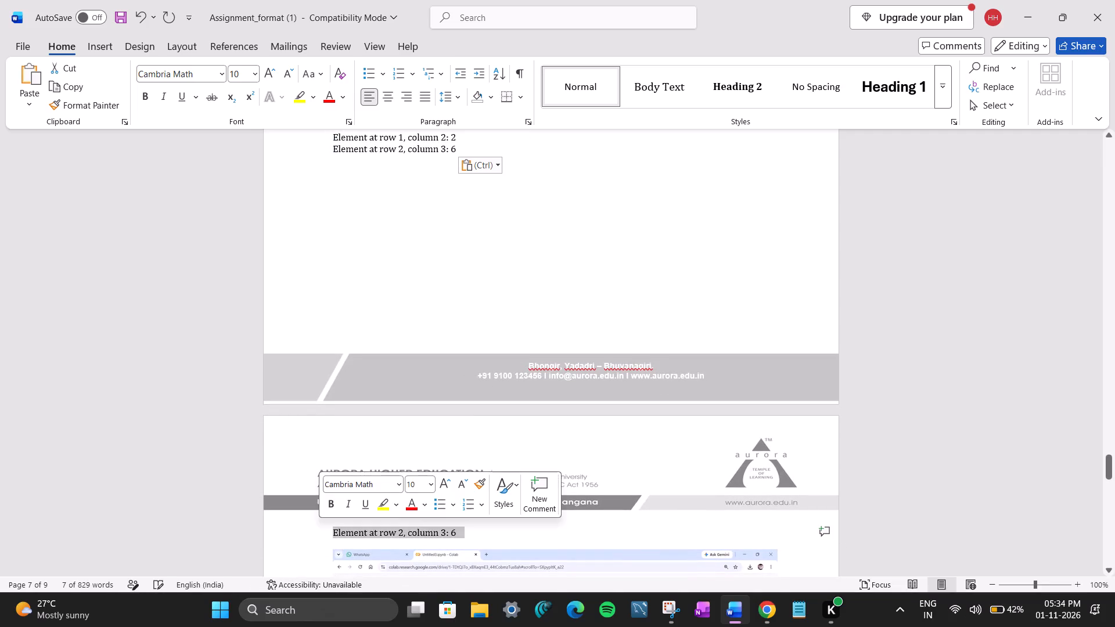
pyautogui.press('BackSpace')
# Insert a blank line above the 5. NumPy Slicing heading.
pyautogui.scroll(-2, 319, 529)
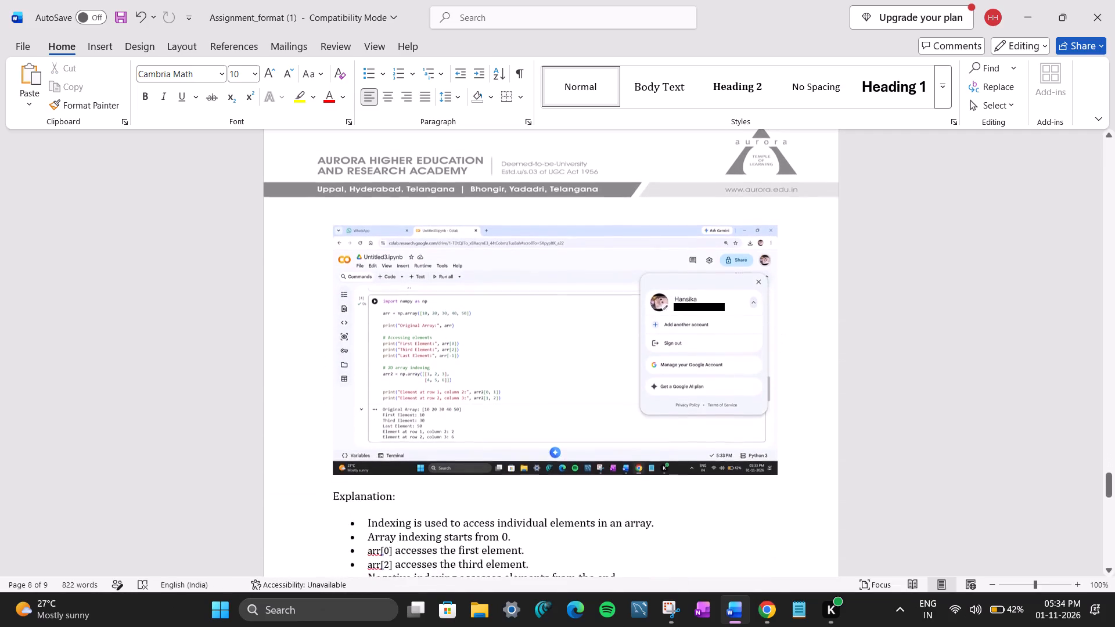
pyautogui.scroll(-3, 557, 505)
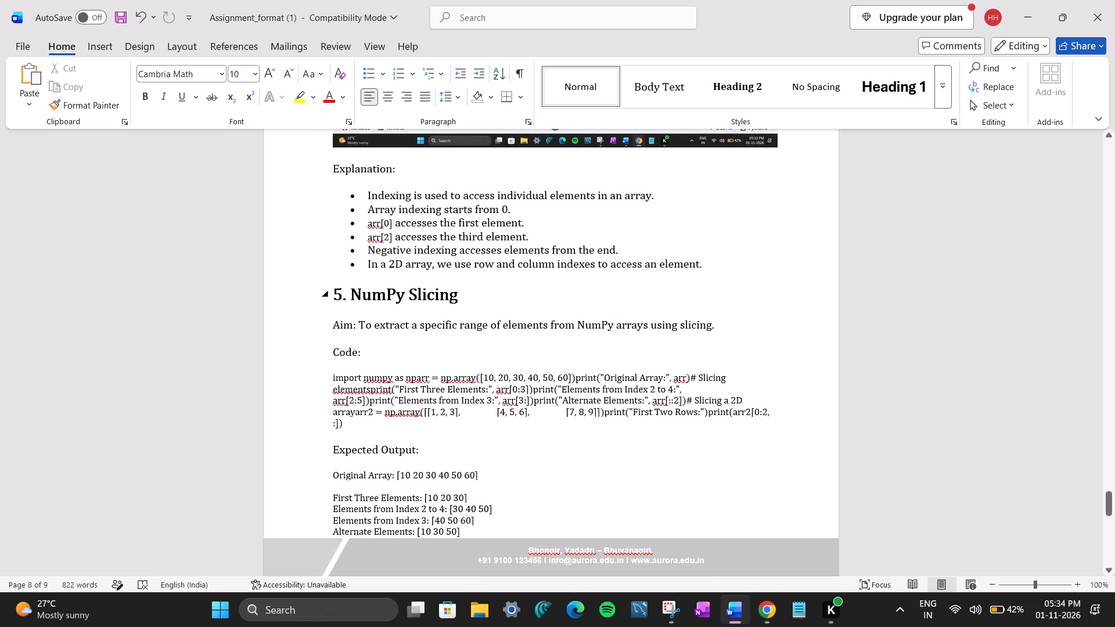
pyautogui.click(333, 294)
pyautogui.press('Return')
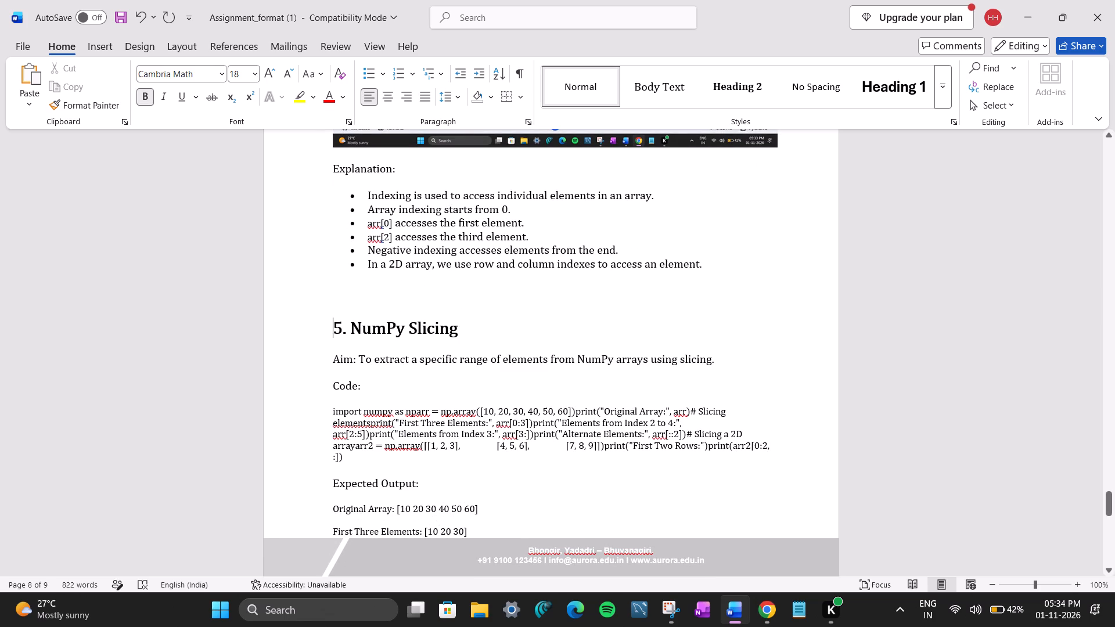
# Delete the Aim line under the 5. NumPy Slicing heading.
pyautogui.moveTo(727, 358); pyautogui.dragTo(292, 363)
pyautogui.press('BackSpace')
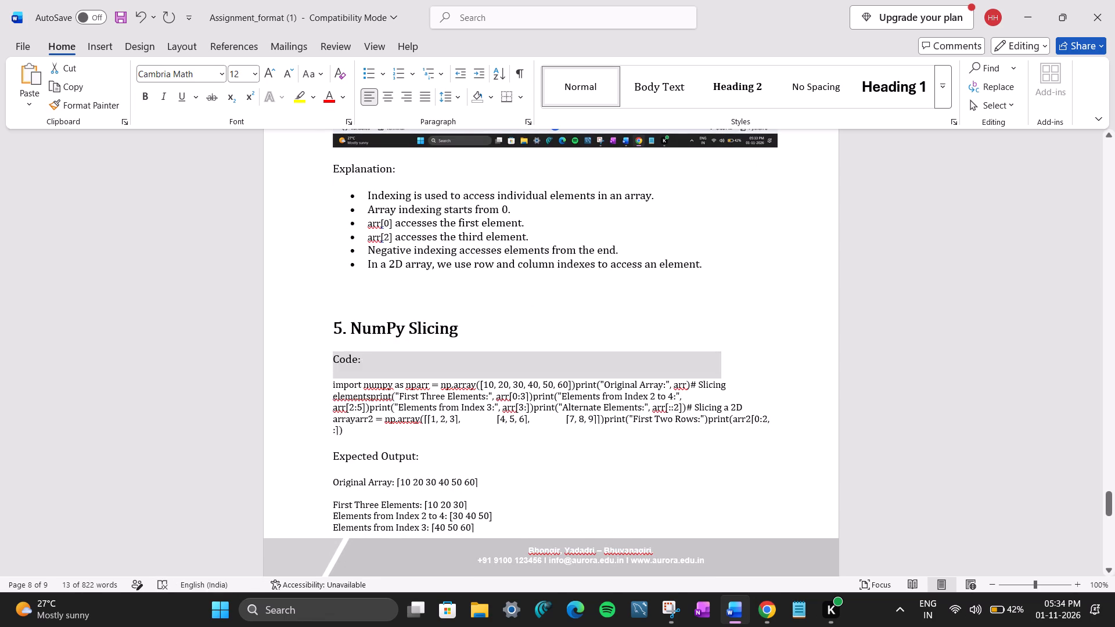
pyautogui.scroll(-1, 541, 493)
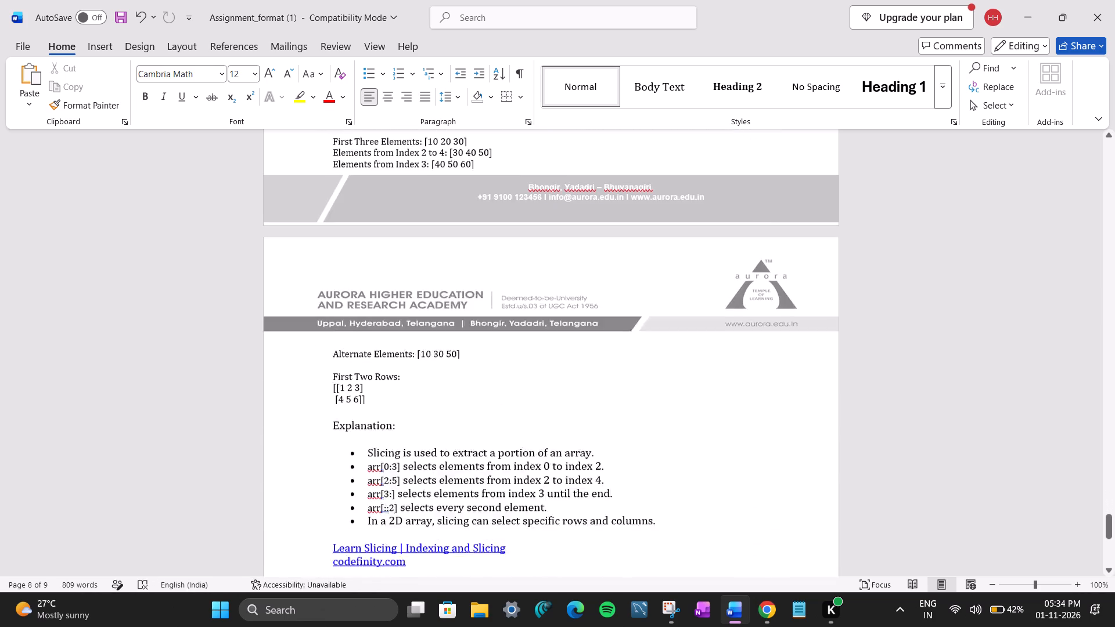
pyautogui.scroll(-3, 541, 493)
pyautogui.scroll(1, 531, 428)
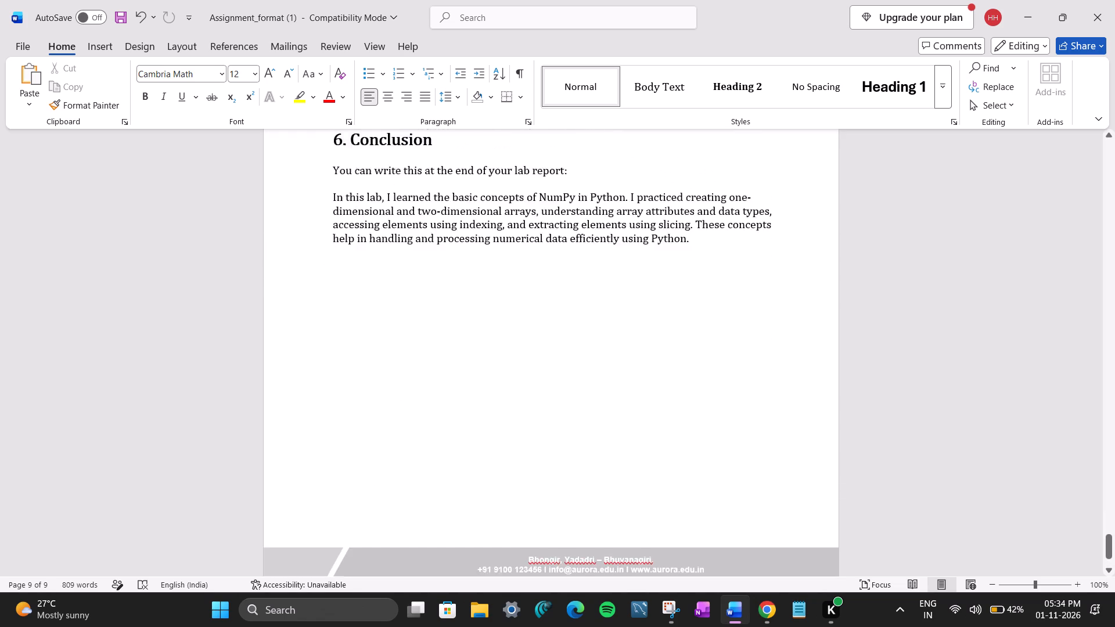
# Delete the "Learn Slicing | Indexing and Slicing codefinity.com" link beneath the NumPy Slicing explanation bullets.
pyautogui.scroll(1, 531, 428)
pyautogui.moveTo(425, 338); pyautogui.dragTo(338, 322)
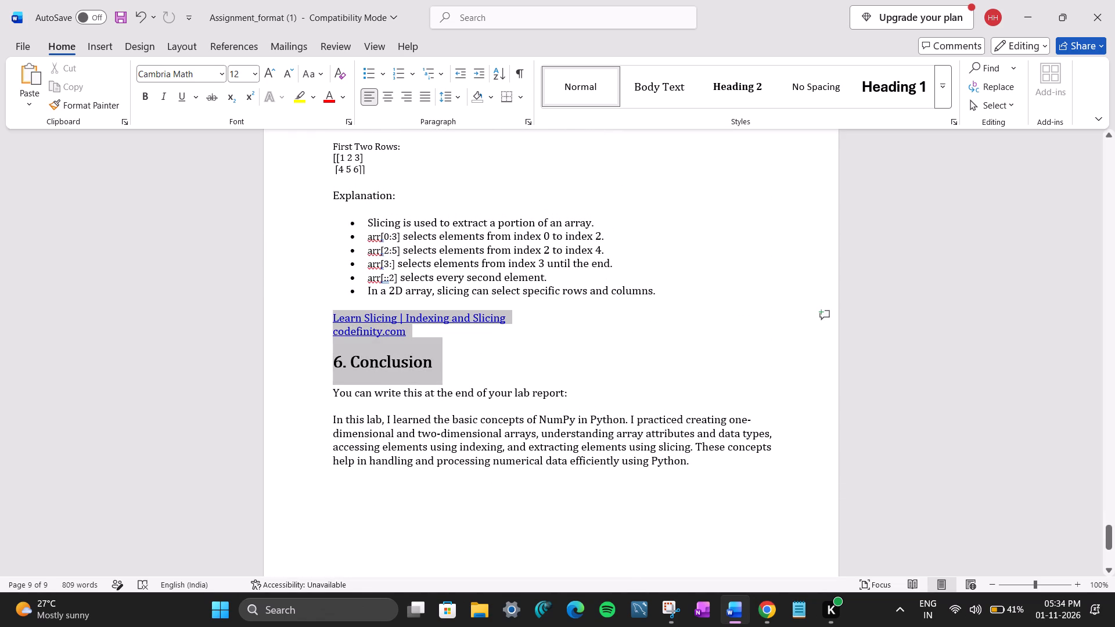
pyautogui.moveTo(338, 322); pyautogui.dragTo(350, 328)
pyautogui.click(437, 340)
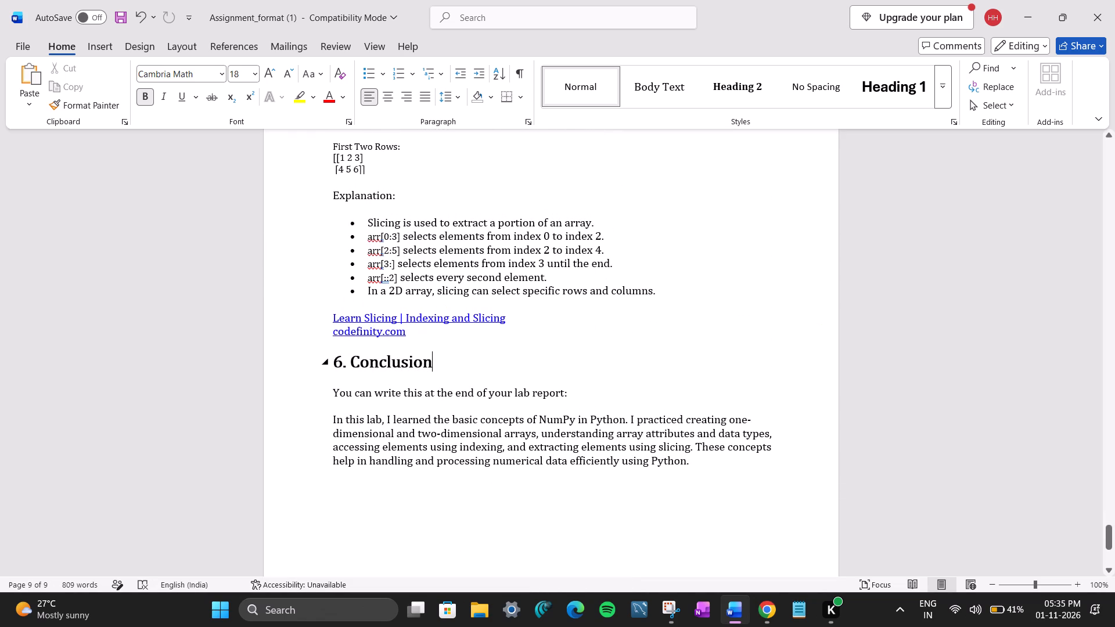
pyautogui.moveTo(429, 337); pyautogui.dragTo(350, 323)
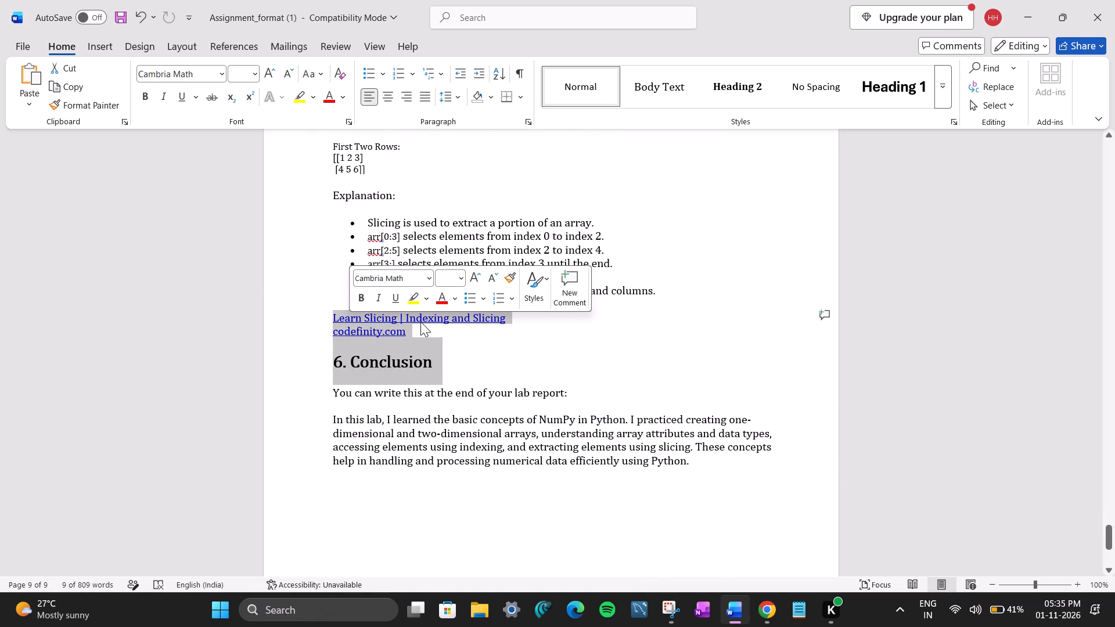
pyautogui.click(430, 322)
pyautogui.moveTo(413, 333); pyautogui.dragTo(337, 315)
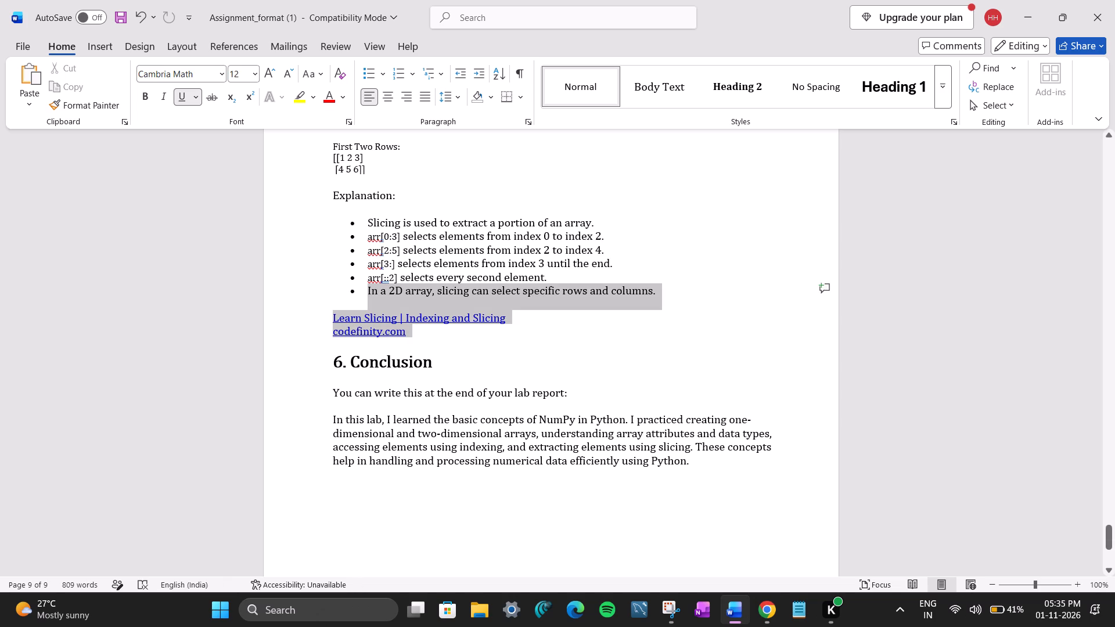
pyautogui.moveTo(337, 315); pyautogui.dragTo(333, 320)
pyautogui.press('BackSpace')
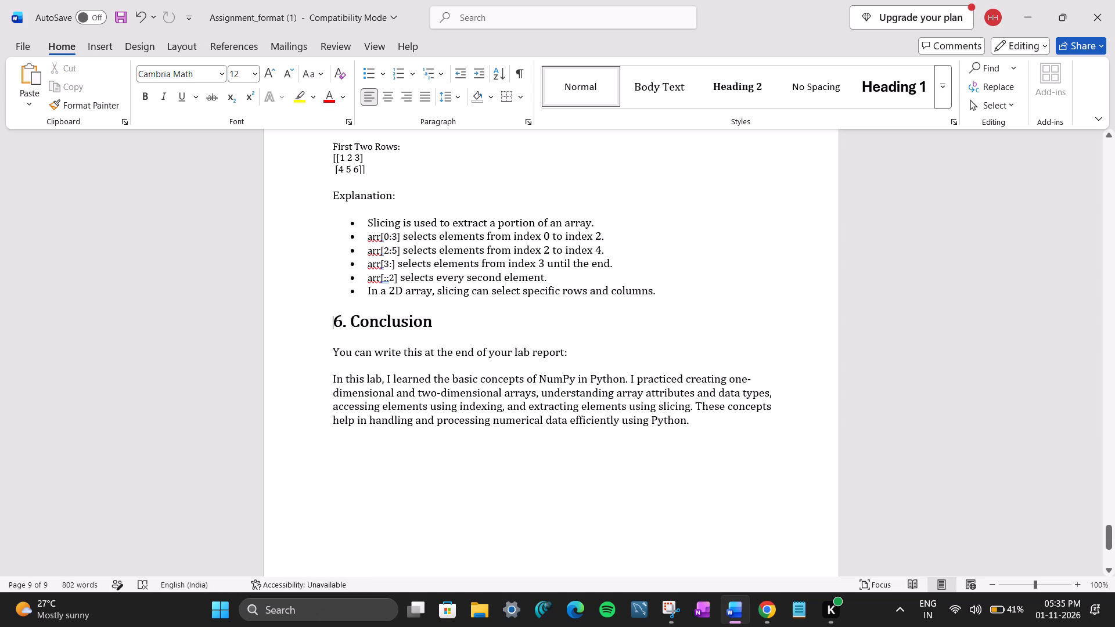
# Delete the whole 6. Conclusion section, including its heading, the instruction line and the summary paragraph.
pyautogui.moveTo(701, 427); pyautogui.dragTo(365, 326)
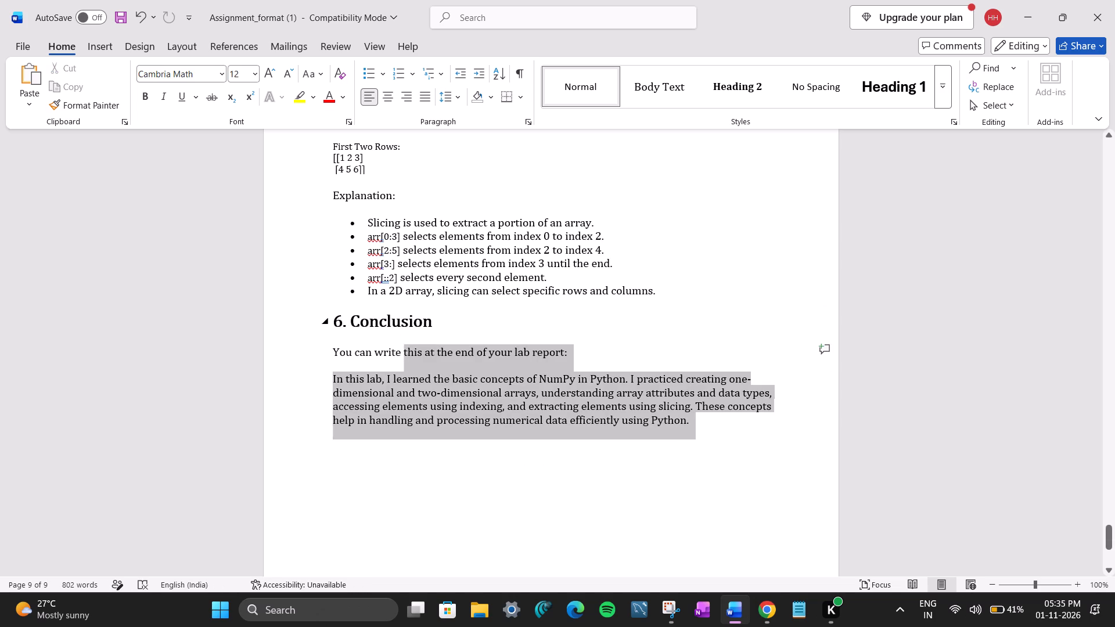
pyautogui.moveTo(365, 326); pyautogui.dragTo(332, 322)
pyautogui.press('BackSpace')
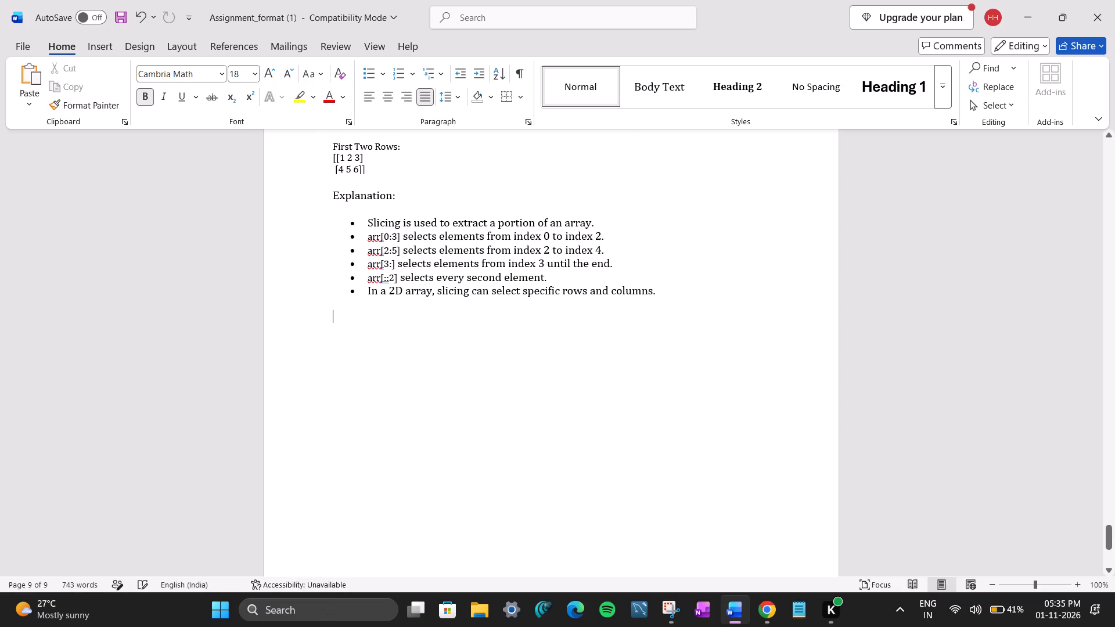
# Review the report from the Lab Report - 1 details table through to the 5. NumPy Slicing section, checking content and layout.
pyautogui.scroll(3, 332, 322)
pyautogui.scroll(20, 332, 322)
pyautogui.scroll(20, 332, 322)
pyautogui.scroll(11, 332, 322)
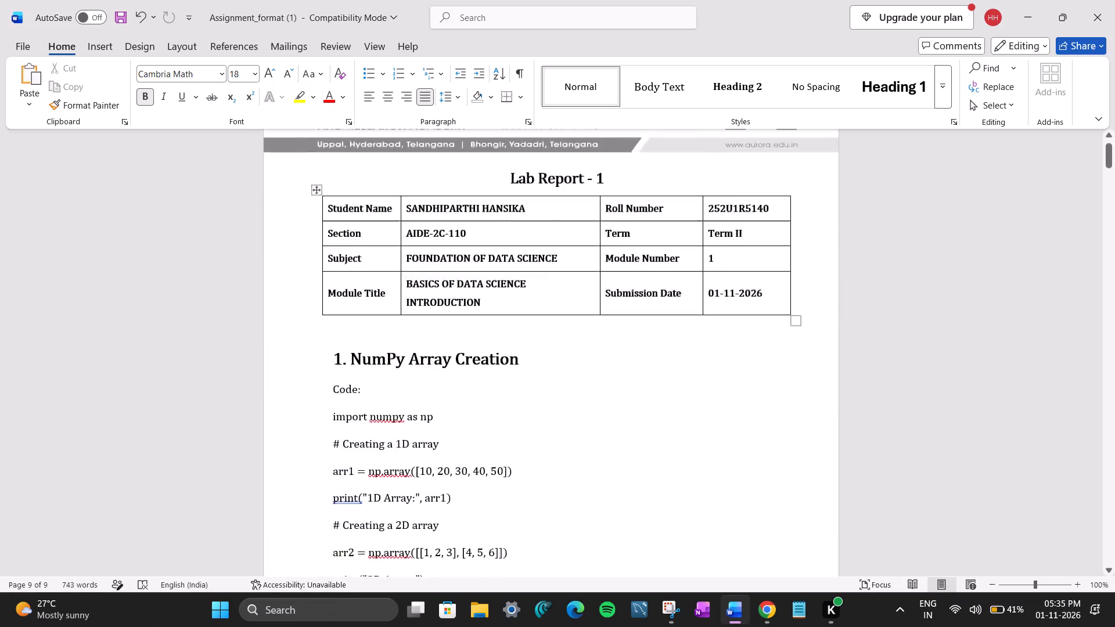
pyautogui.scroll(5, 332, 322)
pyautogui.scroll(-6, 332, 322)
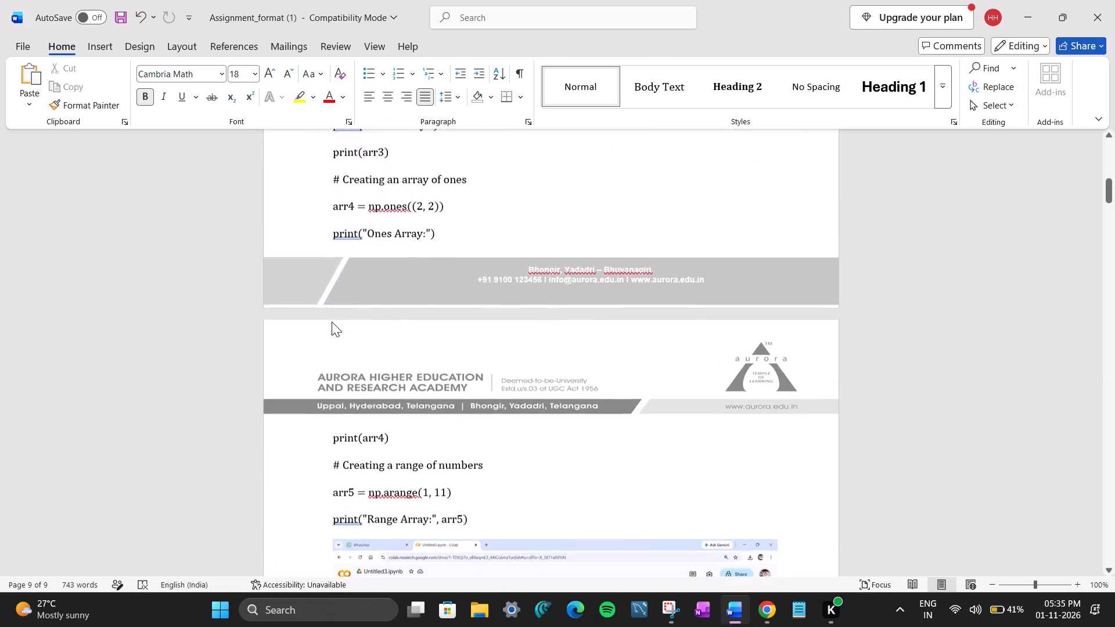
pyautogui.scroll(-6, 332, 322)
pyautogui.scroll(3, 332, 322)
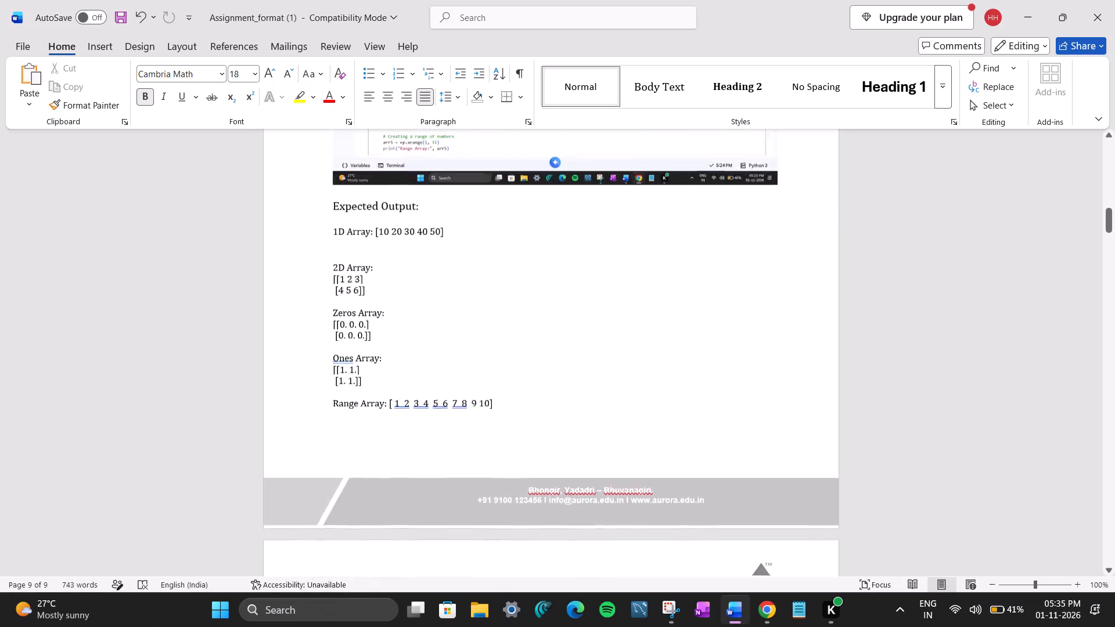
pyautogui.scroll(19, 332, 322)
pyautogui.scroll(-5, 332, 322)
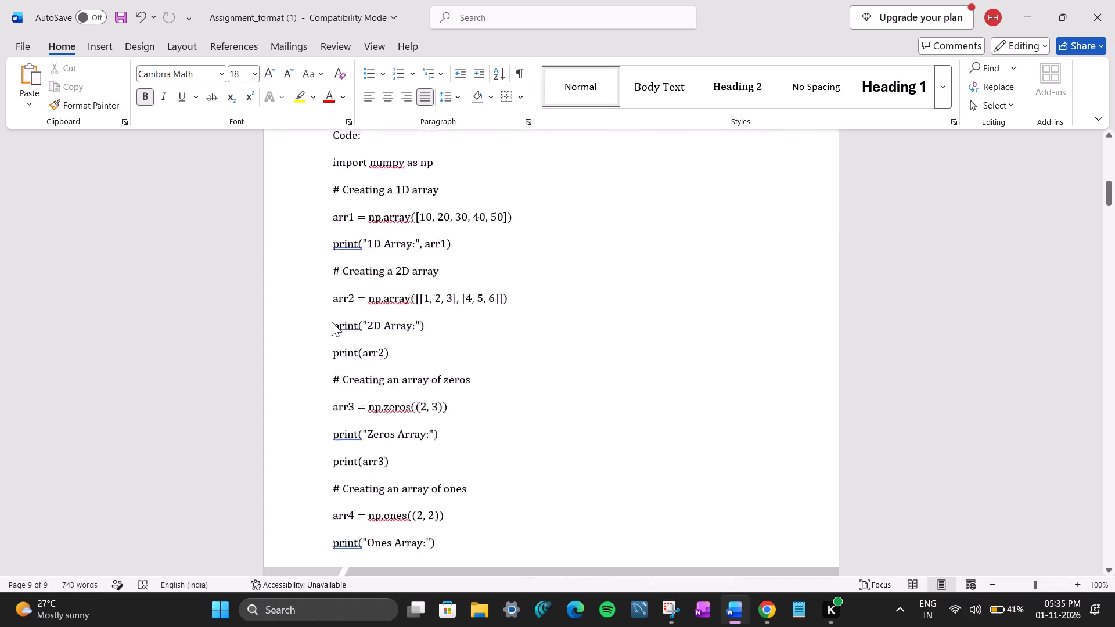
pyautogui.scroll(-10, 332, 322)
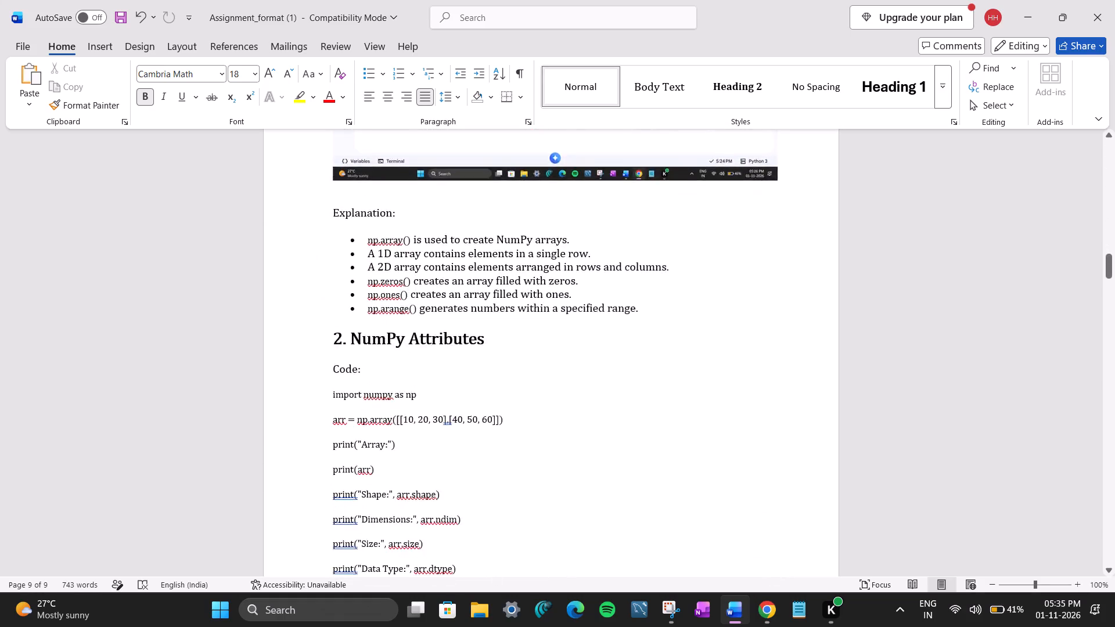
pyautogui.scroll(-7, 332, 322)
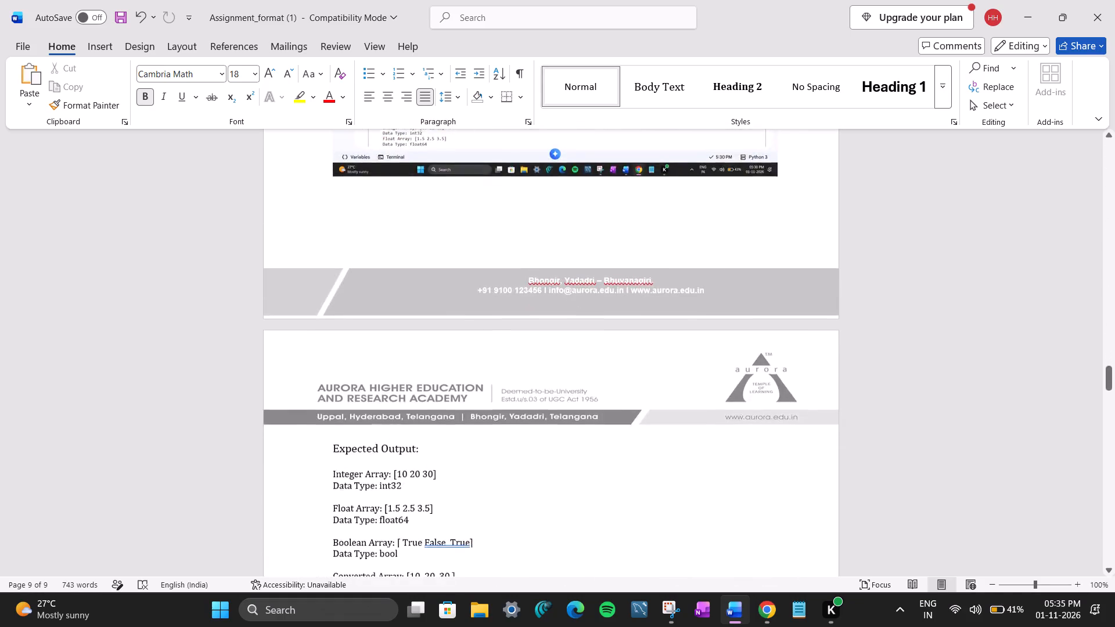
pyautogui.scroll(-7, 332, 322)
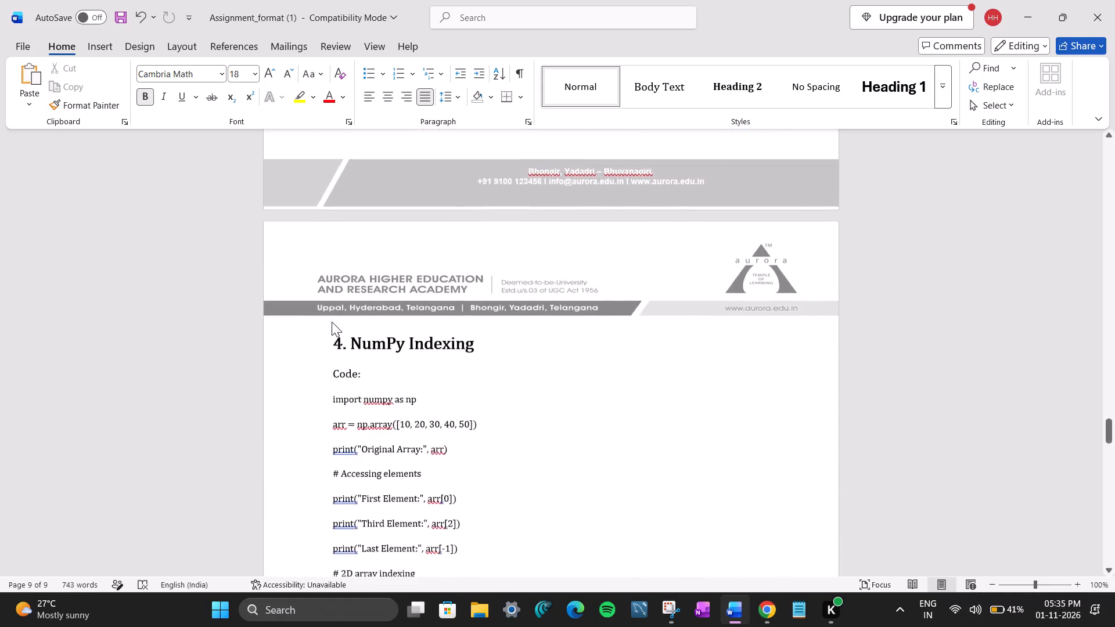
pyautogui.scroll(-8, 332, 322)
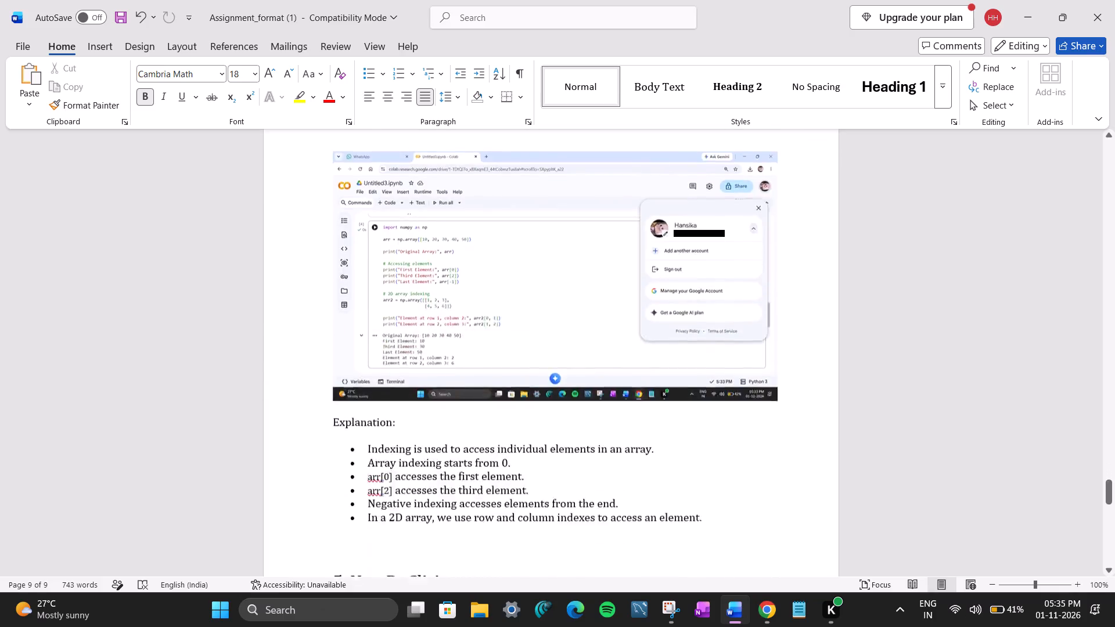
pyautogui.scroll(-1, 332, 322)
pyautogui.hscroll(1, 332, 322)
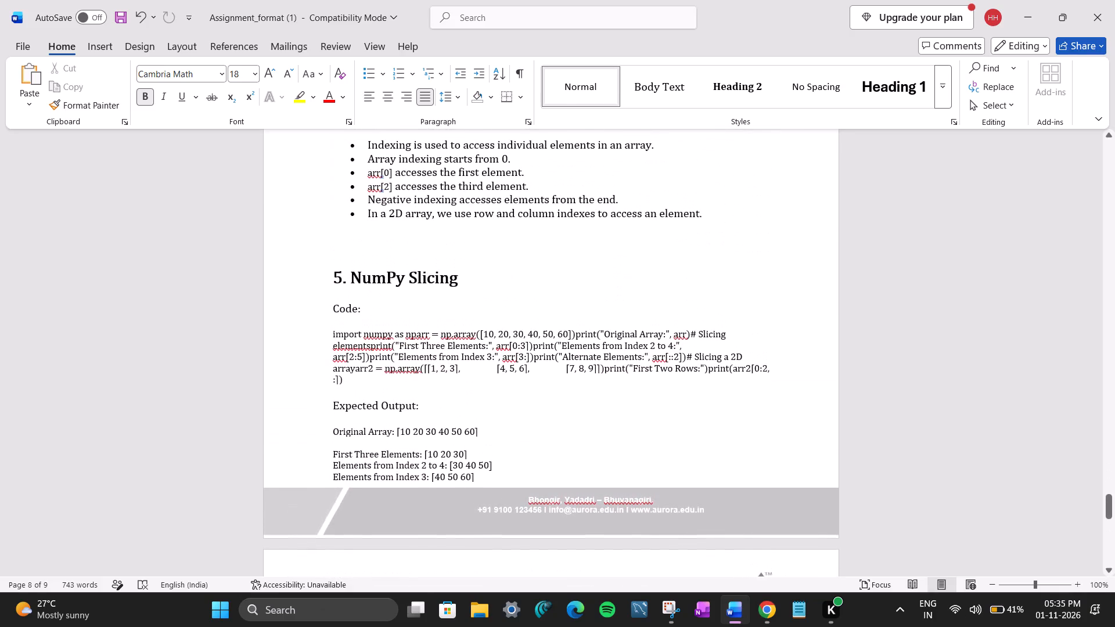
# Switch to the Colab notebook in Chrome and copy all the code of the NumPy slicing cell.
pyautogui.click(762, 610)
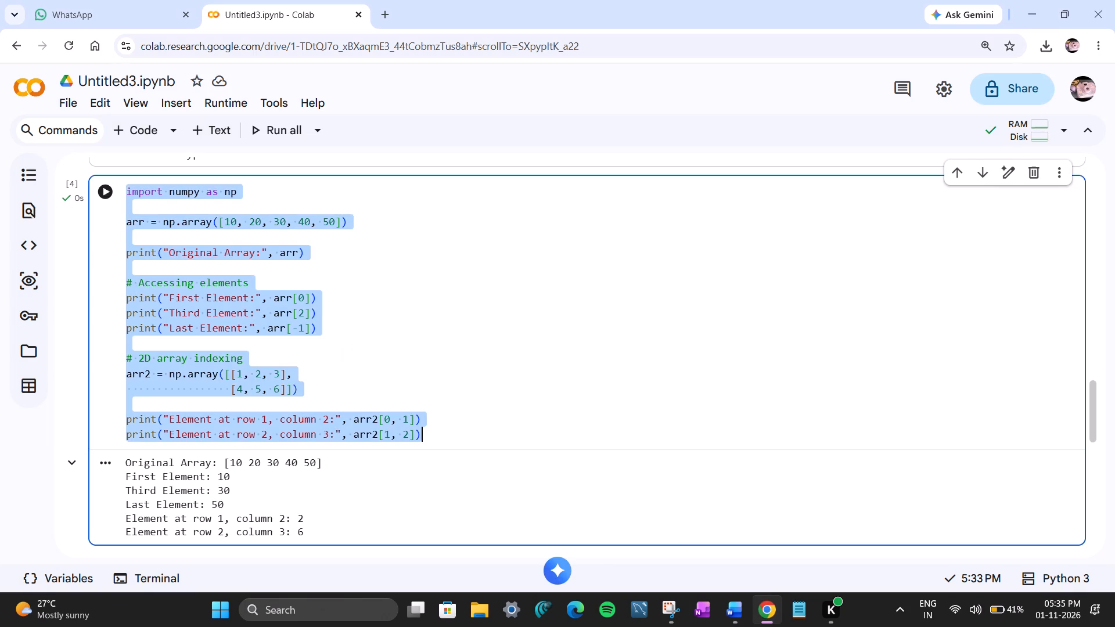
pyautogui.scroll(-5, 528, 411)
pyautogui.rightClick(528, 411)
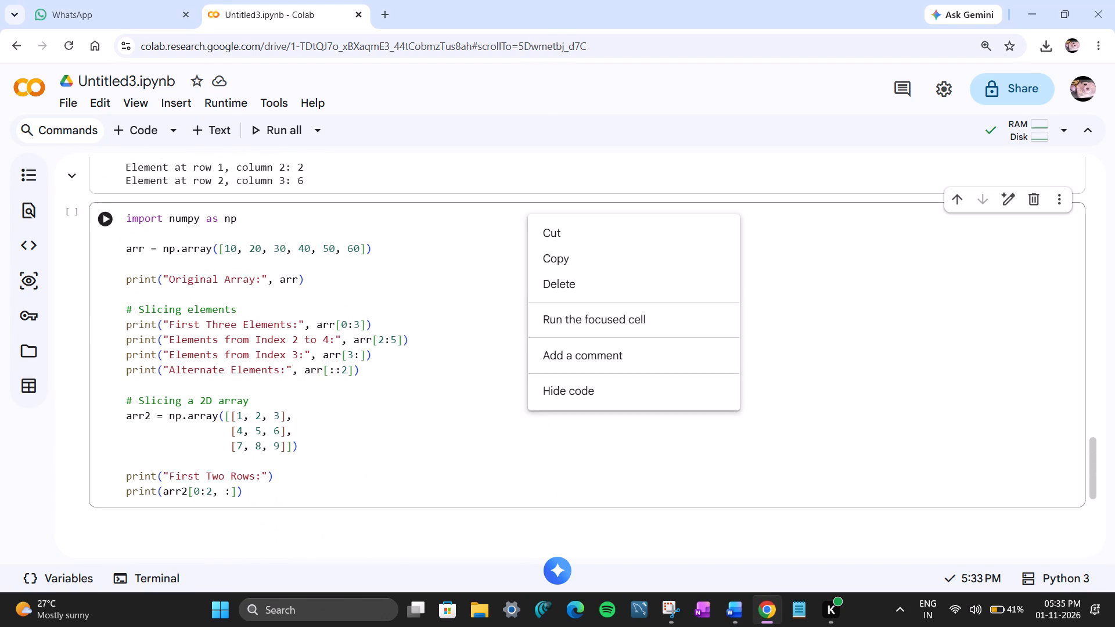
pyautogui.click(330, 480)
pyautogui.hotkey('ctrl', 'a')
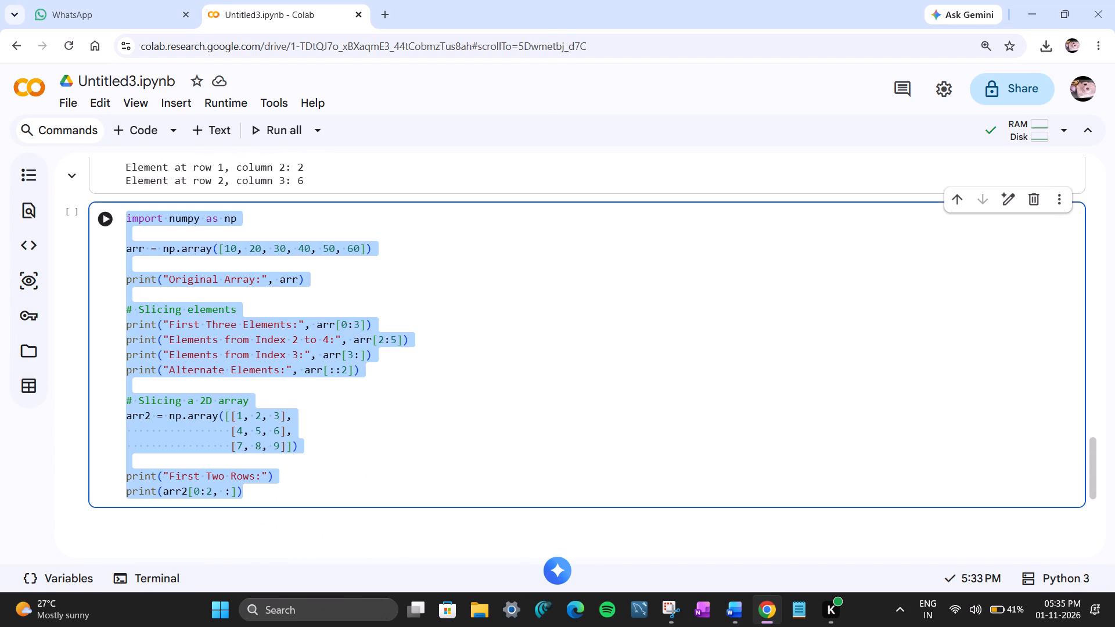
pyautogui.hotkey('ctrl', 'c')
# Run the NumPy slicing code cell in the notebook.
pyautogui.click(109, 215)
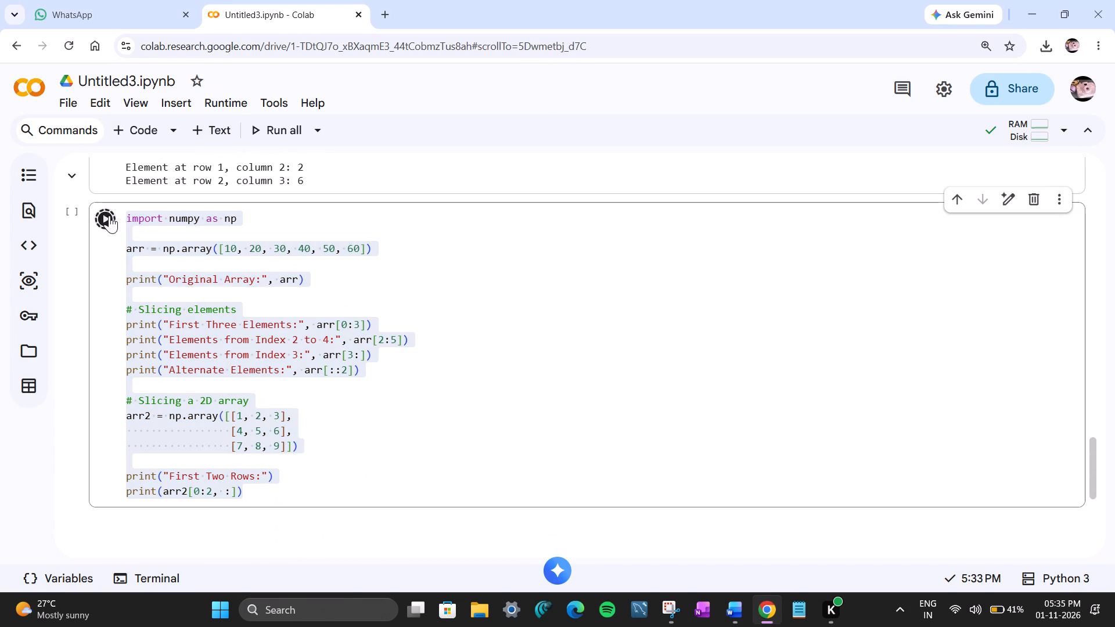
pyautogui.scroll(-1, 704, 522)
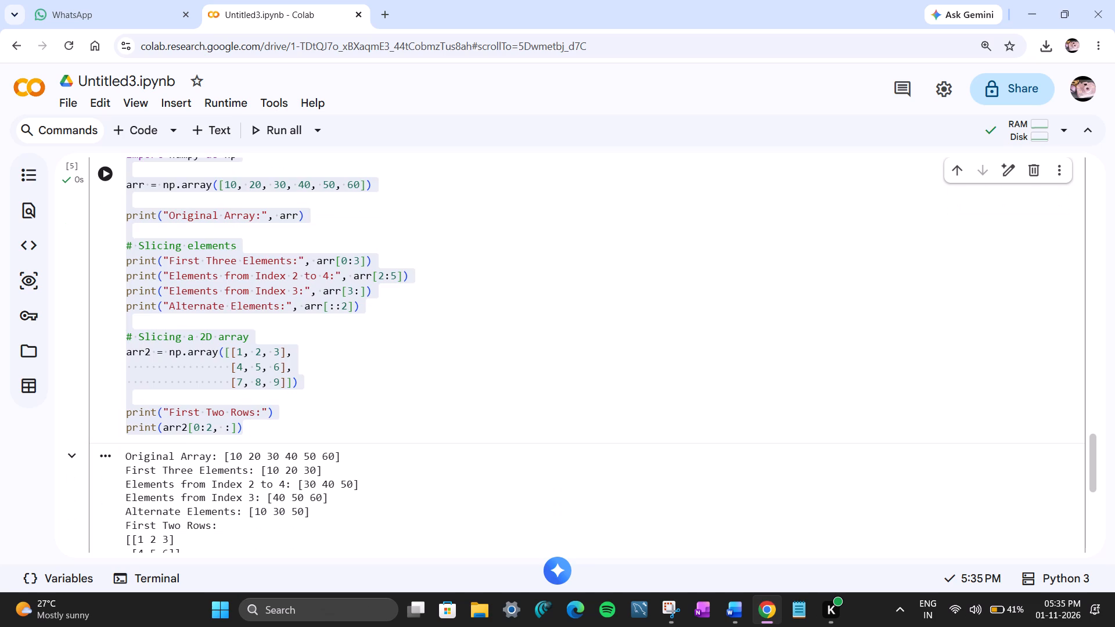
pyautogui.click(495, 388)
pyautogui.hscroll(1, 495, 388)
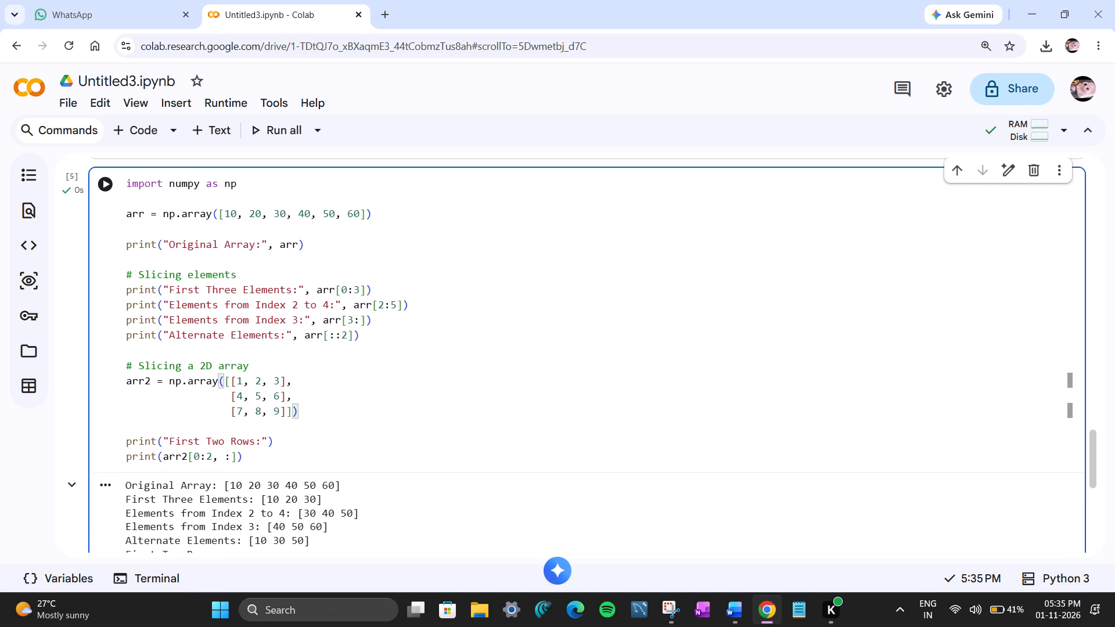
pyautogui.hscroll(2, 495, 388)
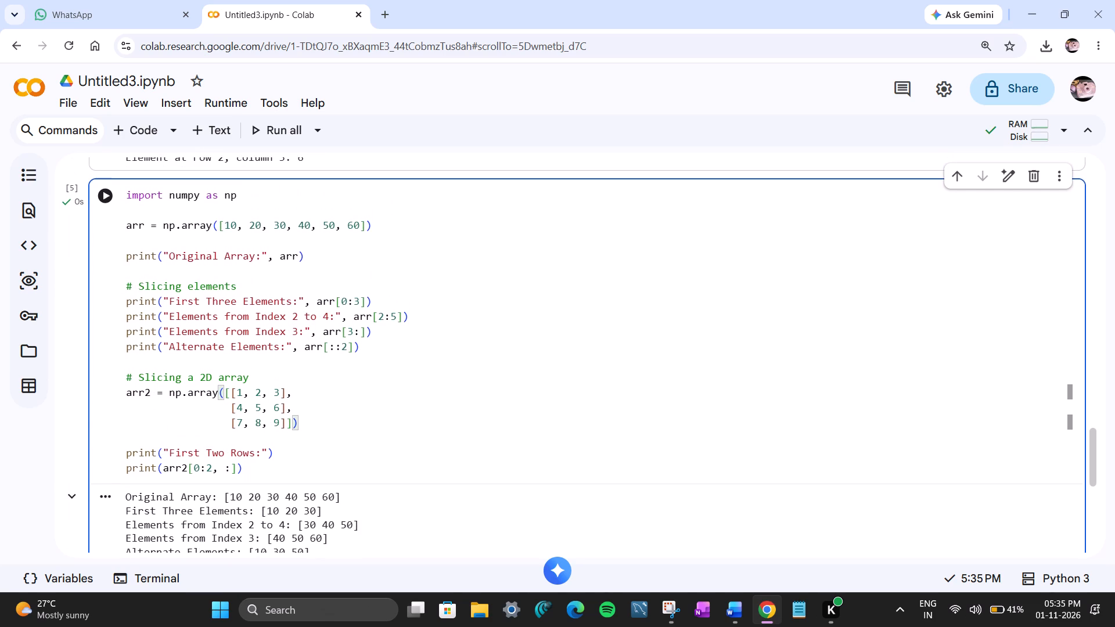
pyautogui.hscroll(1, 495, 388)
pyautogui.hotkey('ctrl', '-')
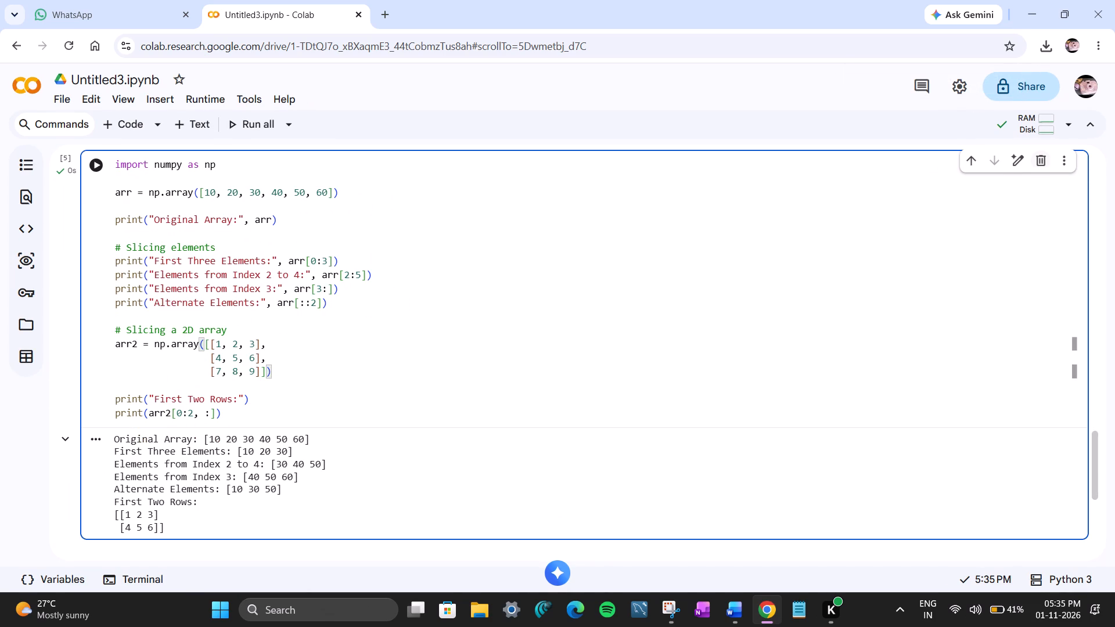
# Switch to Word and replace the run-together code under 5. NumPy Slicing with the code copied from Colab.
pyautogui.click(743, 614)
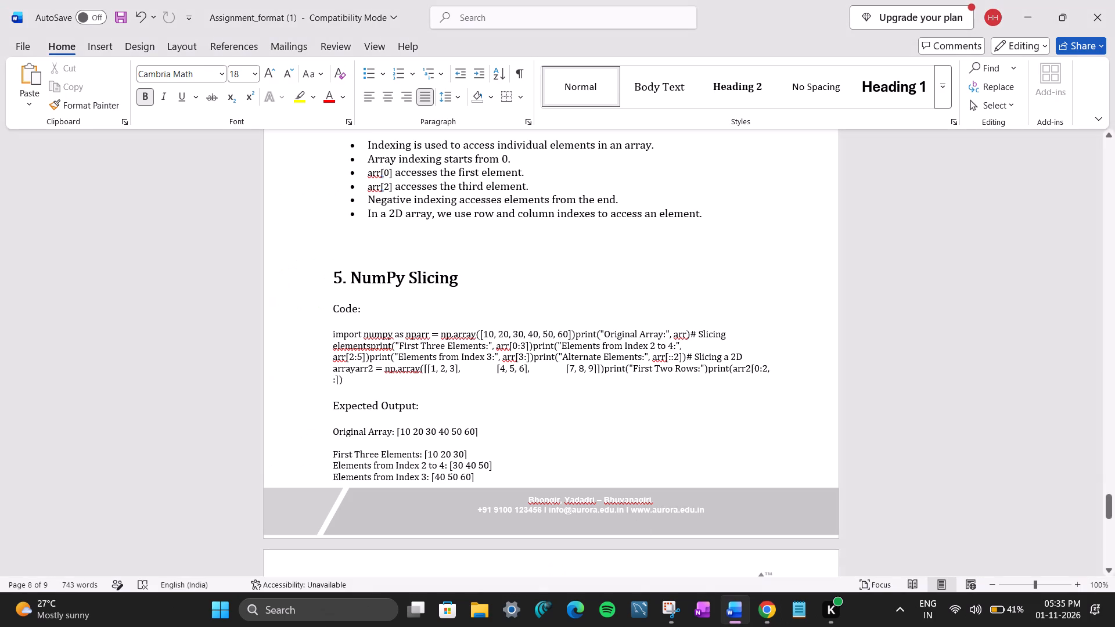
pyautogui.moveTo(354, 397); pyautogui.dragTo(335, 362)
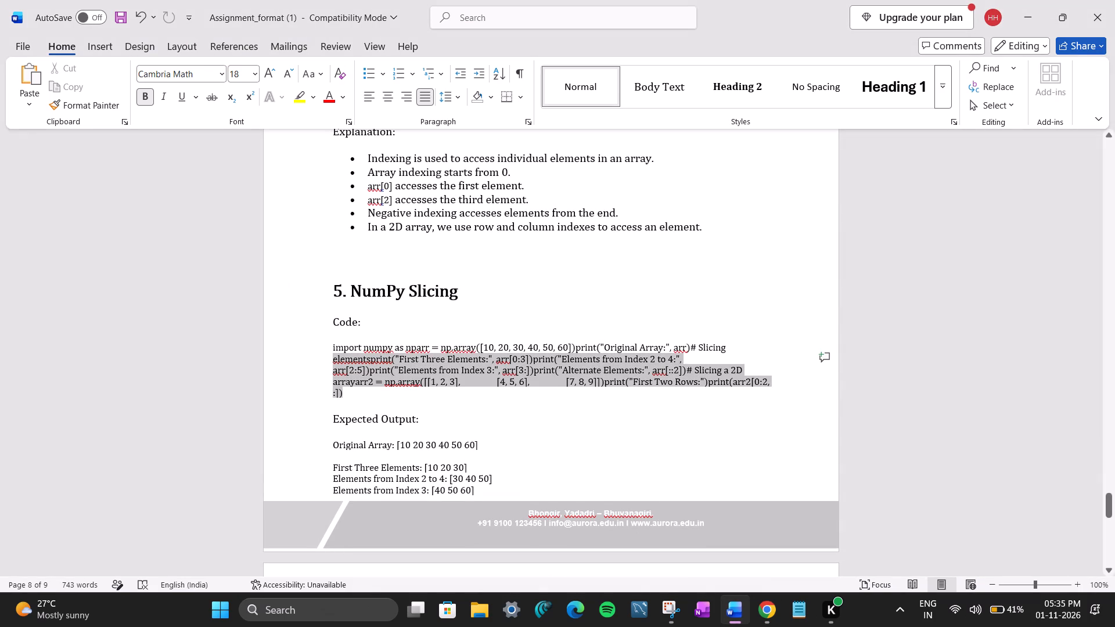
pyautogui.moveTo(335, 362); pyautogui.dragTo(331, 346)
pyautogui.hotkey('ctrl', 'b')
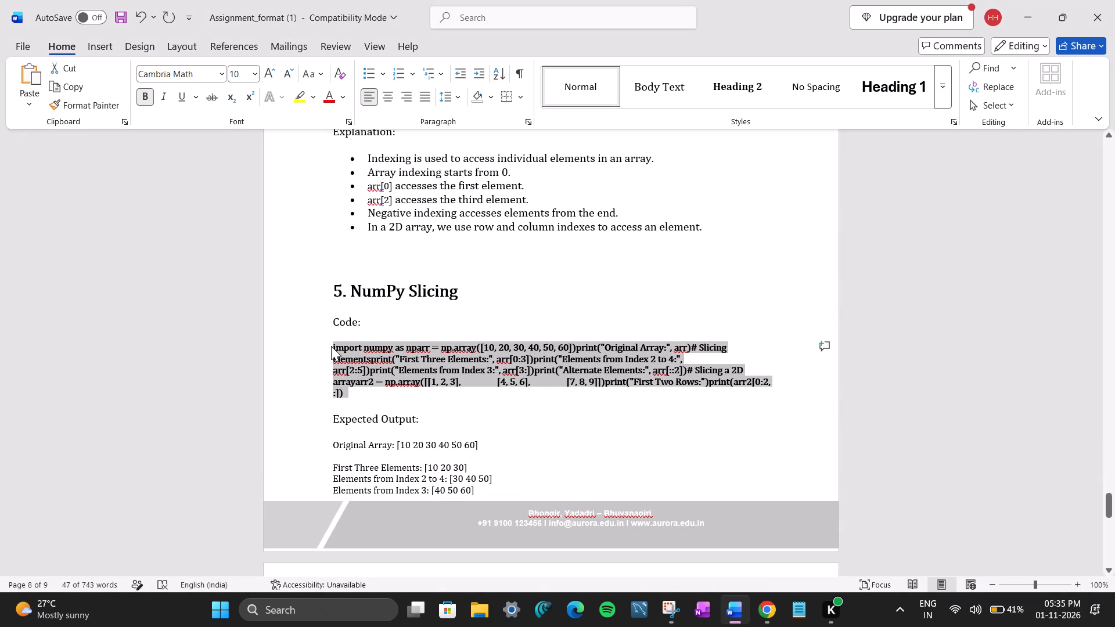
pyautogui.hotkey('ctrl', 'b')
pyautogui.hotkey('ctrl', 'v')
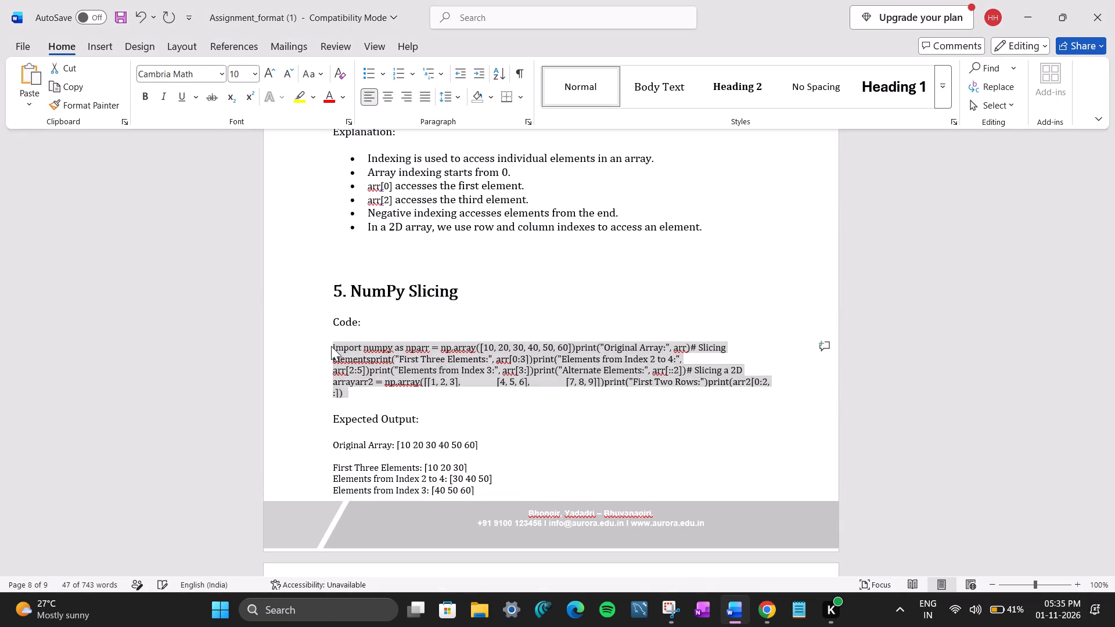
# Insert two line breaks after "[4 5 6]]" at the end of the section 5 Expected Output.
pyautogui.scroll(-2, 331, 346)
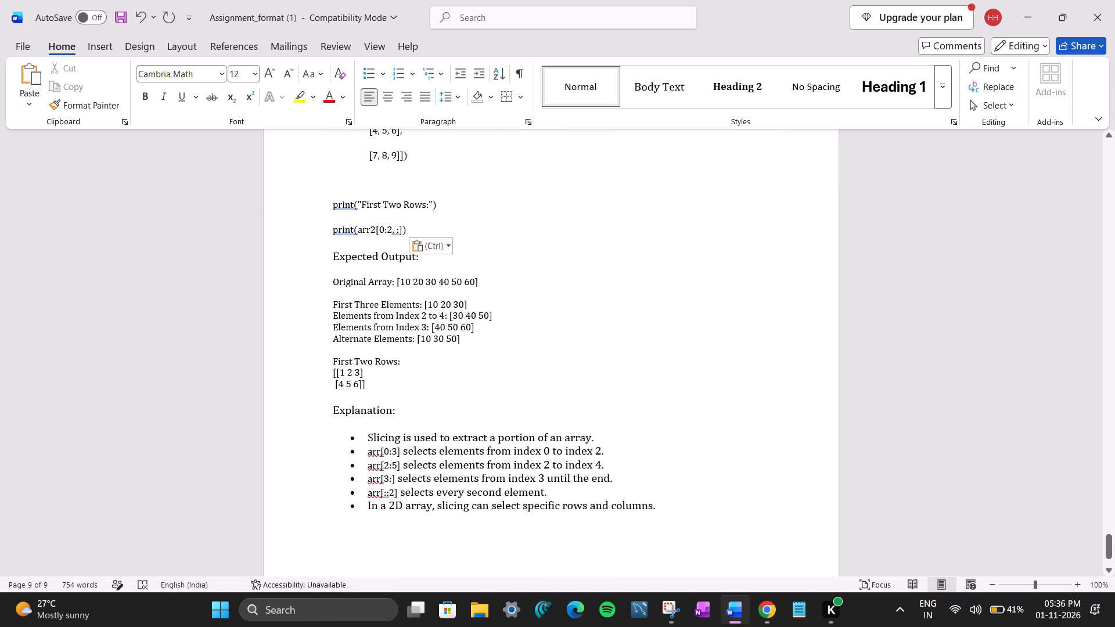
pyautogui.click(386, 384)
pyautogui.hotkey('shift', 'Return')
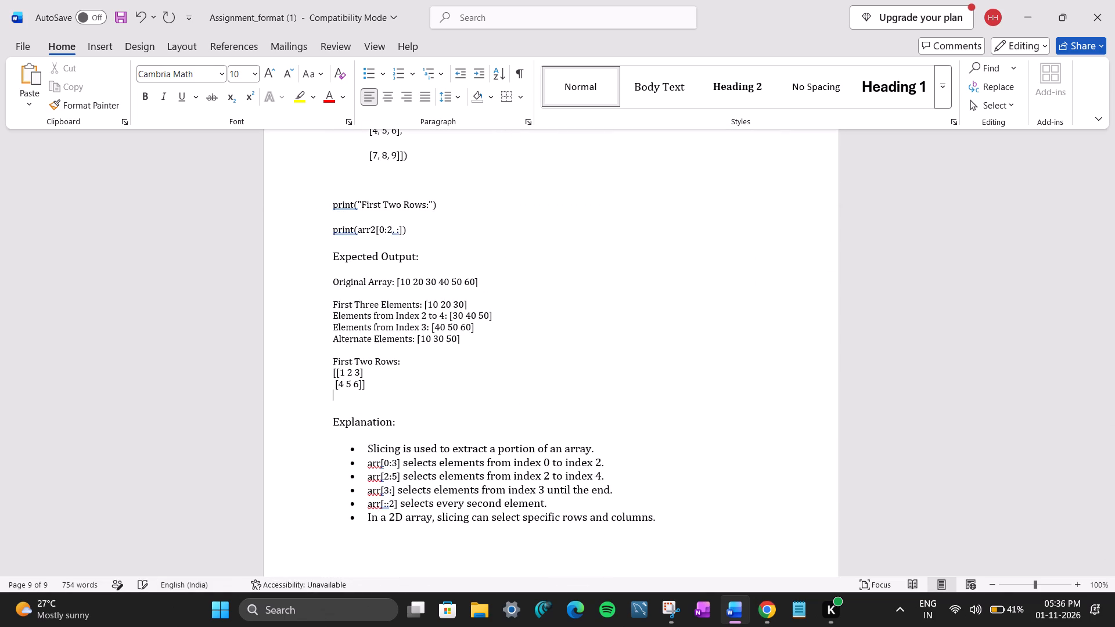
pyautogui.hotkey('shift', 'Return')
# Capture the Colab slicing cell and output with the Google account details open, and paste the screenshot below the section 5 Expected Output in Word.
pyautogui.click(767, 615)
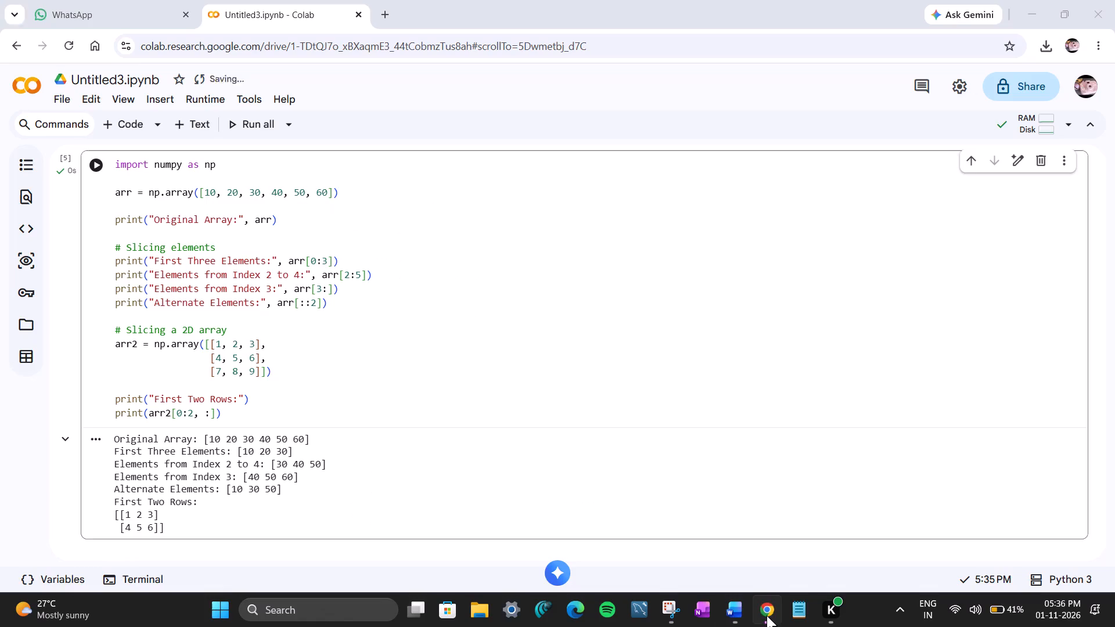
pyautogui.click(1083, 93)
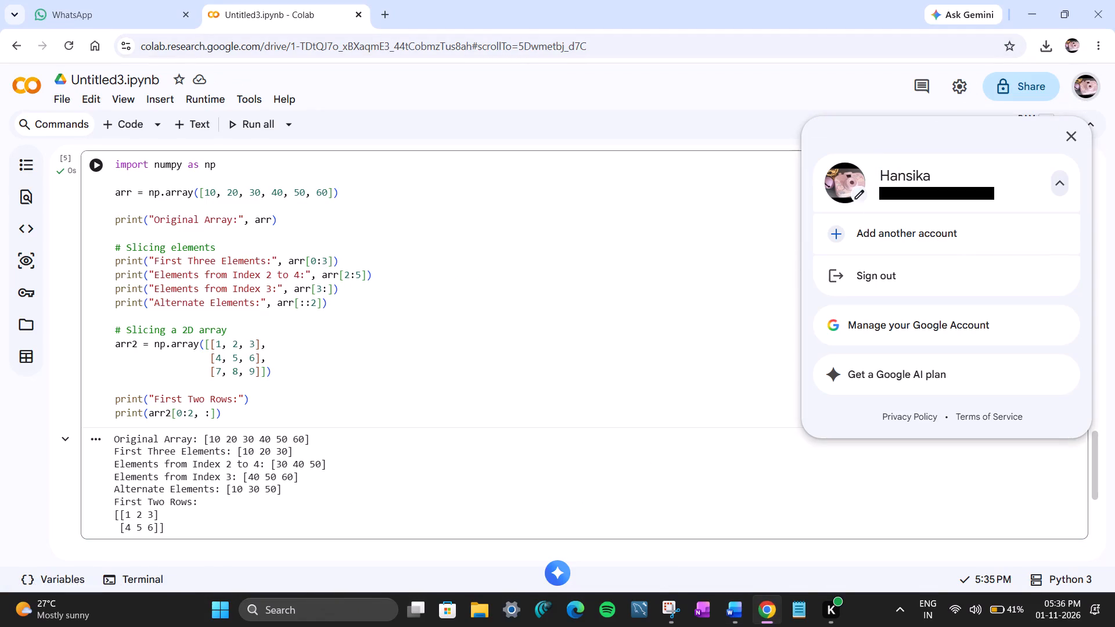
pyautogui.press('super+F12')
pyautogui.press('super+Print')
pyautogui.click(747, 620)
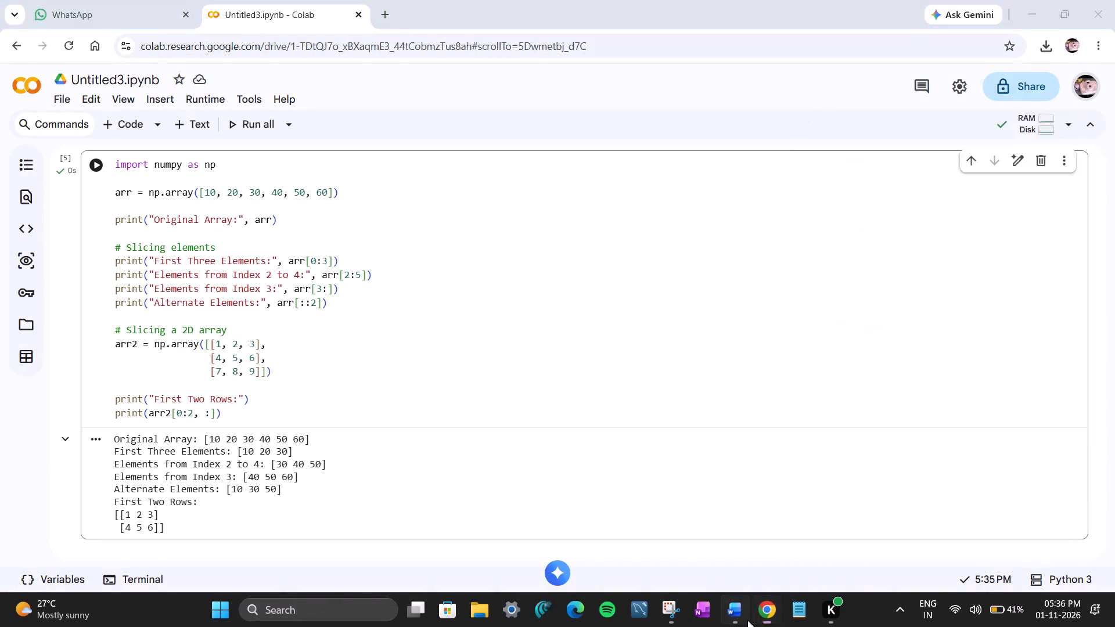
pyautogui.hotkey('ctrl', 'v')
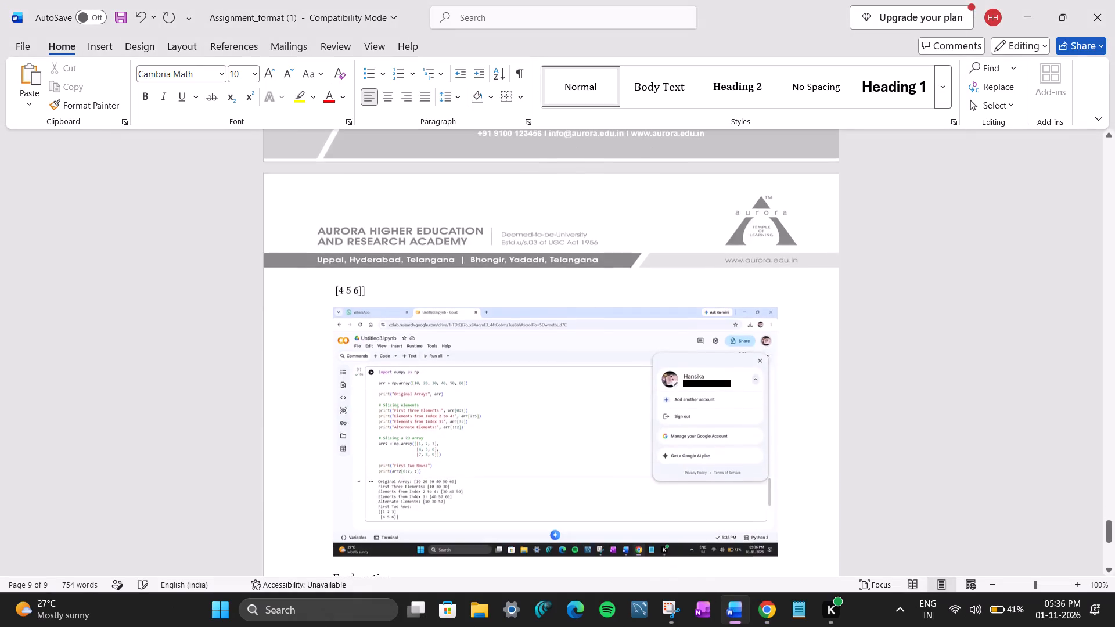
# Set the line spacing of the entire document to 1.0.
pyautogui.scroll(3, 466, 417)
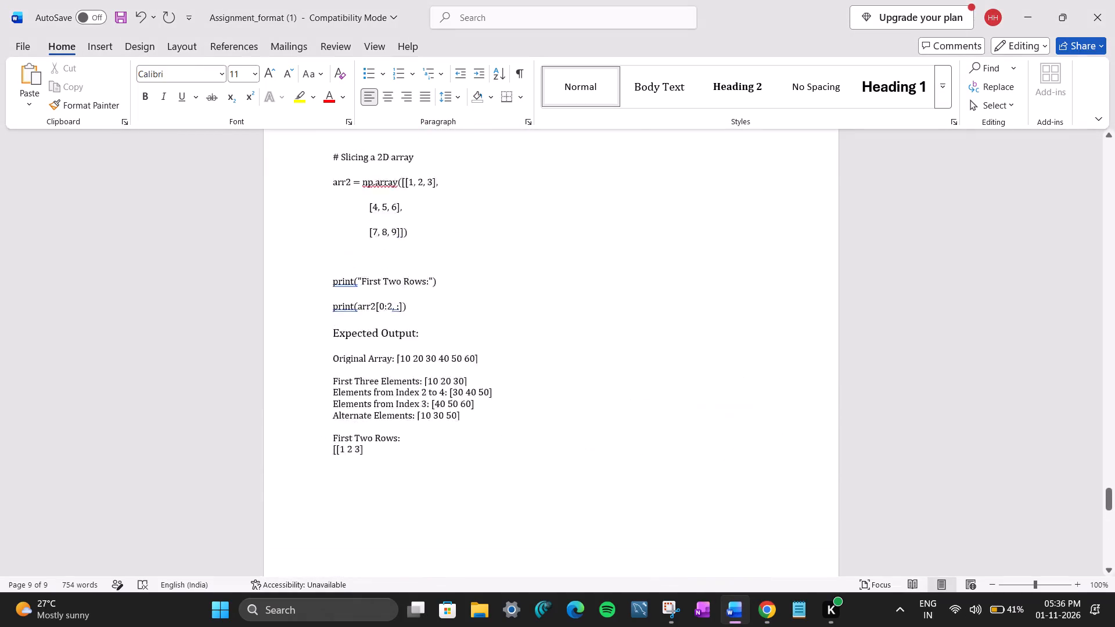
pyautogui.scroll(11, 466, 417)
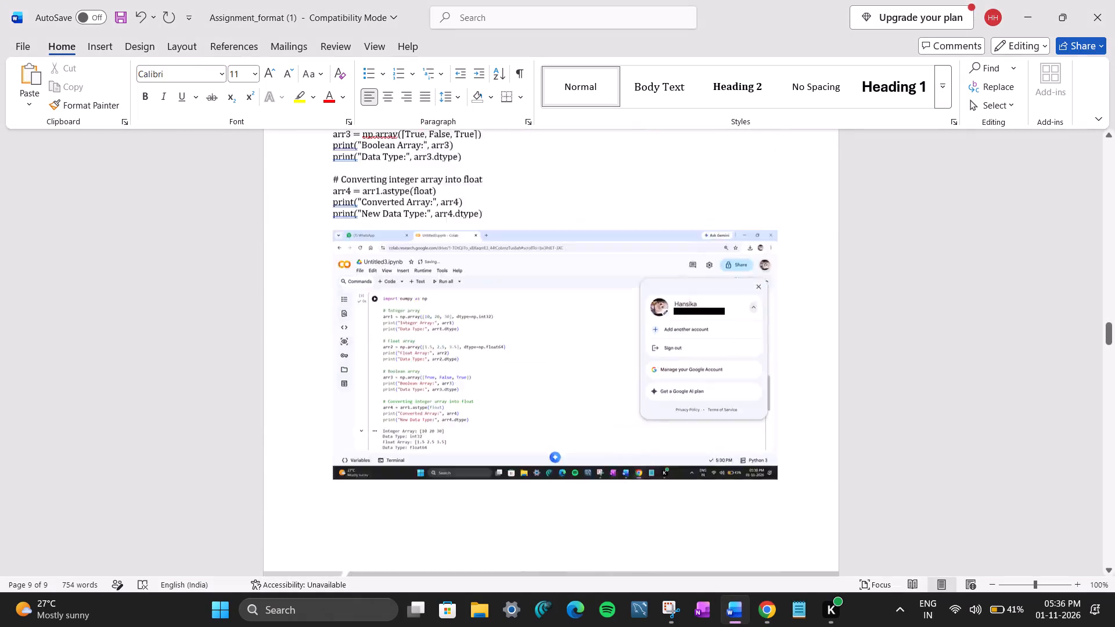
pyautogui.scroll(20, 466, 417)
pyautogui.scroll(13, 466, 417)
pyautogui.scroll(-2, 466, 417)
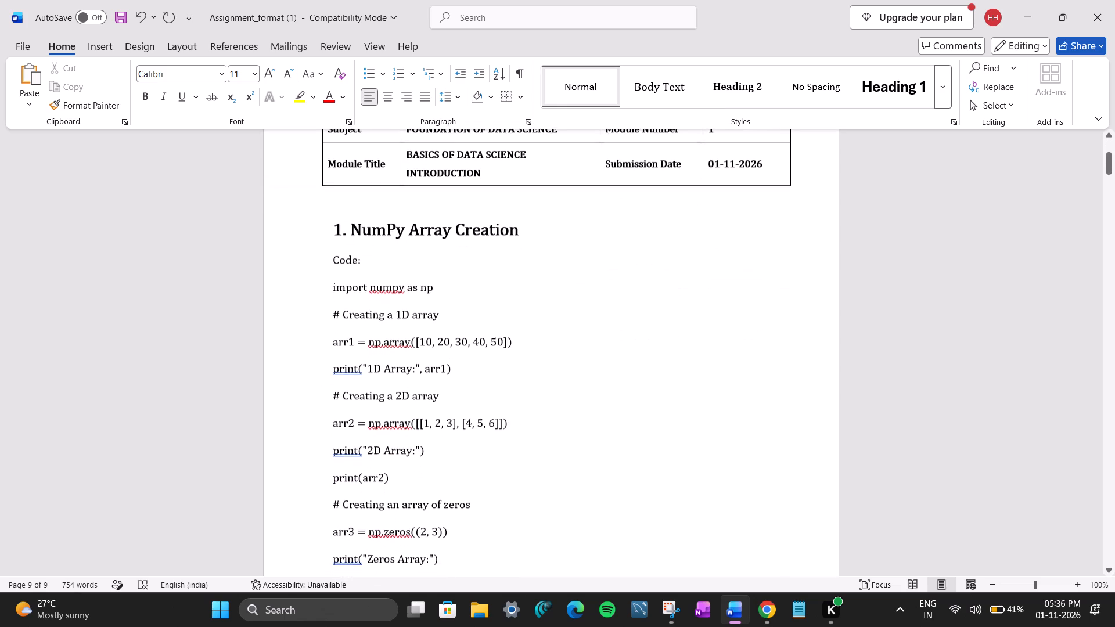
pyautogui.click(361, 300)
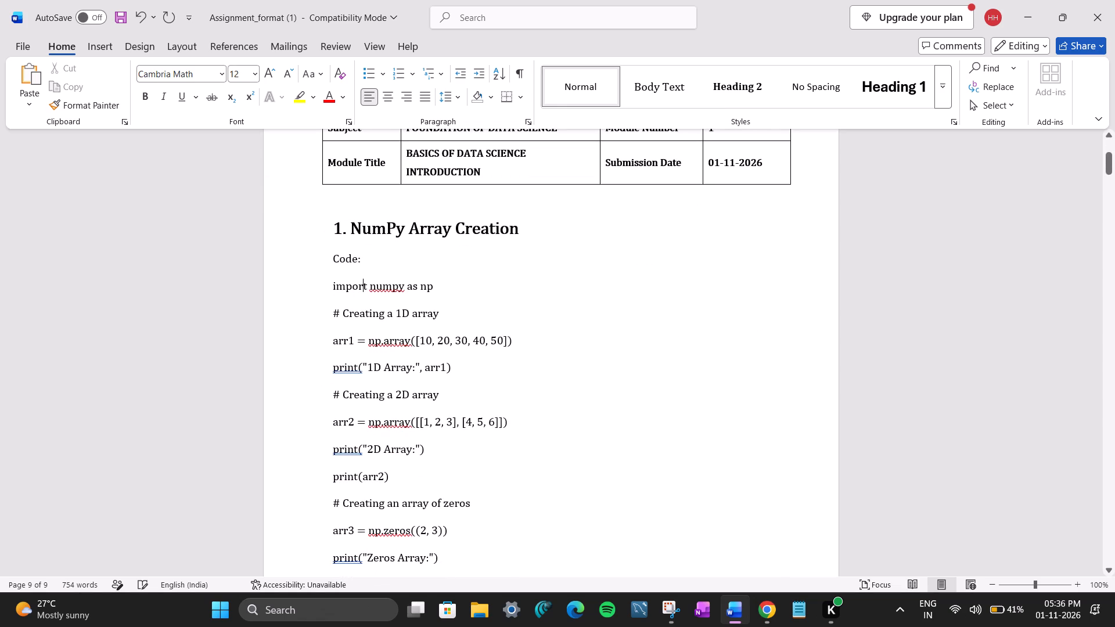
pyautogui.hotkey('ctrl', 'a')
pyautogui.click(461, 92)
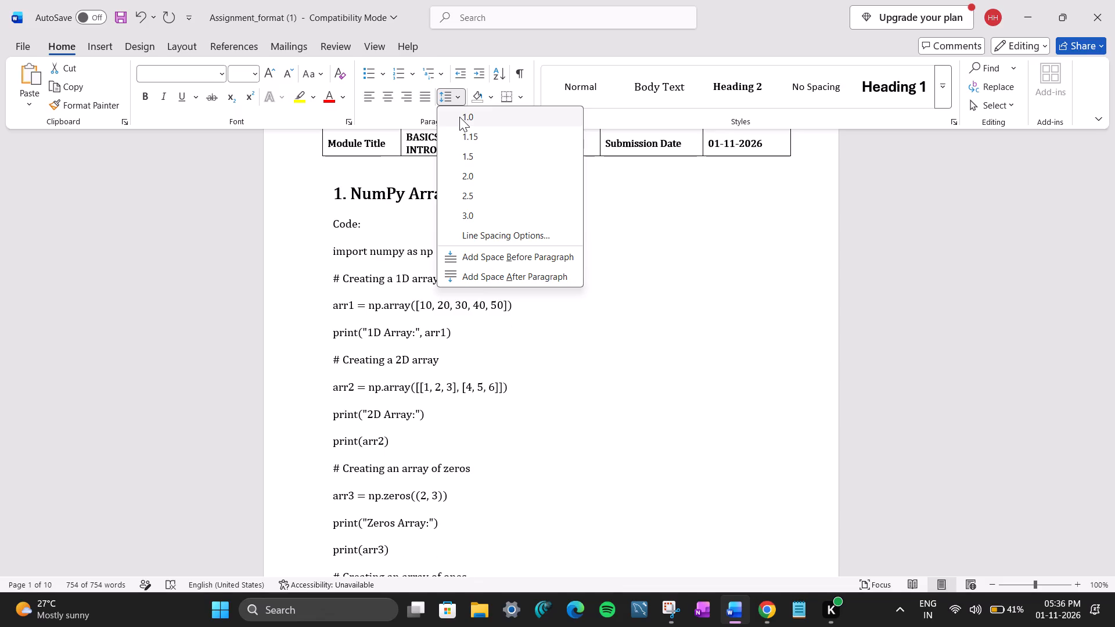
pyautogui.click(459, 117)
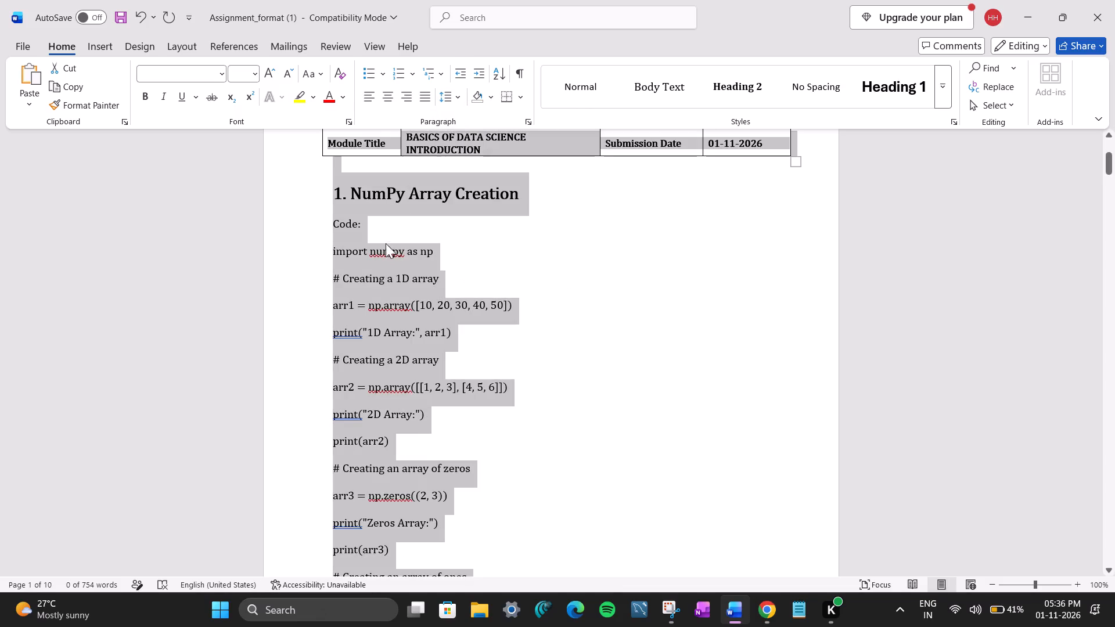
pyautogui.click(448, 272)
# Insert a blank line before "# Creating a range of numbers" in section 1 so the comment starts on the following page.
pyautogui.scroll(1, 448, 272)
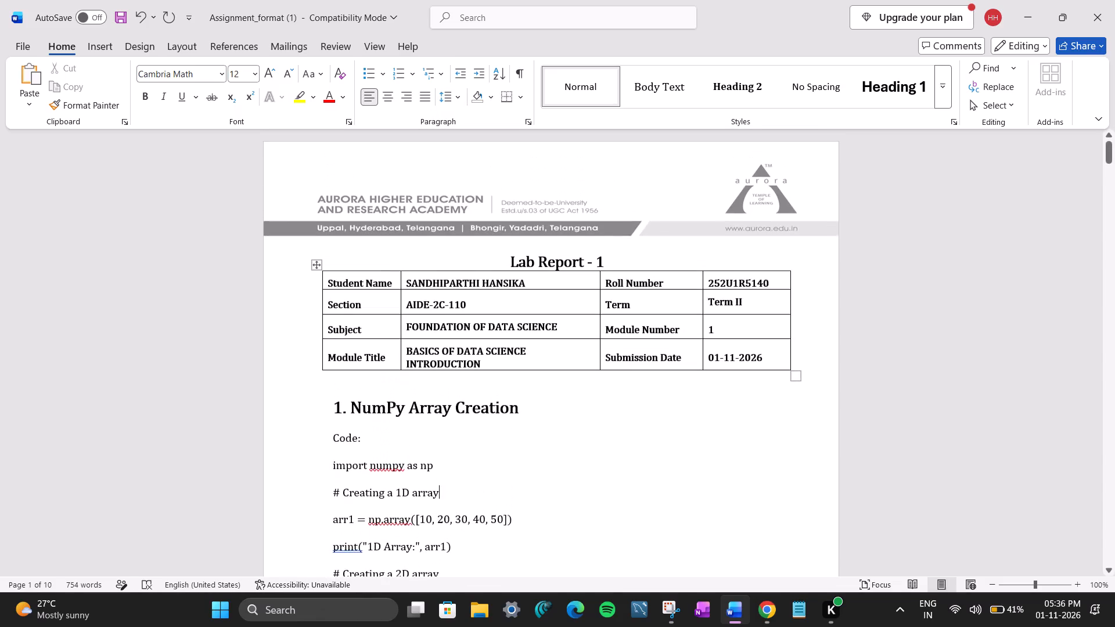
pyautogui.scroll(1, 448, 272)
pyautogui.scroll(-4, 448, 272)
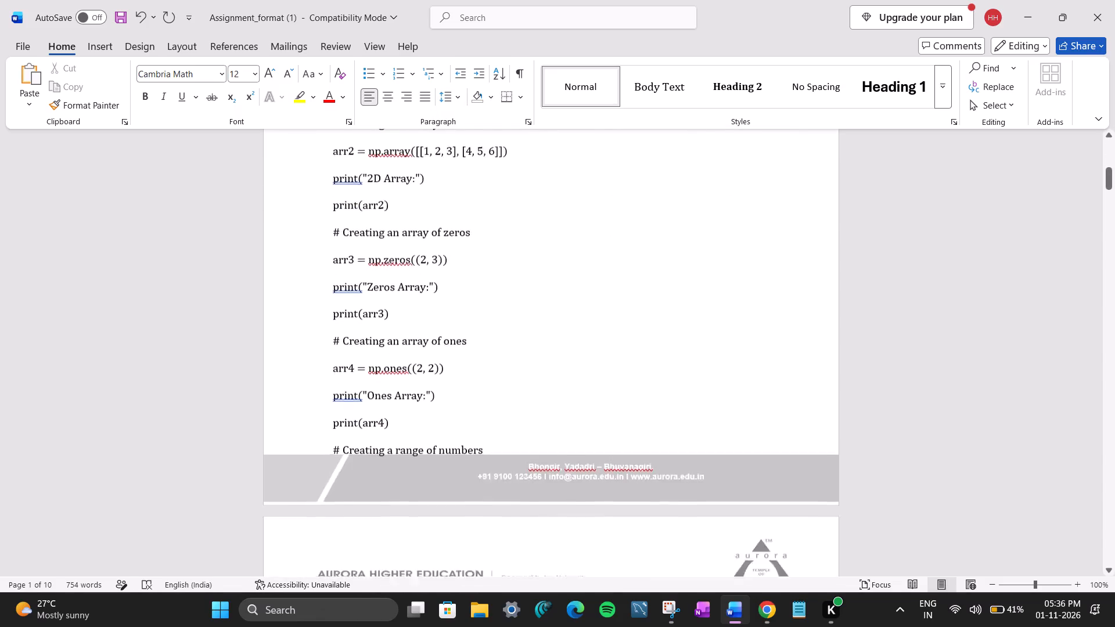
pyautogui.scroll(-1, 448, 272)
pyautogui.hscroll(1, 448, 272)
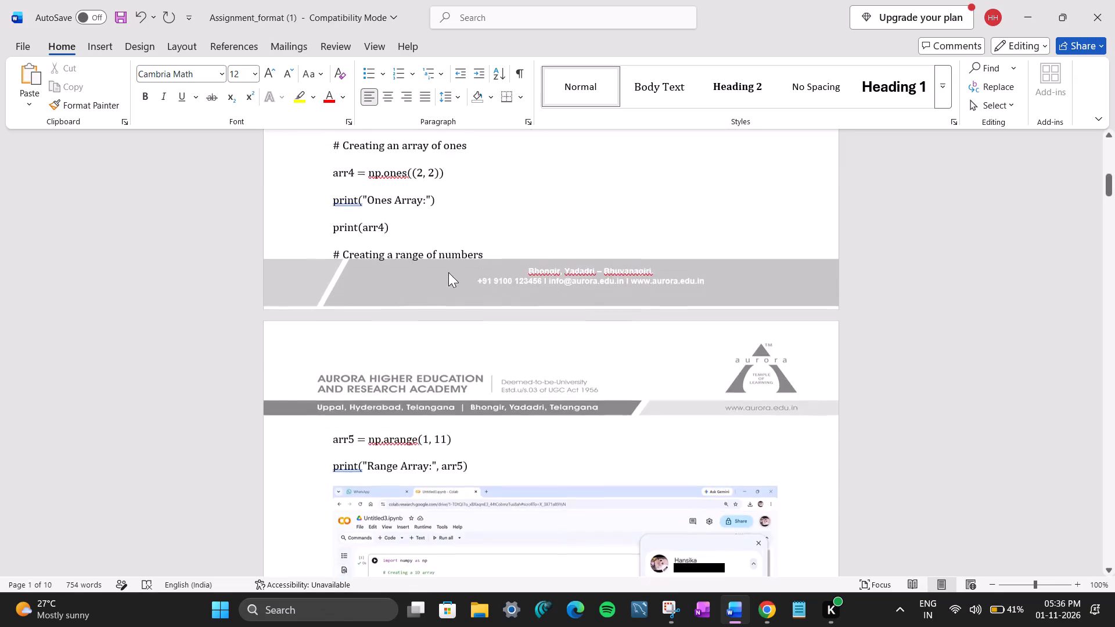
pyautogui.click(333, 260)
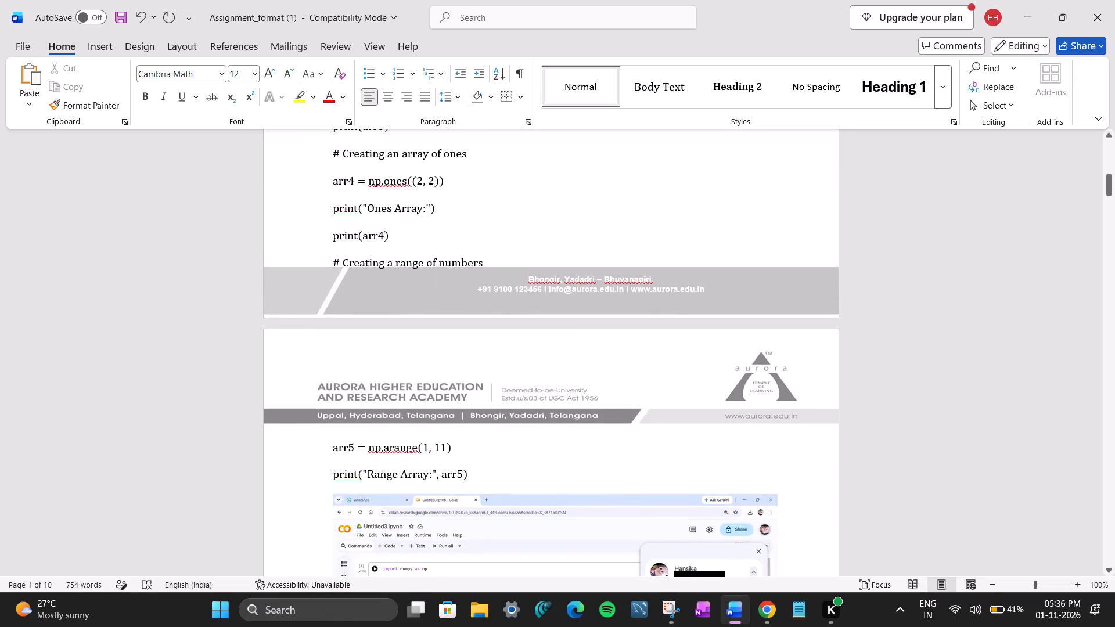
pyautogui.press('Return')
# Insert a blank line before the print("Item Size:", arr.itemsize) line in the section 2 NumPy Attributes code.
pyautogui.scroll(-2, 333, 260)
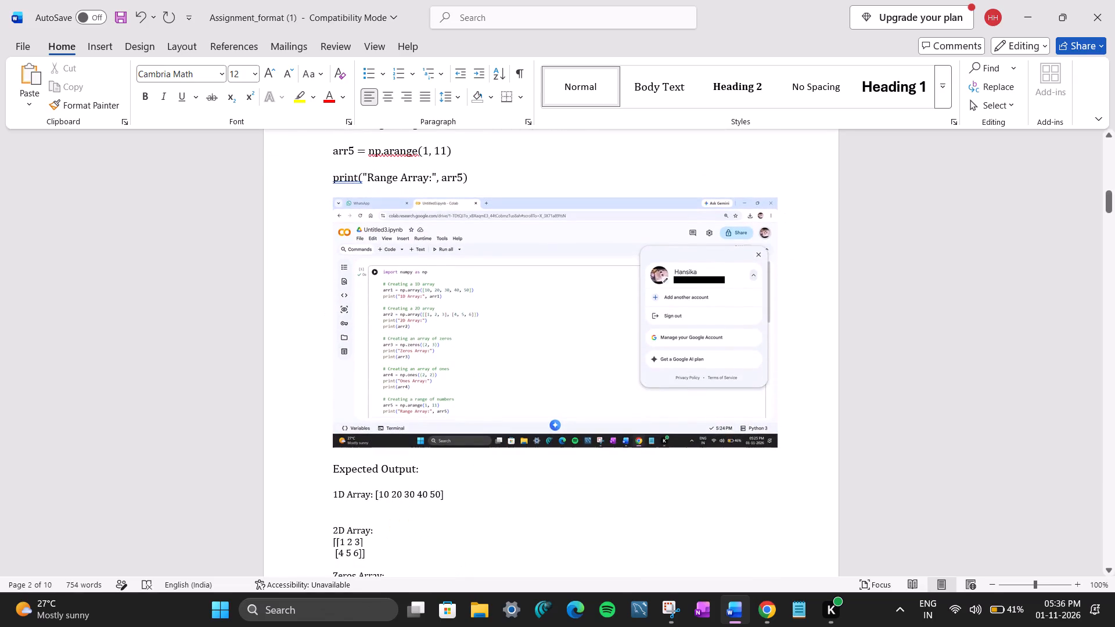
pyautogui.scroll(-4, 333, 260)
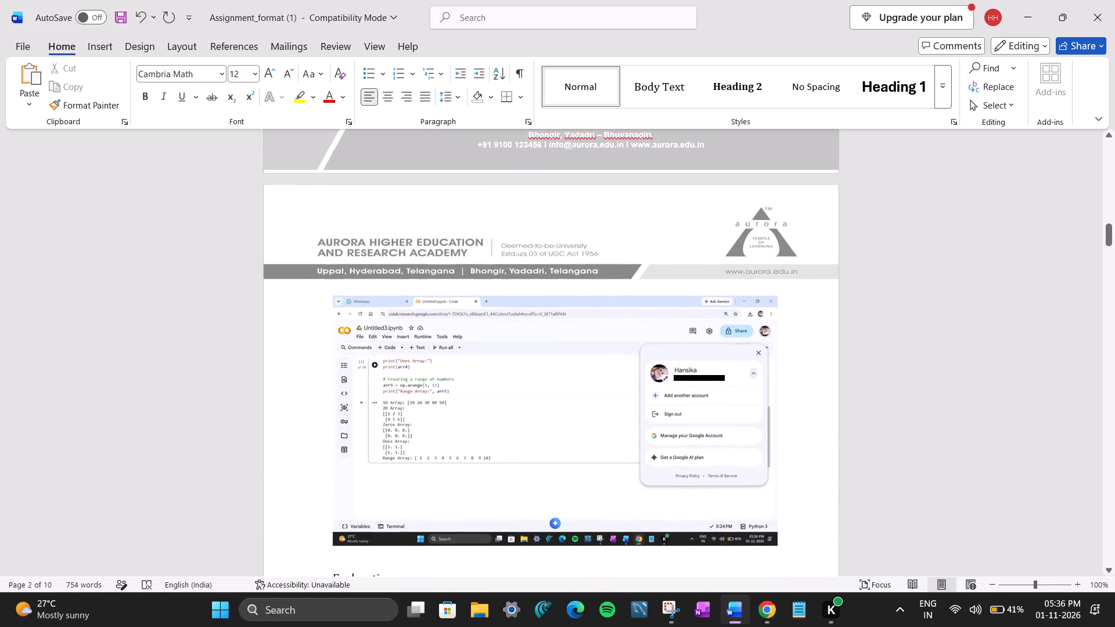
pyautogui.scroll(-3, 333, 260)
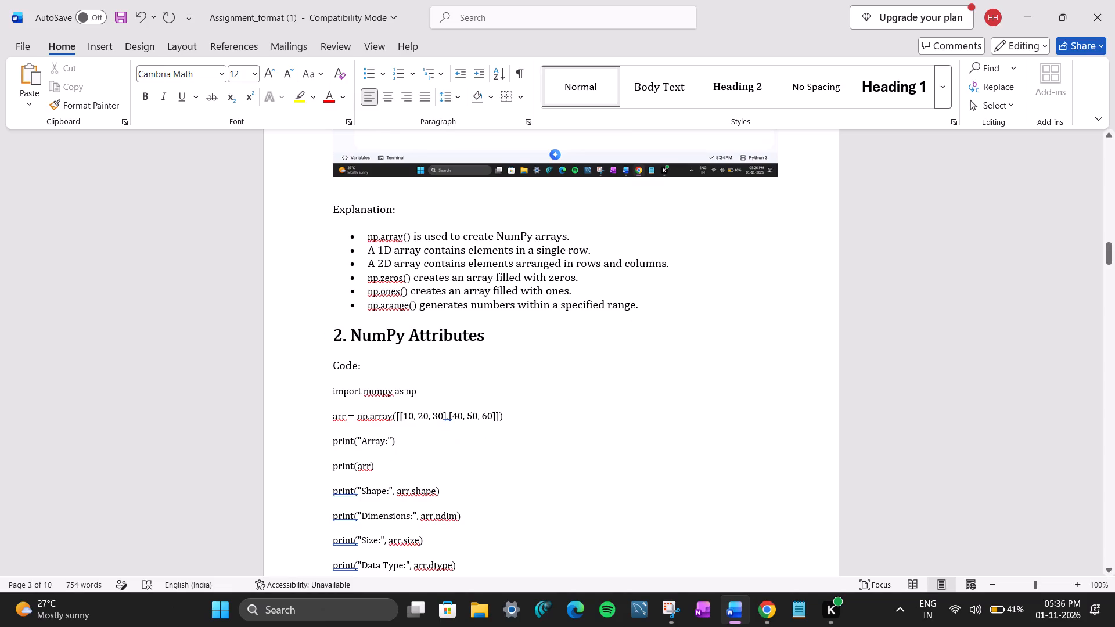
pyautogui.scroll(-2, 499, 344)
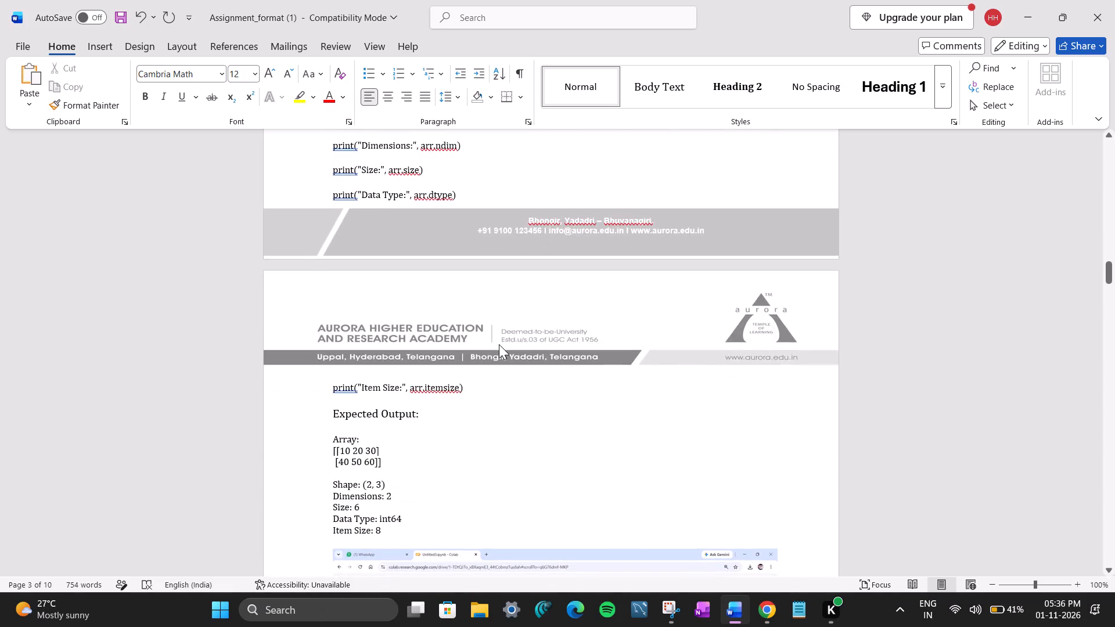
pyautogui.scroll(-5, 499, 344)
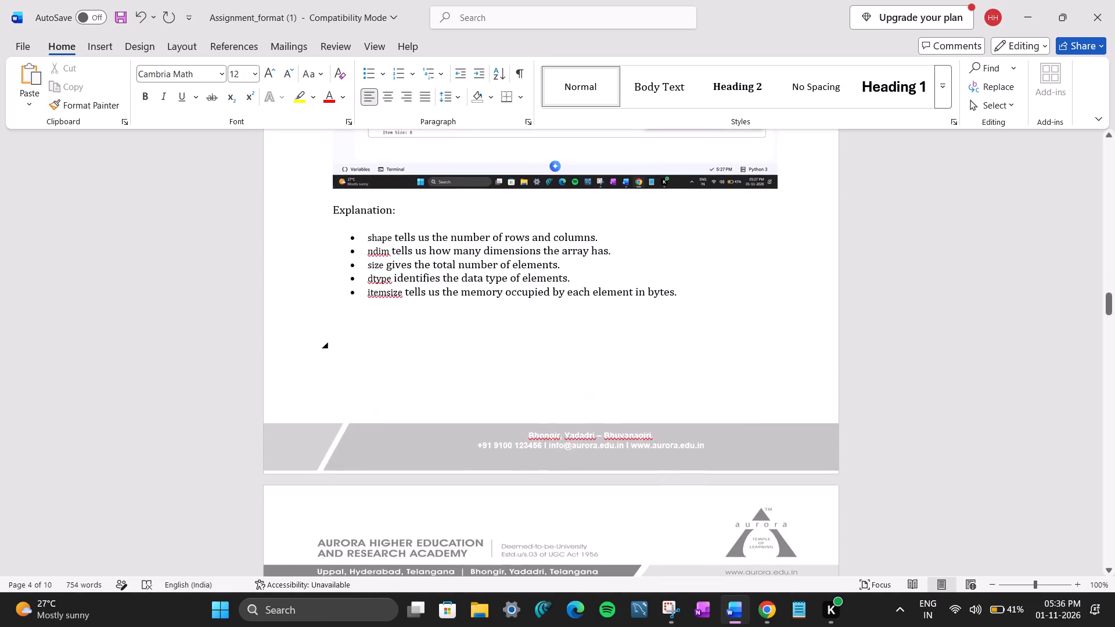
pyautogui.scroll(-2, 499, 344)
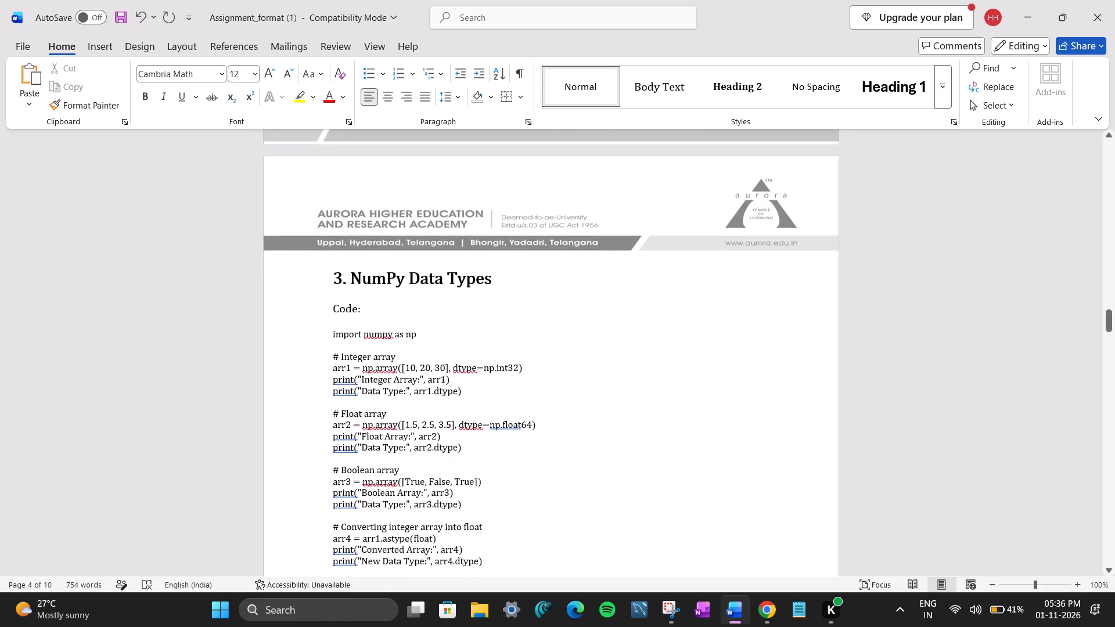
pyautogui.scroll(6, 499, 344)
pyautogui.hscroll(1, 499, 344)
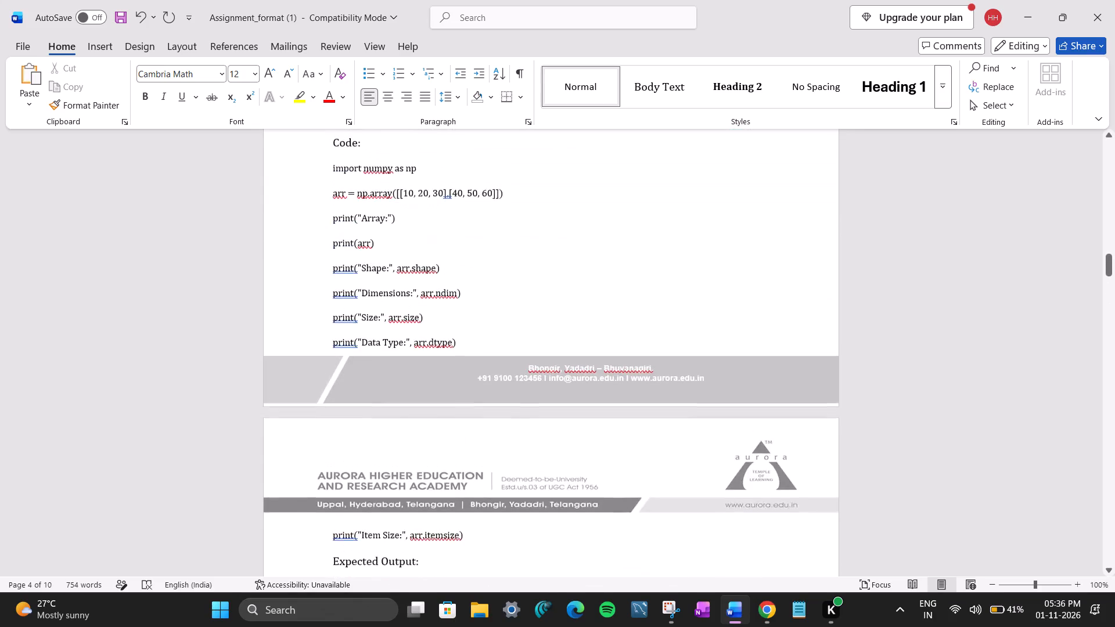
pyautogui.hscroll(1, 499, 344)
pyautogui.click(332, 375)
pyautogui.press('Return')
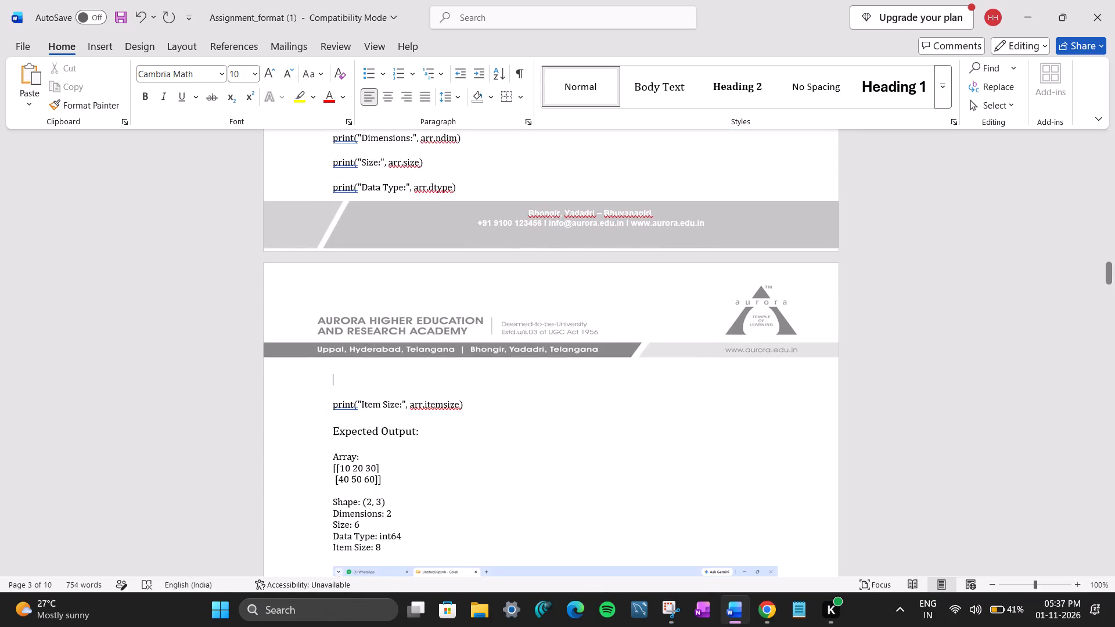
# Add a blank line after "Item Size: 8" in the section 2 Expected Output, above the Colab screenshot.
pyautogui.scroll(-3, 332, 375)
pyautogui.scroll(1, 332, 375)
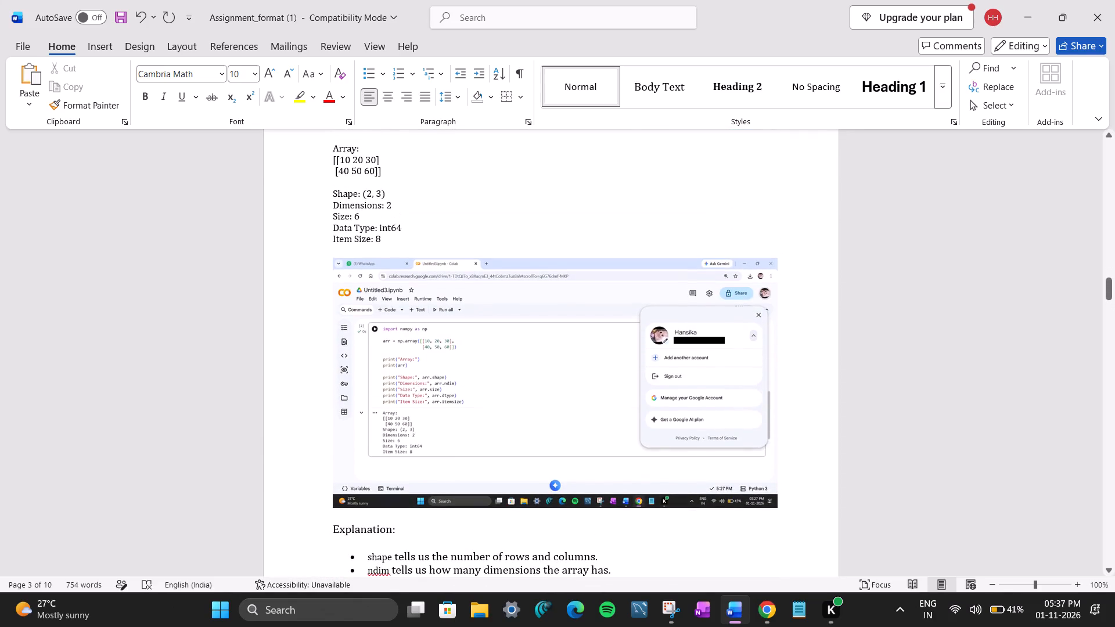
pyautogui.click(408, 243)
pyautogui.press('Return')
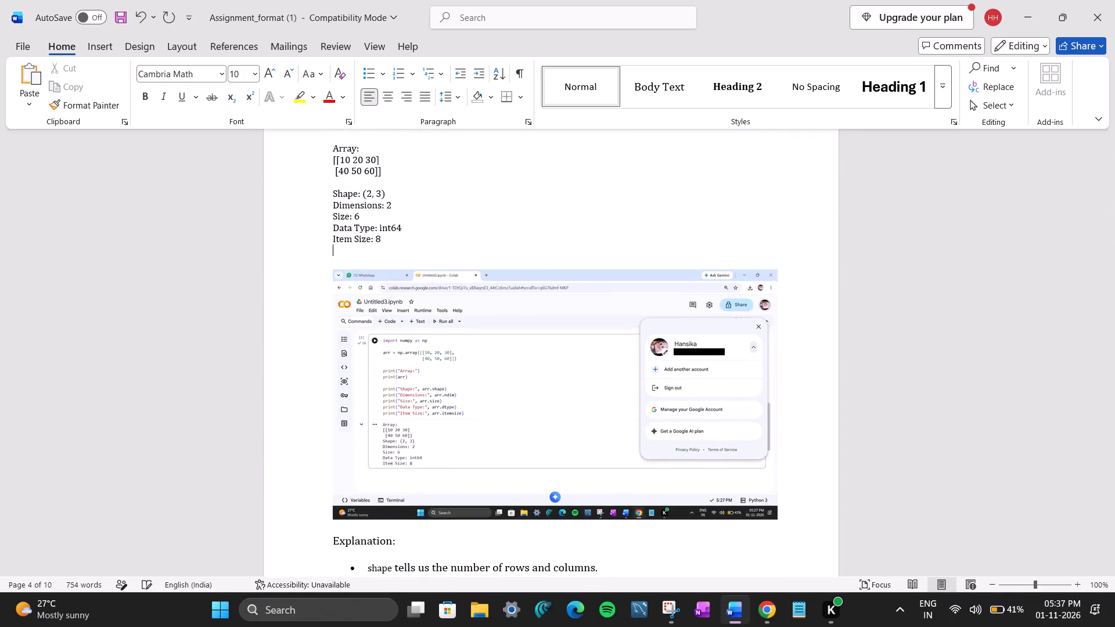
# Delete the blank lines after the import, array definition and "Original Array:" print lines in the 5. NumPy Slicing code.
pyautogui.scroll(-8, 408, 243)
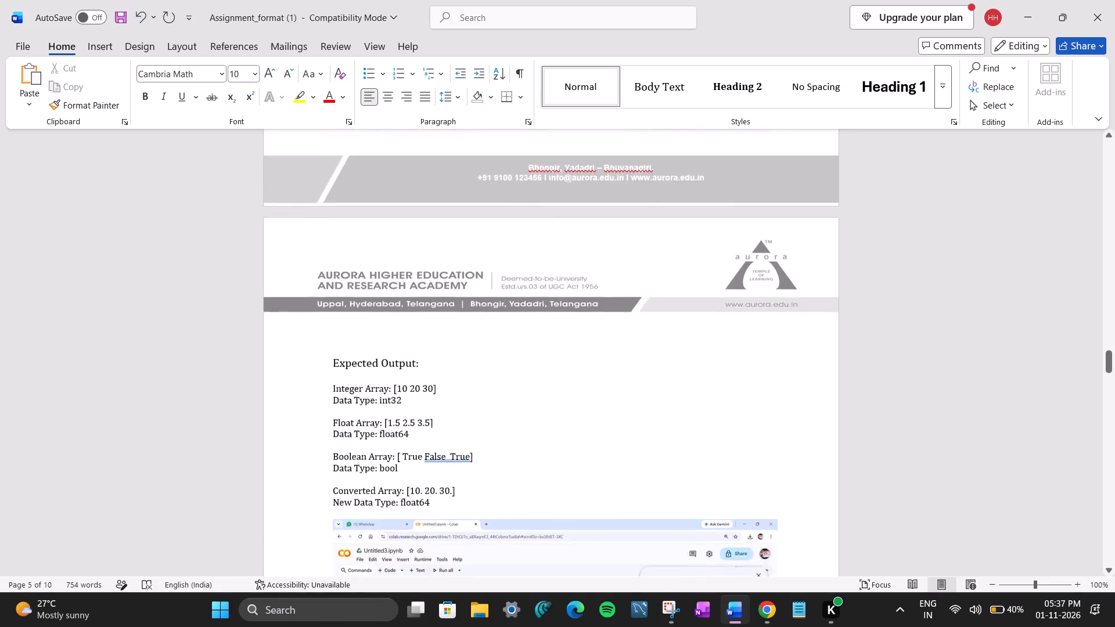
pyautogui.scroll(-1, 408, 243)
pyautogui.scroll(-2, 414, 341)
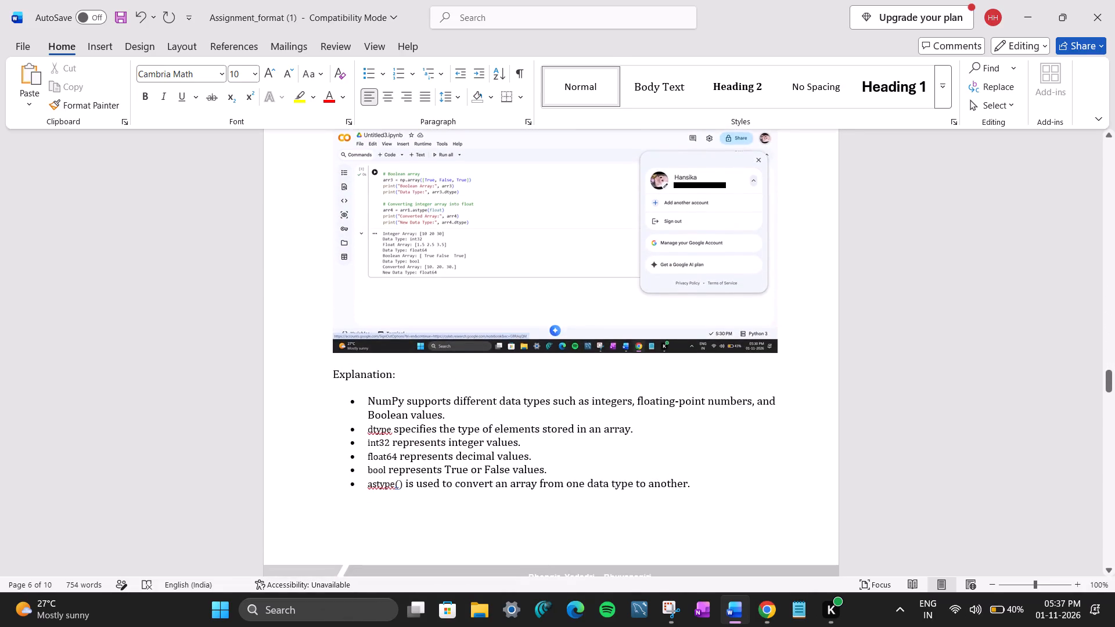
pyautogui.scroll(-4, 412, 323)
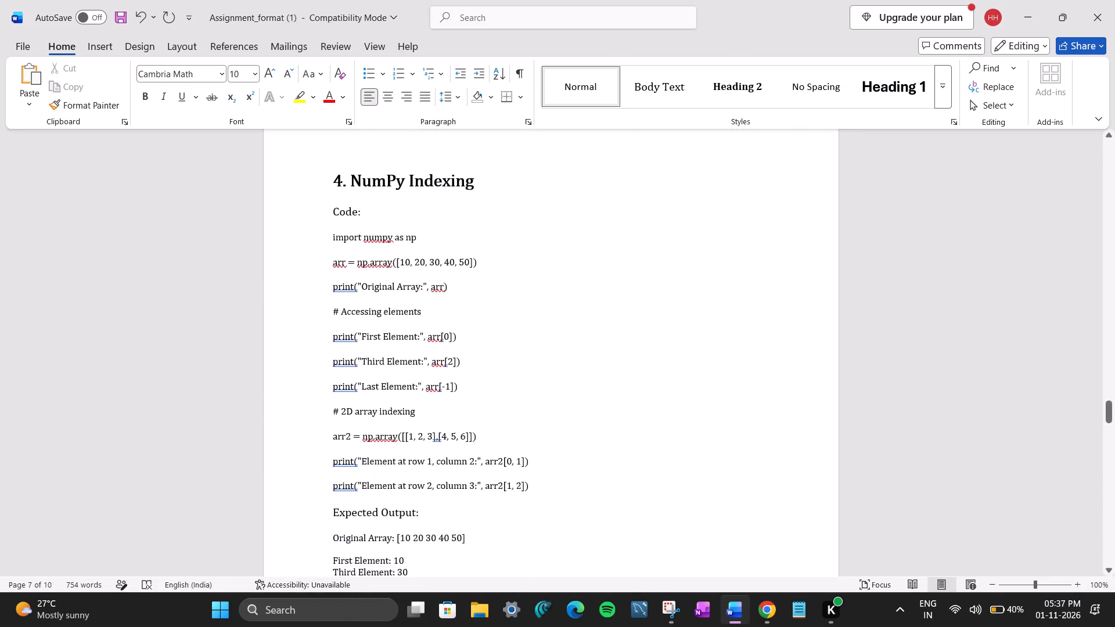
pyautogui.scroll(-6, 412, 323)
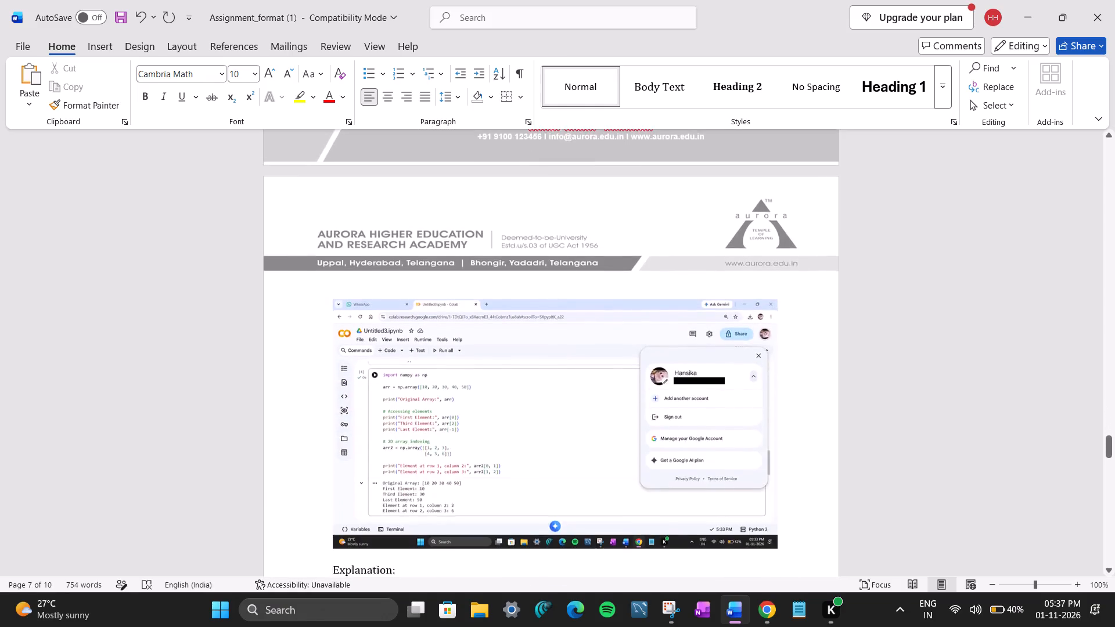
pyautogui.scroll(-3, 412, 323)
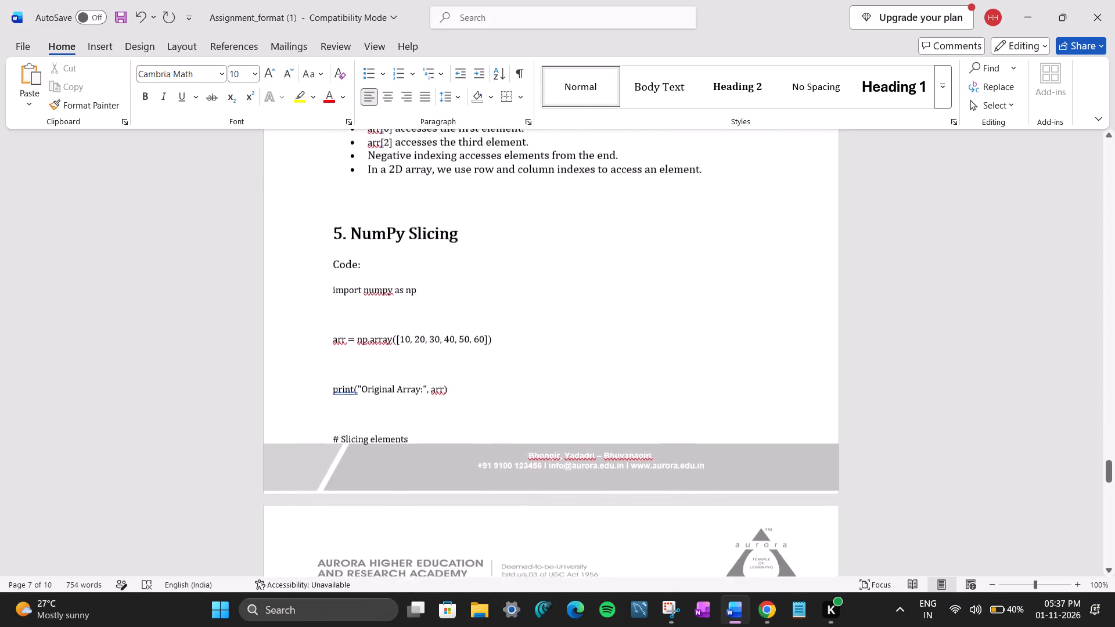
pyautogui.scroll(-1, 412, 323)
pyautogui.click(356, 339)
pyautogui.press('BackSpace')
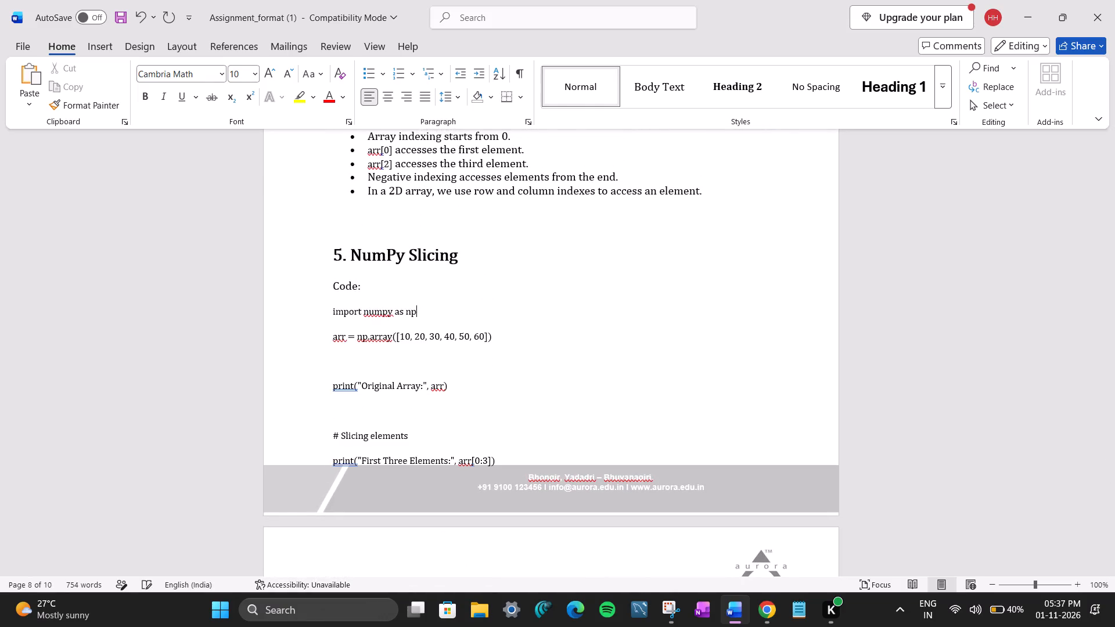
pyautogui.click(355, 363)
pyautogui.press('BackSpace')
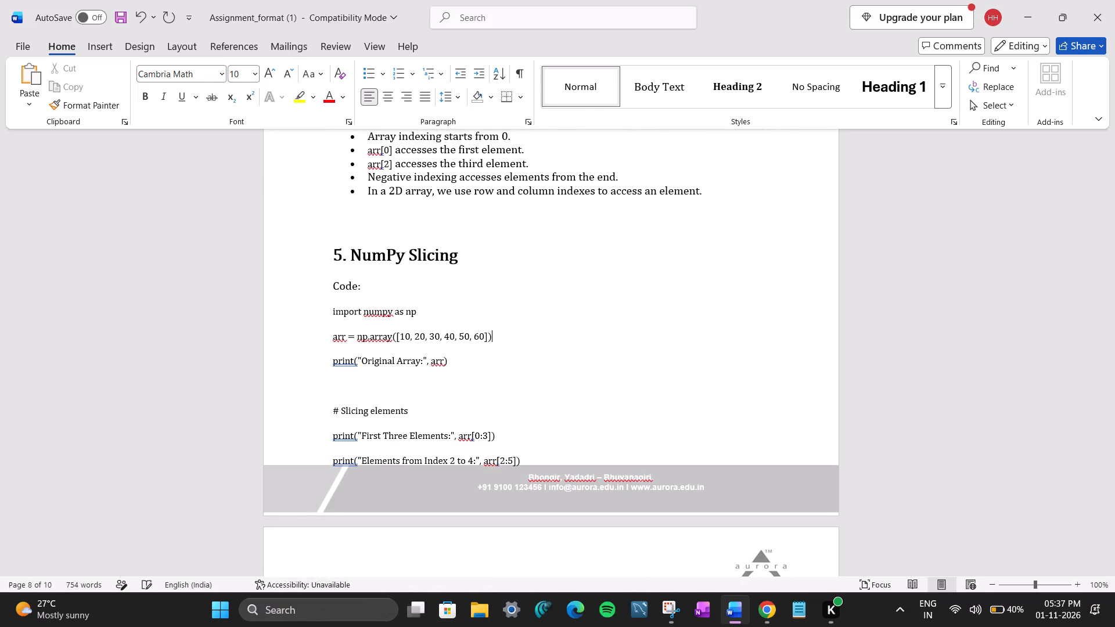
pyautogui.click(359, 385)
pyautogui.press('BackSpace')
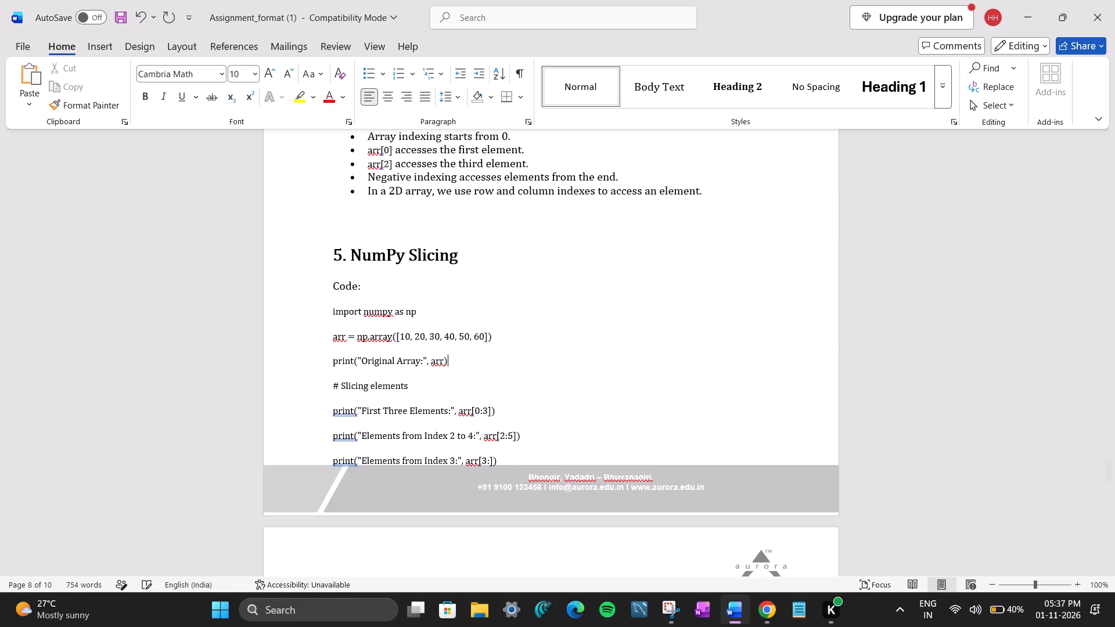
# Insert a blank line before print("Elements from Index 3:", arr[3:]) to push that line onto the following page.
pyautogui.scroll(-1, 359, 385)
pyautogui.click(332, 306)
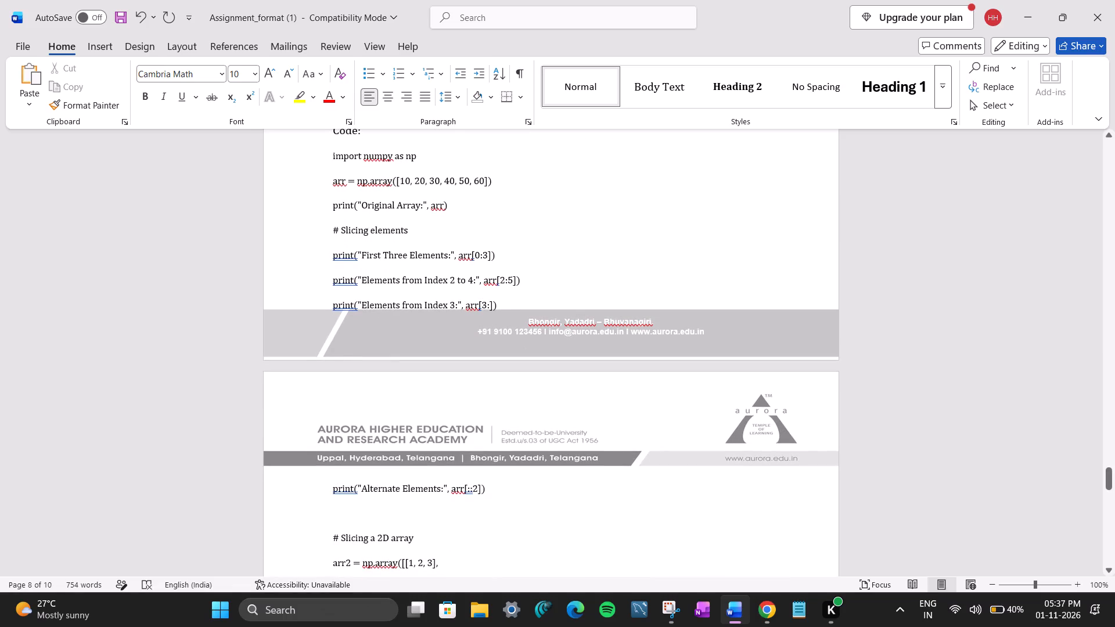
pyautogui.press('Return')
# Delete the blank lines before "# Slicing a 2D array" and before print("First Two Rows:") in the section 5 code.
pyautogui.scroll(-2, 332, 306)
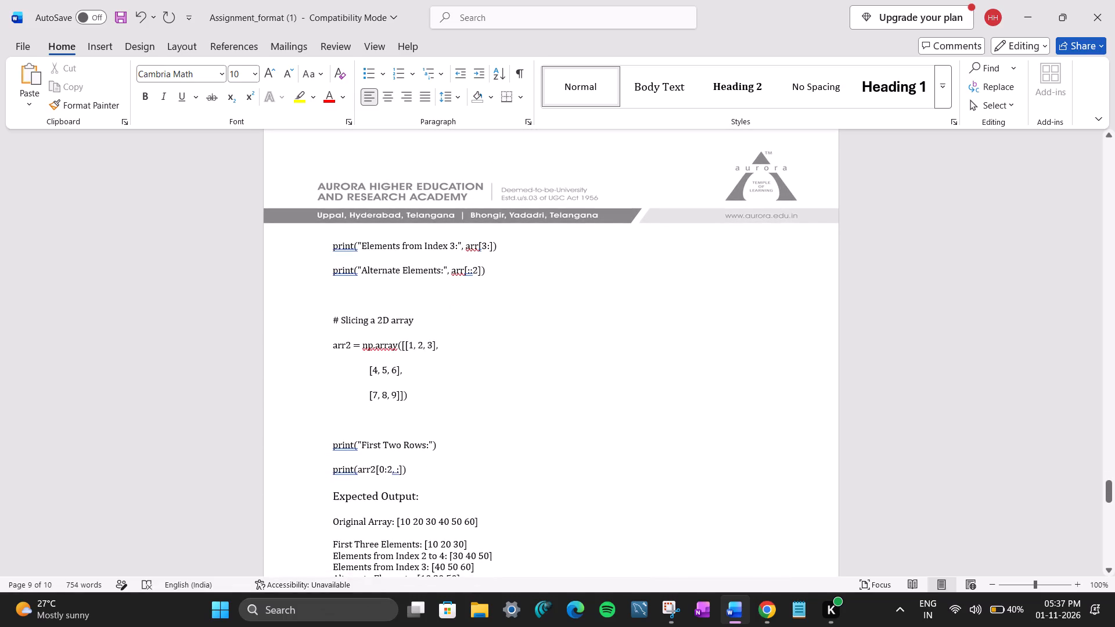
pyautogui.click(347, 290)
pyautogui.press('BackSpace')
pyautogui.scroll(-1, 347, 290)
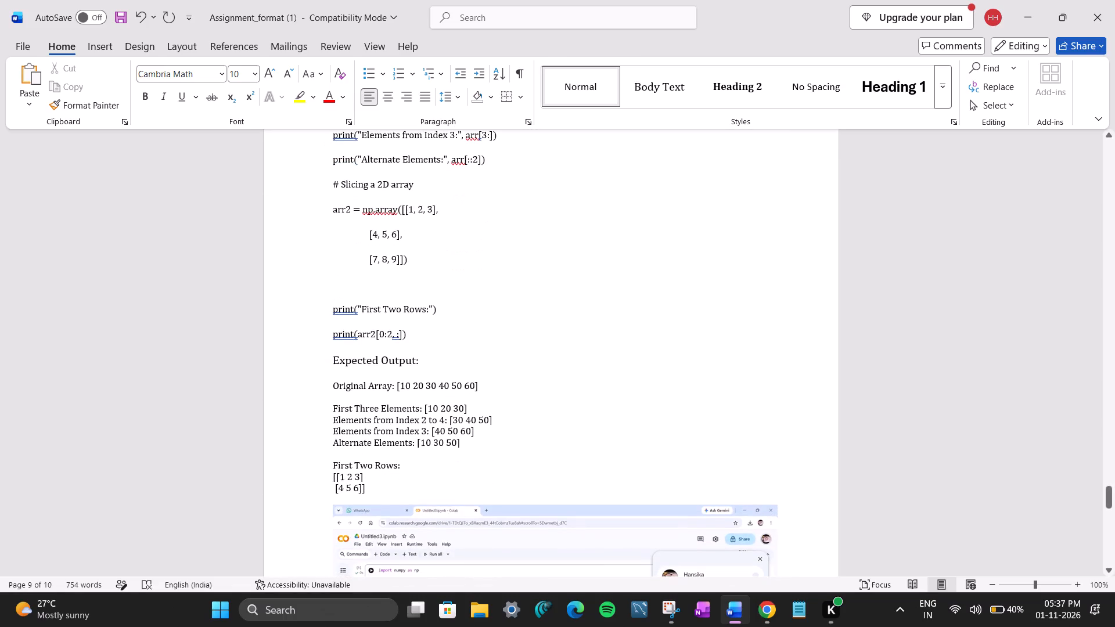
pyautogui.click(346, 288)
pyautogui.press('BackSpace')
# Insert two blank lines before the section 5 "Explanation:" label so it starts on the following page with its bullets.
pyautogui.scroll(-1, 346, 288)
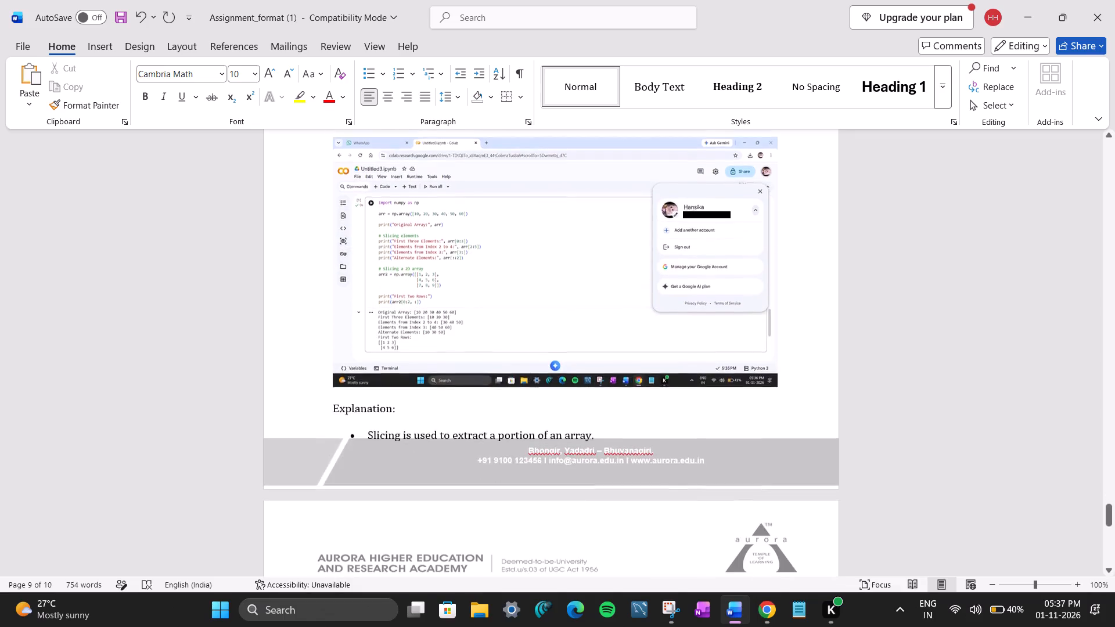
pyautogui.scroll(-2, 346, 288)
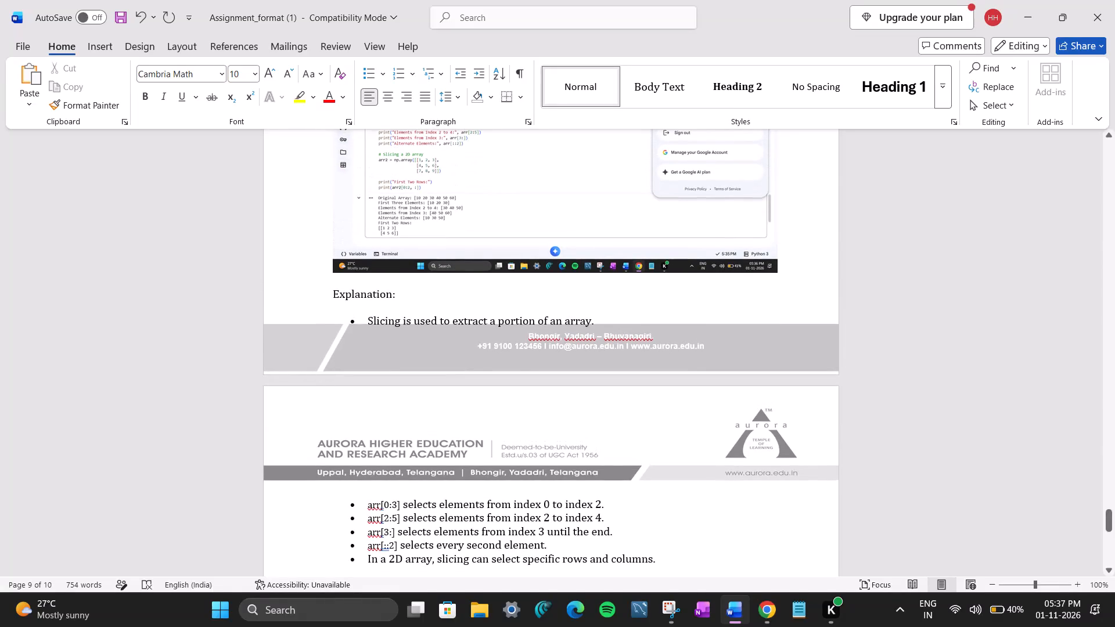
pyautogui.click(332, 292)
pyautogui.press('Return')
pyautogui.press('Return')
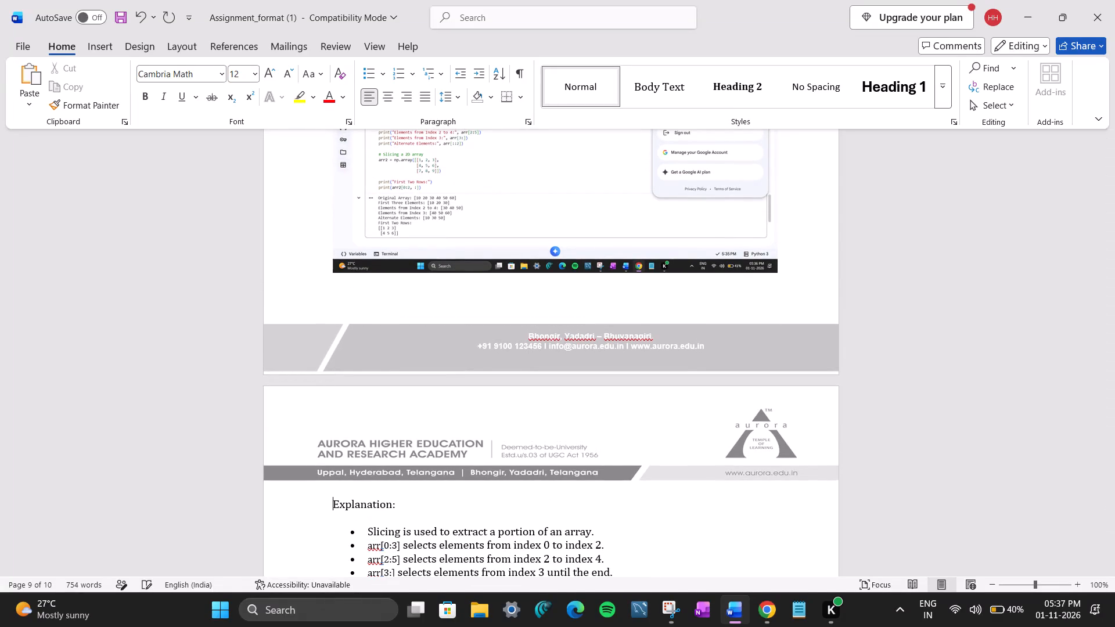
pyautogui.scroll(4, 332, 292)
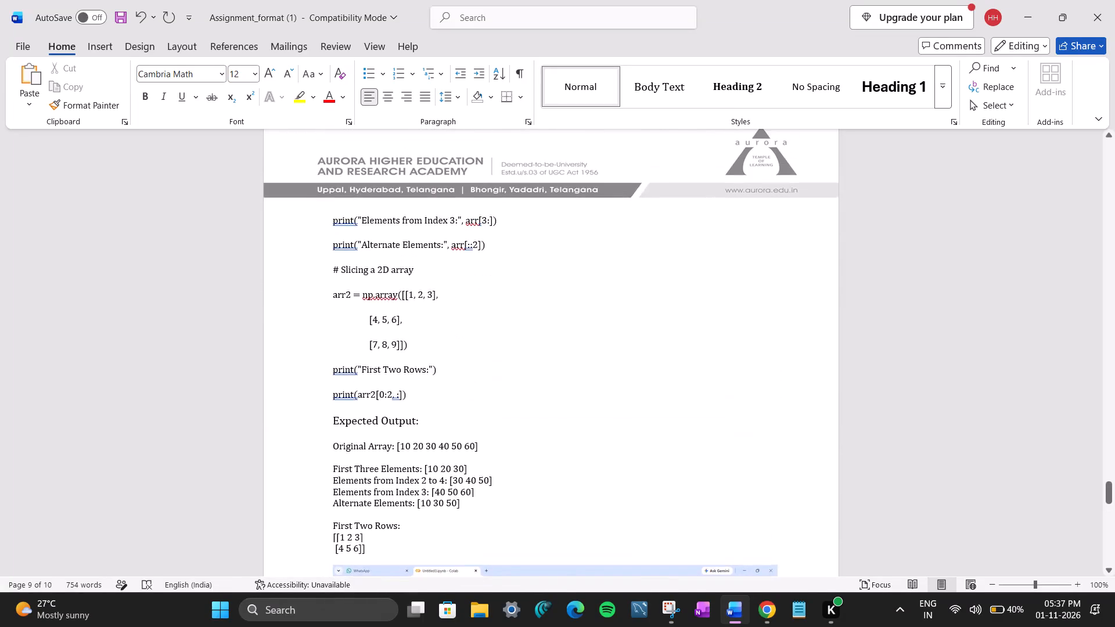
# Make the "Code:" label under 1. NumPy Array Creation bold.
pyautogui.scroll(15, 332, 292)
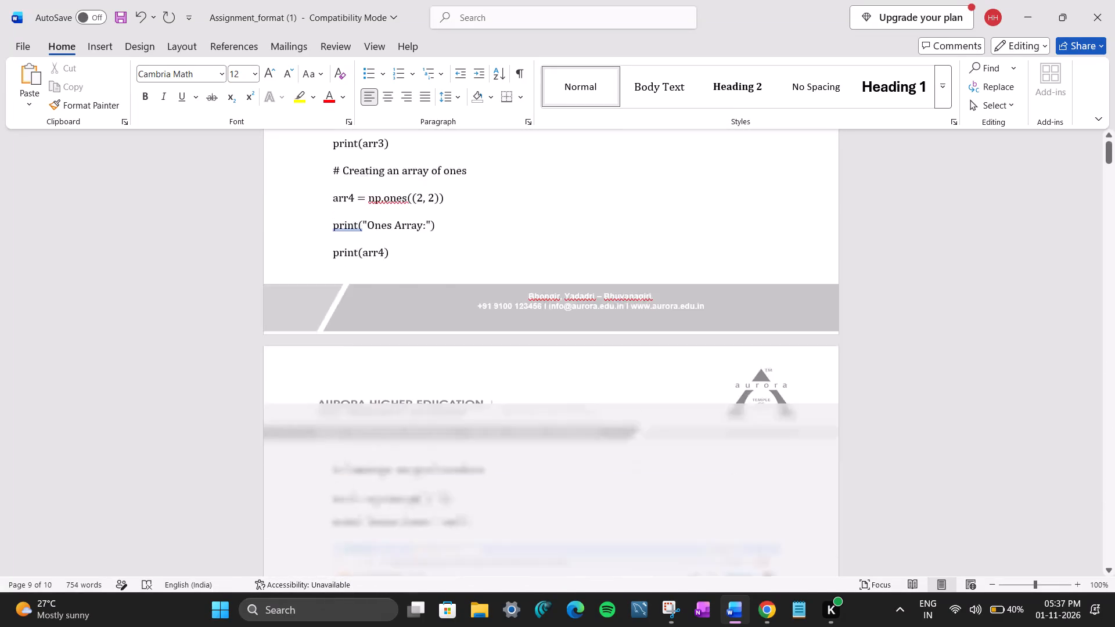
pyautogui.scroll(14, 332, 292)
pyautogui.scroll(-1, 426, 403)
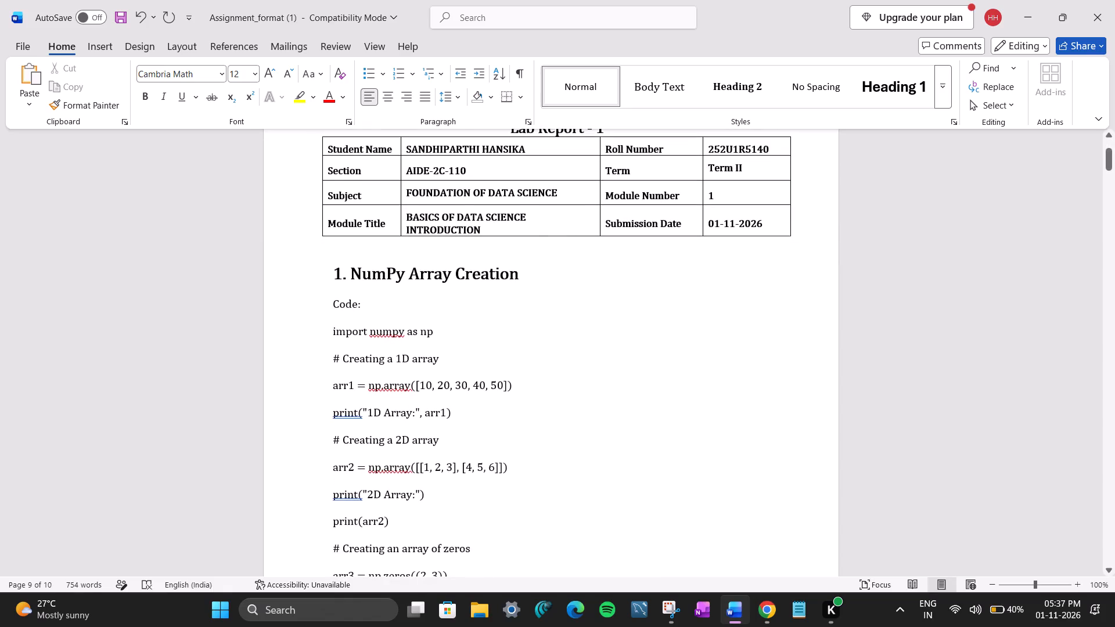
pyautogui.moveTo(373, 307); pyautogui.dragTo(339, 302)
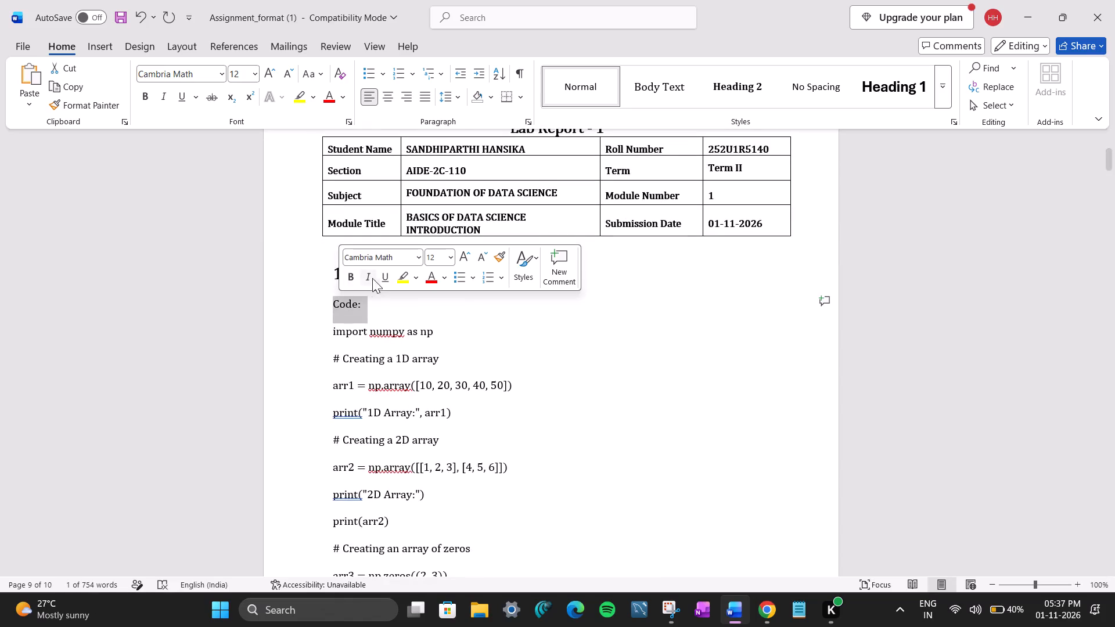
pyautogui.click(351, 278)
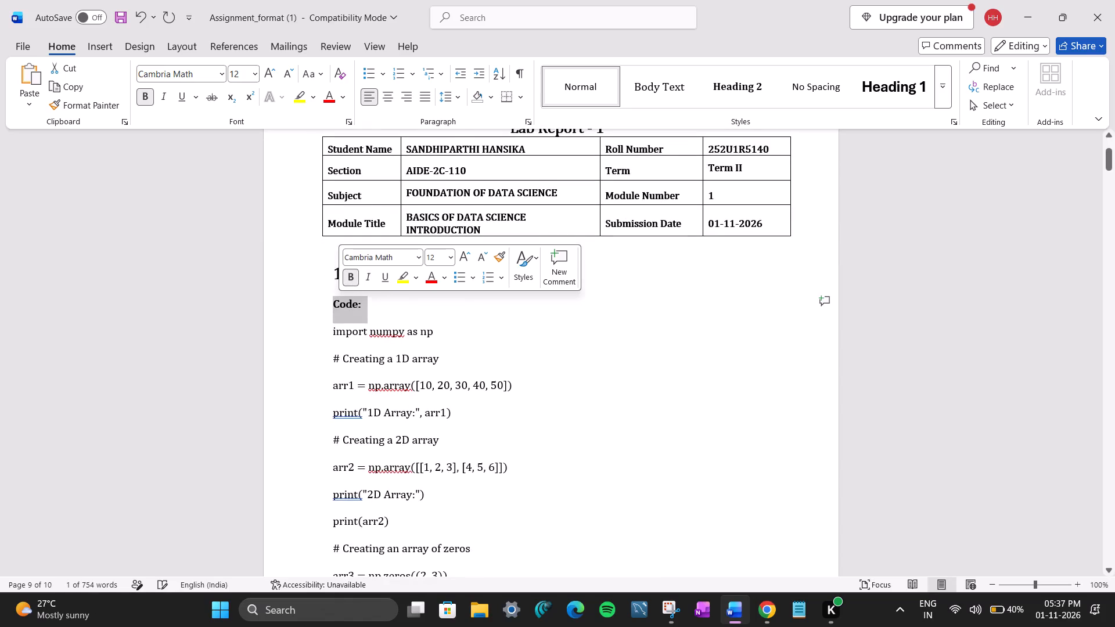
pyautogui.click(422, 326)
# Make the "Expected Output:" and "Explanation:" labels in the 1. NumPy Array Creation section bold.
pyautogui.scroll(-4, 422, 326)
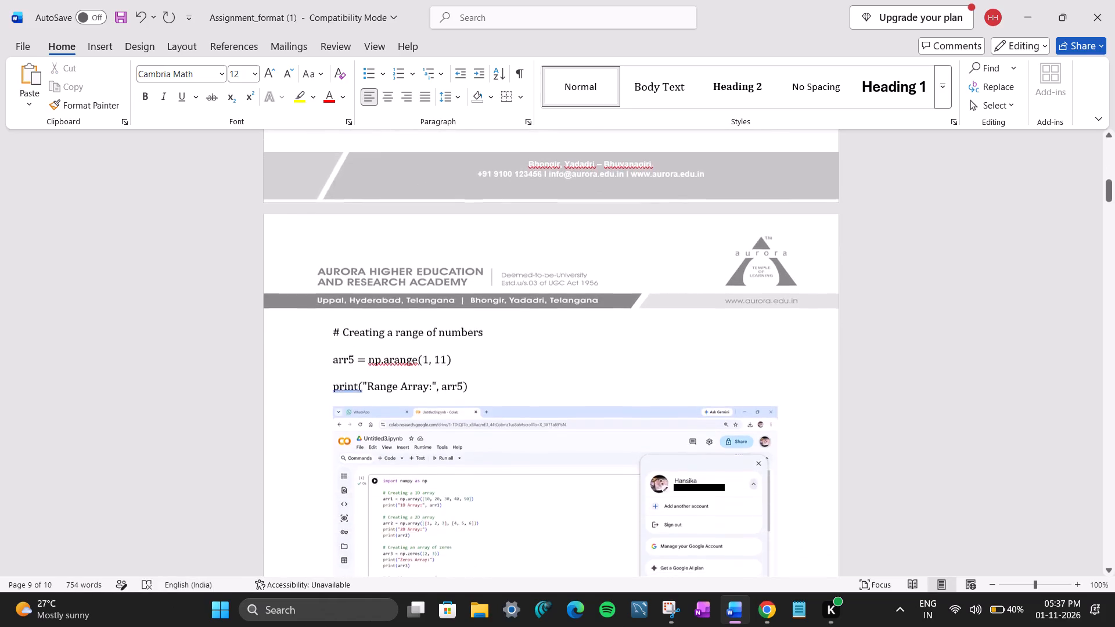
pyautogui.scroll(-4, 422, 326)
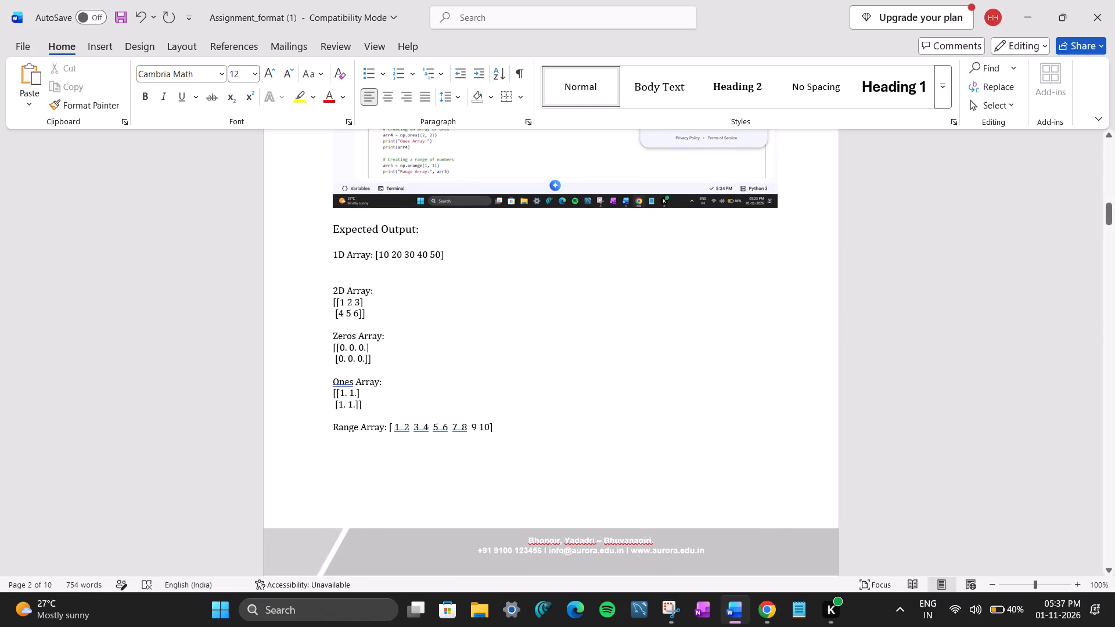
pyautogui.moveTo(432, 229); pyautogui.dragTo(342, 227)
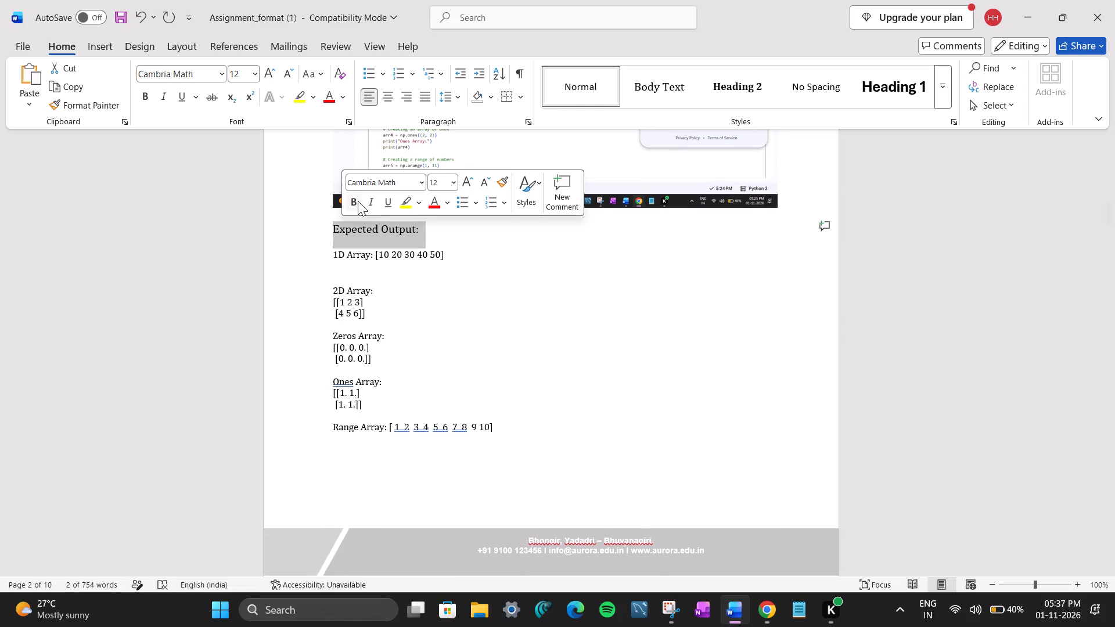
pyautogui.click(358, 201)
pyautogui.click(456, 367)
pyautogui.scroll(-1, 456, 367)
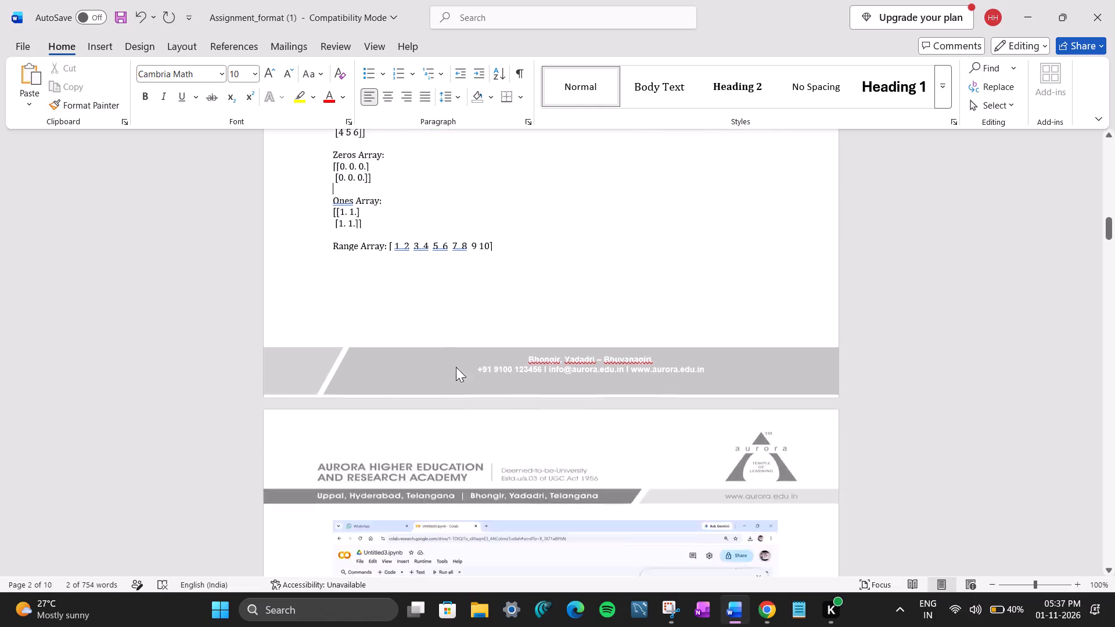
pyautogui.scroll(-4, 456, 367)
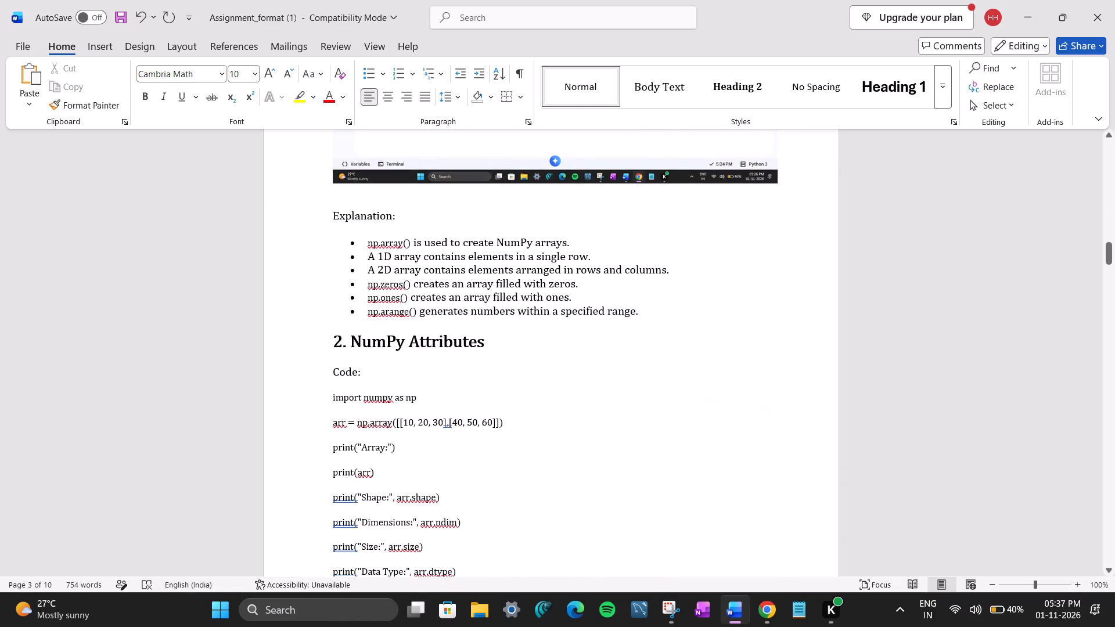
pyautogui.moveTo(412, 217); pyautogui.dragTo(330, 217)
pyautogui.click(344, 188)
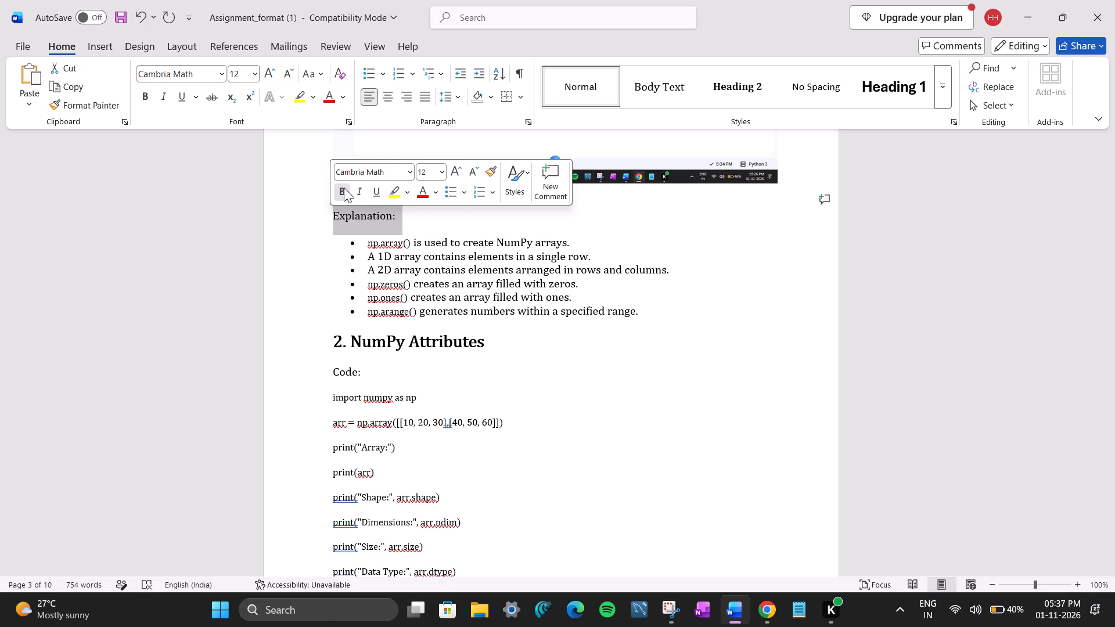
# Make the "Code:", "Expected Output:" and "Explanation:" labels in the 2. NumPy Attributes section bold.
pyautogui.scroll(-2, 427, 326)
pyautogui.scroll(1, 420, 264)
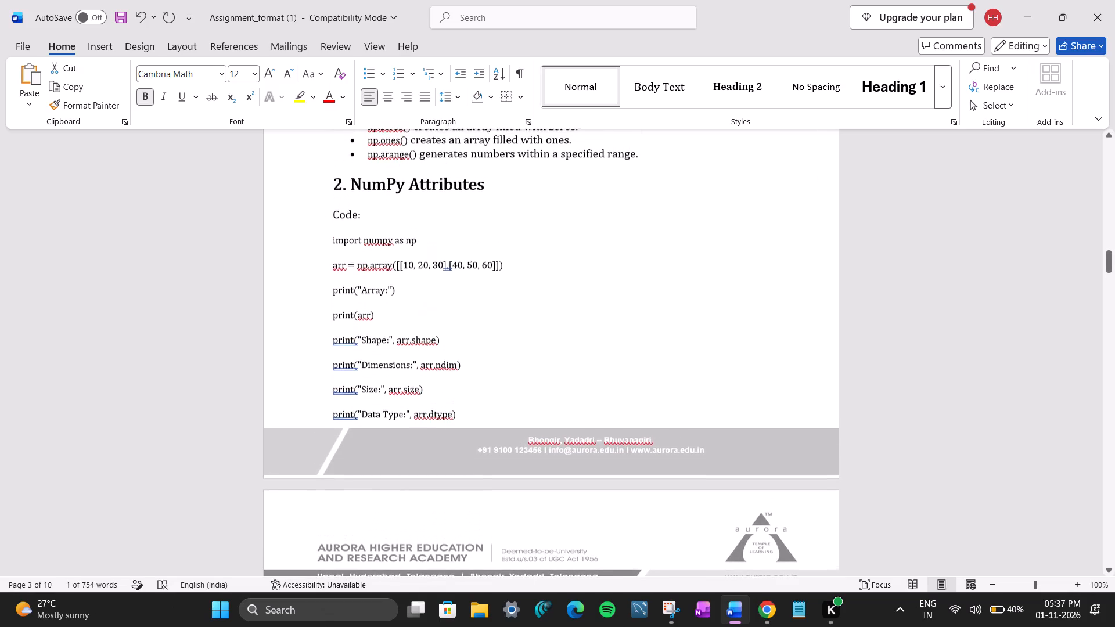
pyautogui.moveTo(368, 214); pyautogui.dragTo(336, 213)
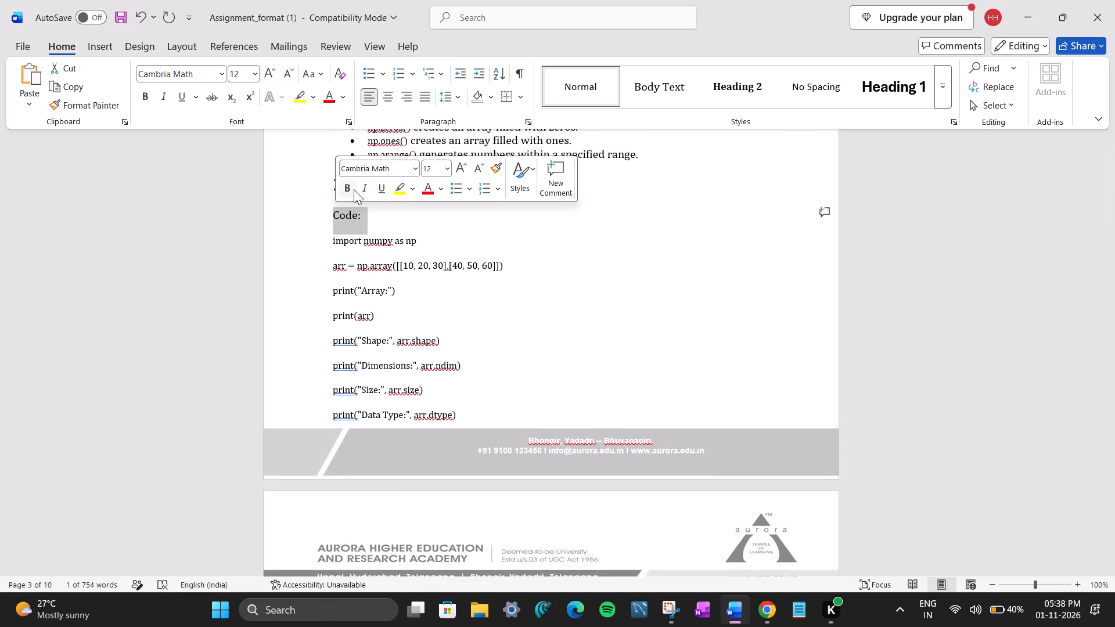
pyautogui.click(354, 189)
pyautogui.click(488, 306)
pyautogui.scroll(-2, 488, 306)
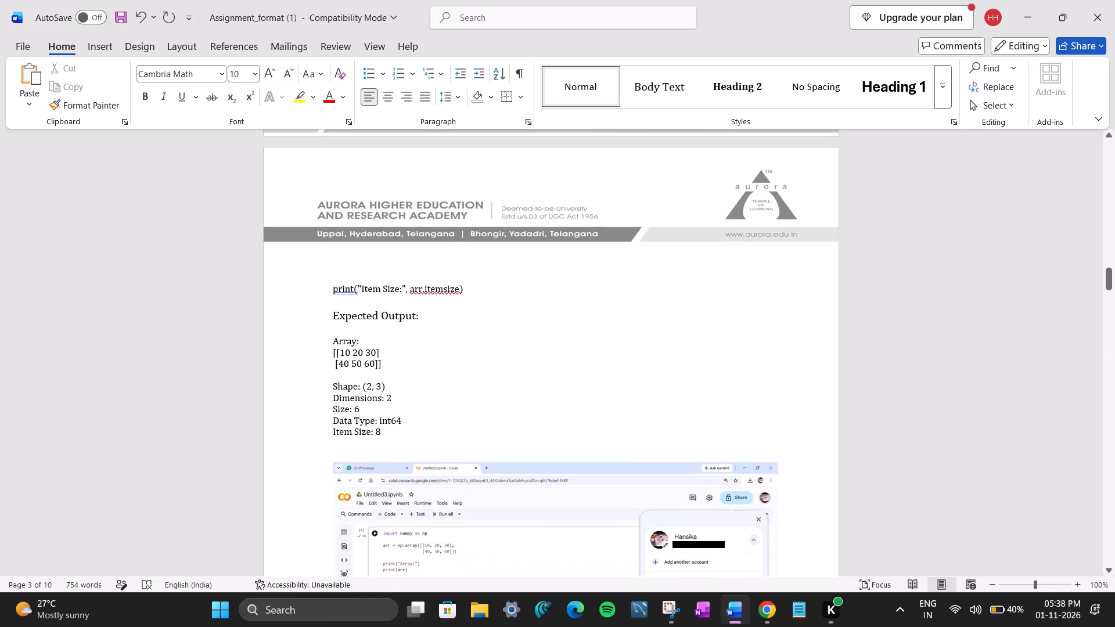
pyautogui.moveTo(427, 316); pyautogui.dragTo(336, 316)
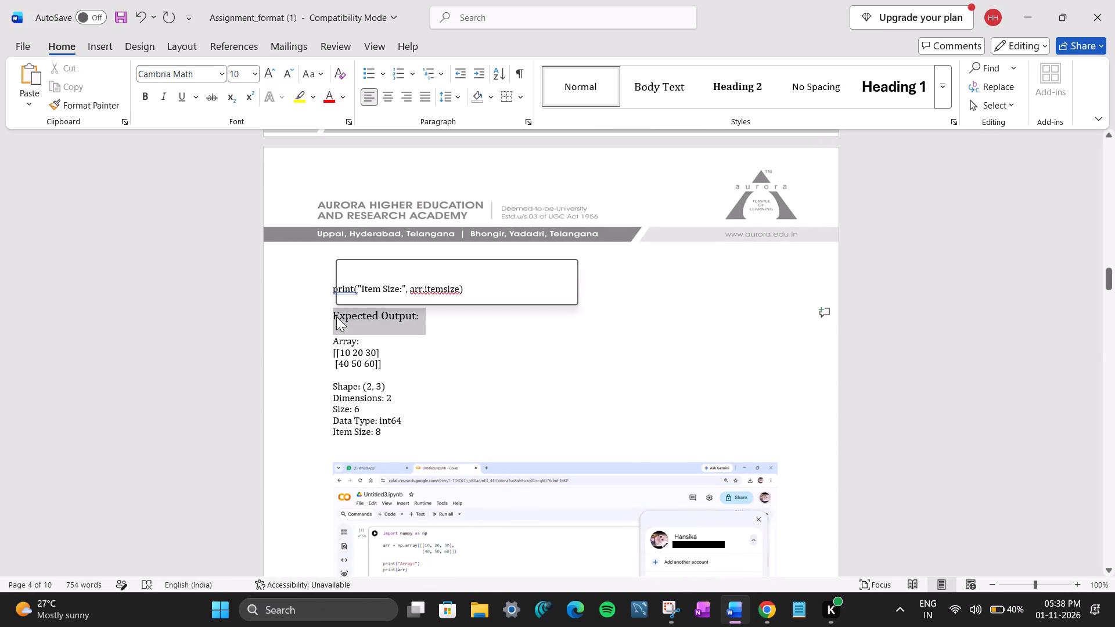
pyautogui.click(344, 290)
pyautogui.click(440, 398)
pyautogui.scroll(-1, 440, 398)
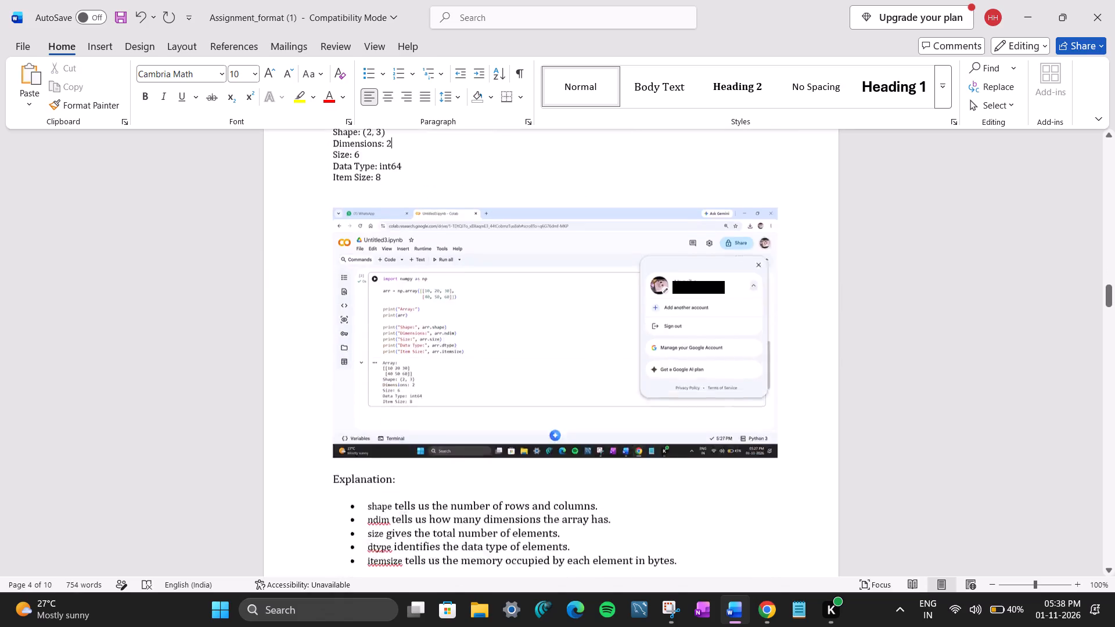
pyautogui.scroll(-2, 440, 398)
pyautogui.moveTo(402, 254); pyautogui.dragTo(330, 262)
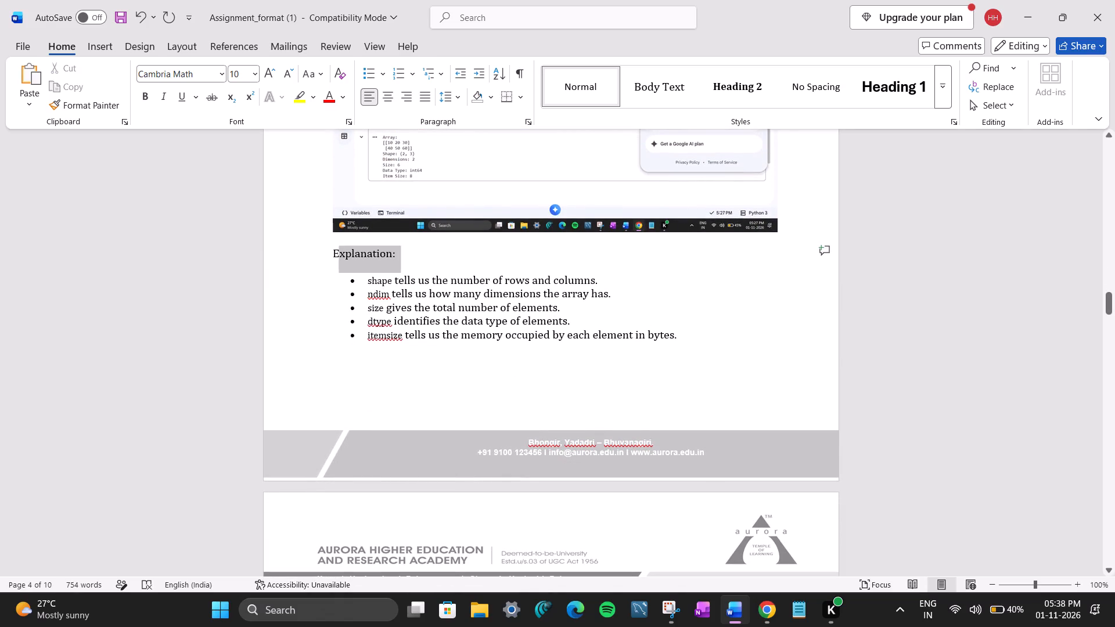
pyautogui.moveTo(330, 262); pyautogui.dragTo(320, 257)
pyautogui.click(329, 233)
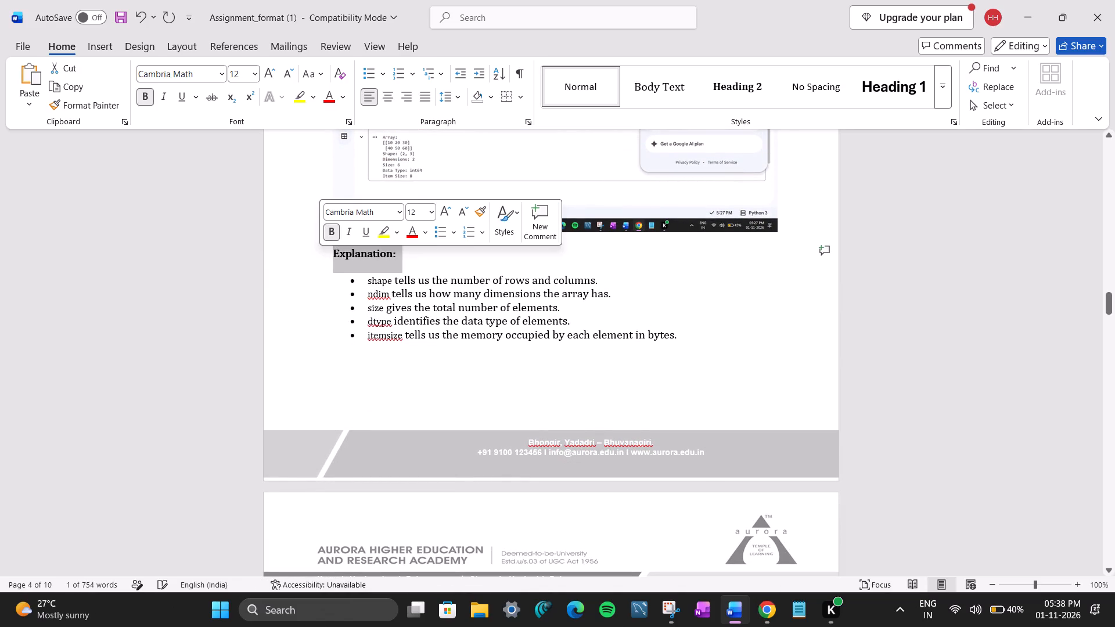
pyautogui.click(420, 337)
# Make the "Code:", "Expected Output:" and "Explanation:" labels in the 3. NumPy Data Types section bold.
pyautogui.scroll(-3, 420, 337)
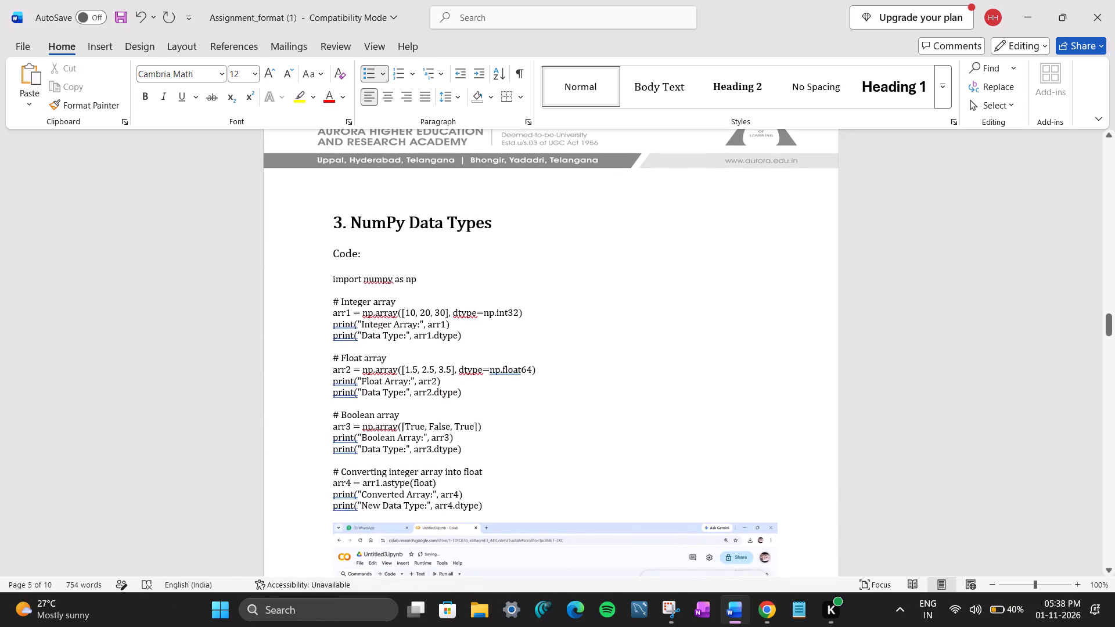
pyautogui.moveTo(368, 257); pyautogui.dragTo(338, 250)
pyautogui.click(348, 228)
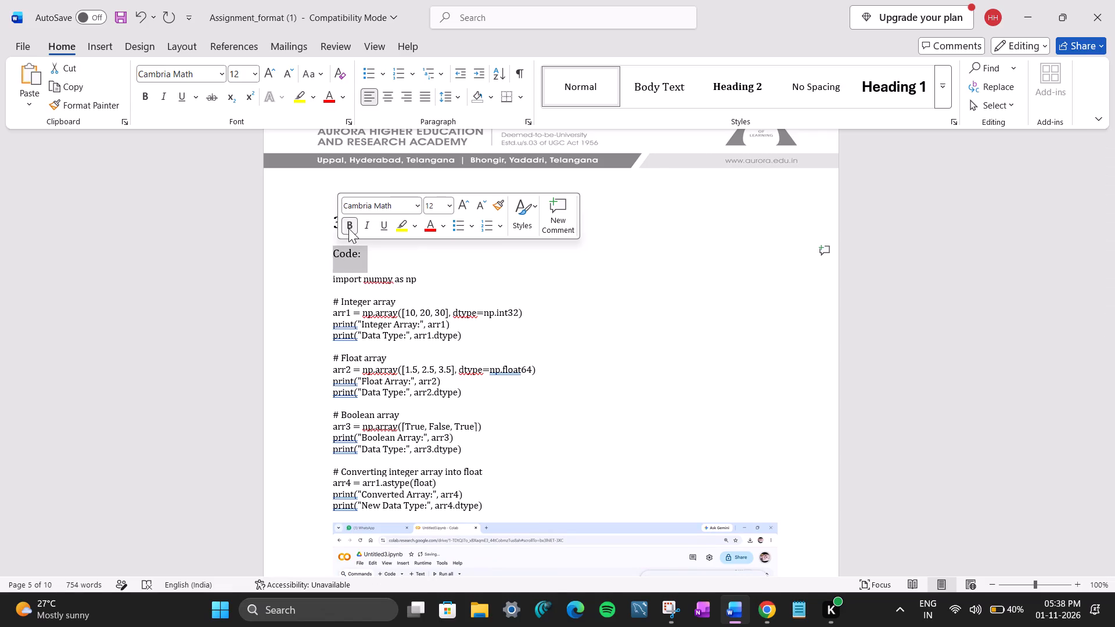
pyautogui.click(420, 343)
pyautogui.scroll(-5, 420, 343)
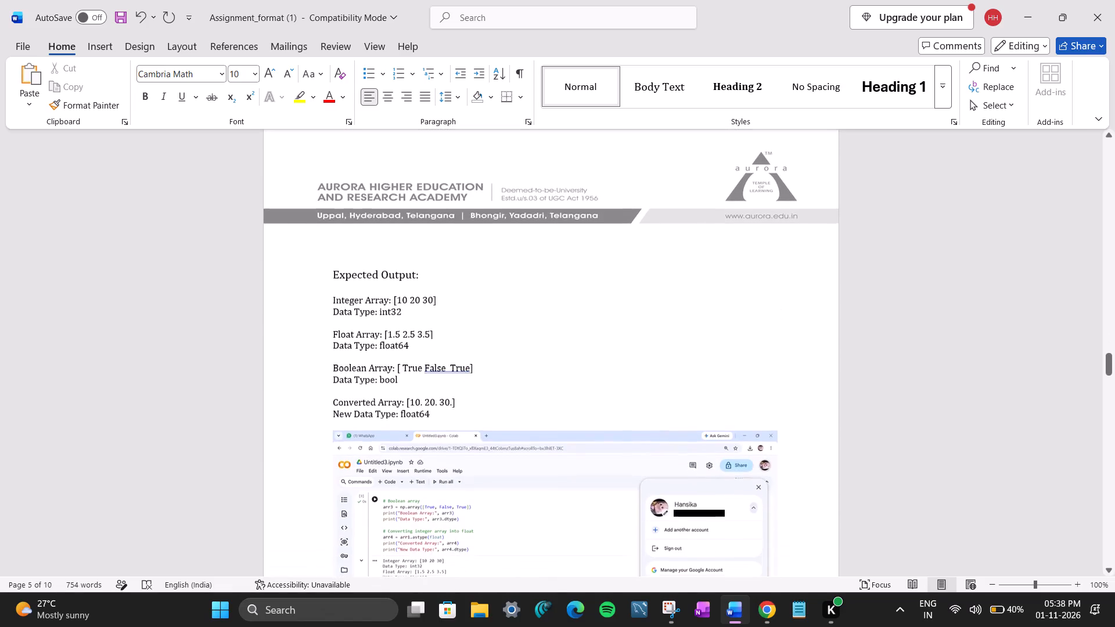
pyautogui.moveTo(422, 273); pyautogui.dragTo(330, 267)
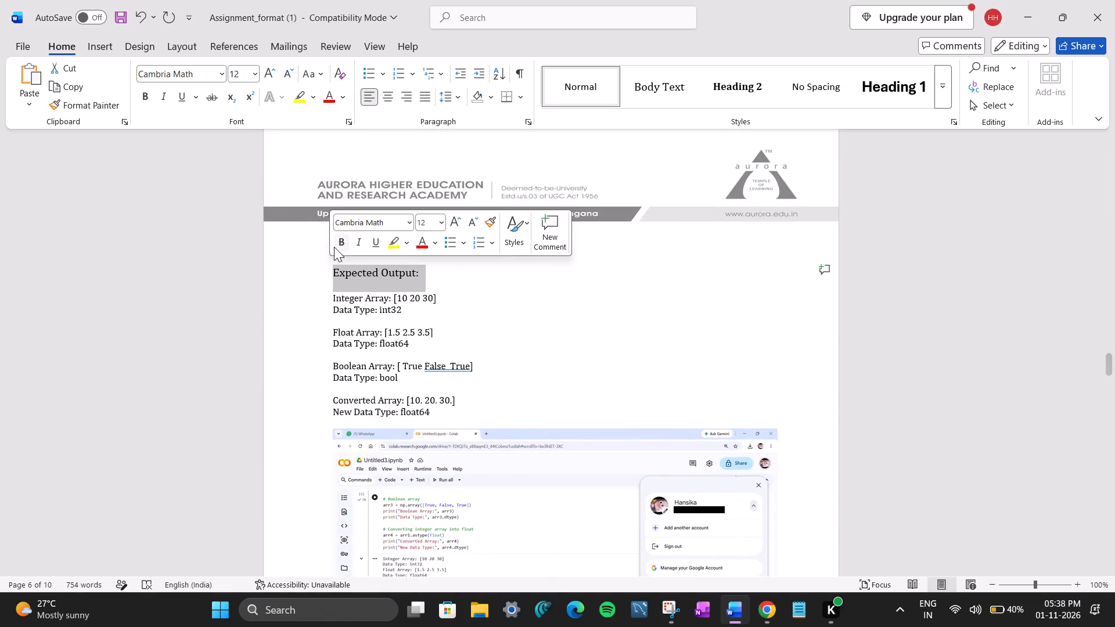
pyautogui.click(334, 246)
pyautogui.click(390, 360)
pyautogui.scroll(-2, 390, 360)
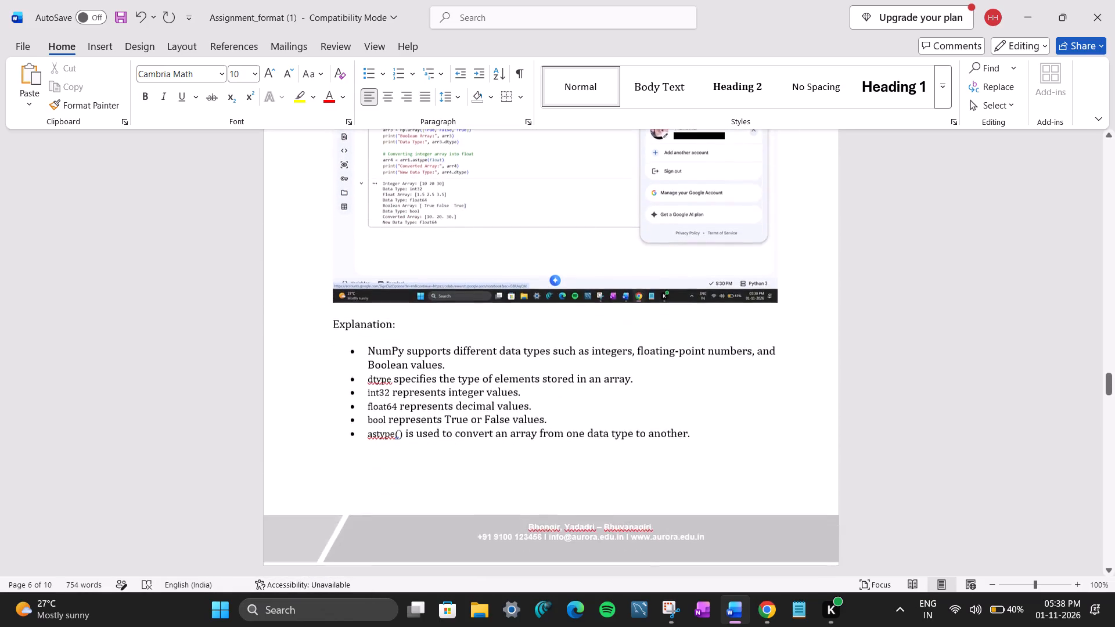
pyautogui.scroll(-1, 390, 360)
pyautogui.moveTo(402, 242); pyautogui.dragTo(337, 243)
pyautogui.click(347, 214)
pyautogui.click(450, 351)
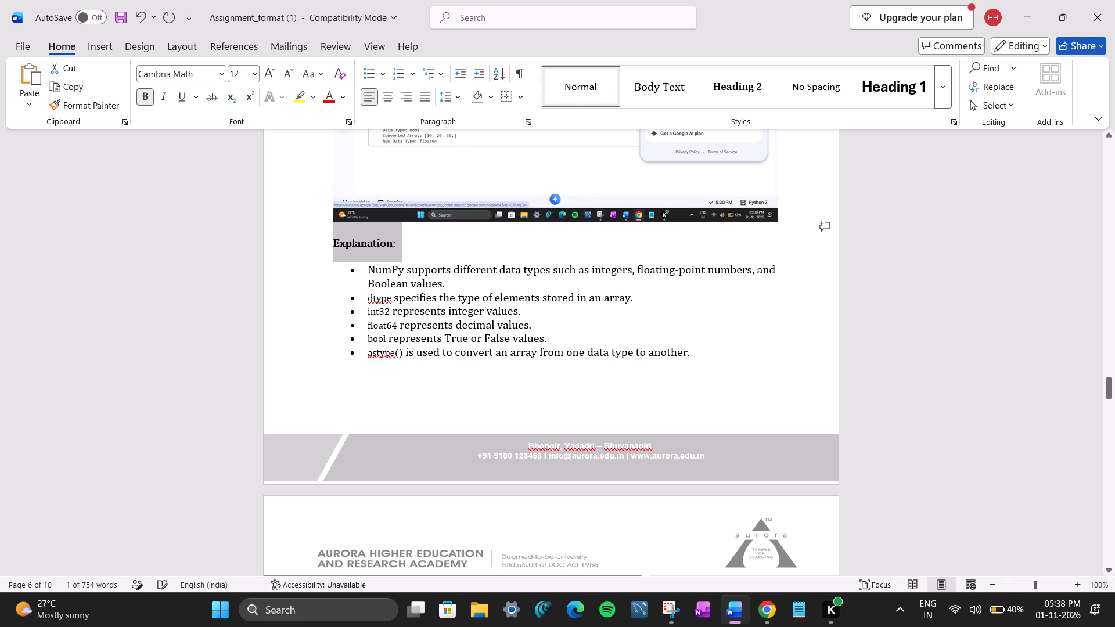
# Make the "Code:" and "Expected Output:" labels in section 4, on array indexing, bold.
pyautogui.scroll(-2, 450, 351)
pyautogui.moveTo(368, 372); pyautogui.dragTo(332, 372)
pyautogui.click(345, 341)
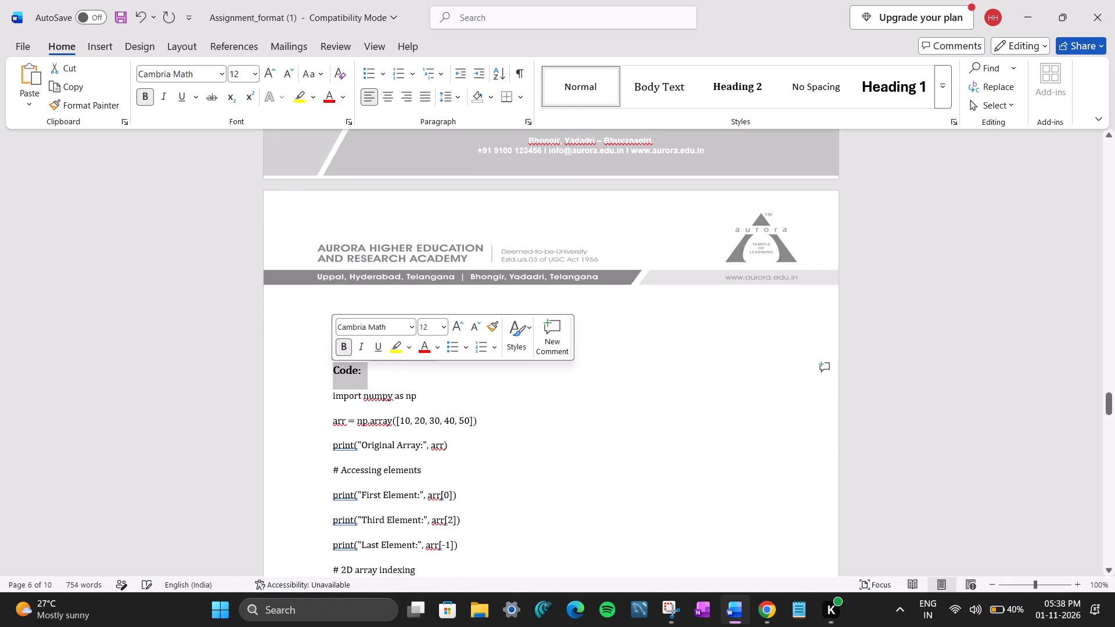
pyautogui.click(419, 428)
pyautogui.scroll(-3, 419, 428)
pyautogui.scroll(1, 430, 284)
pyautogui.moveTo(424, 262); pyautogui.dragTo(325, 265)
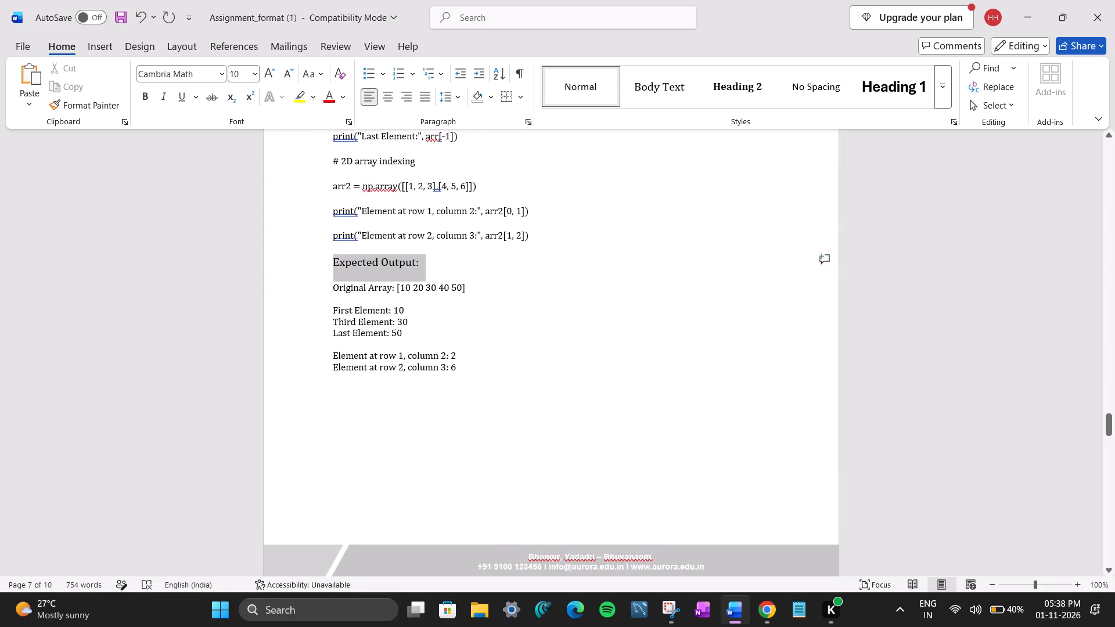
pyautogui.moveTo(325, 265); pyautogui.dragTo(325, 265)
pyautogui.click(330, 243)
pyautogui.click(430, 358)
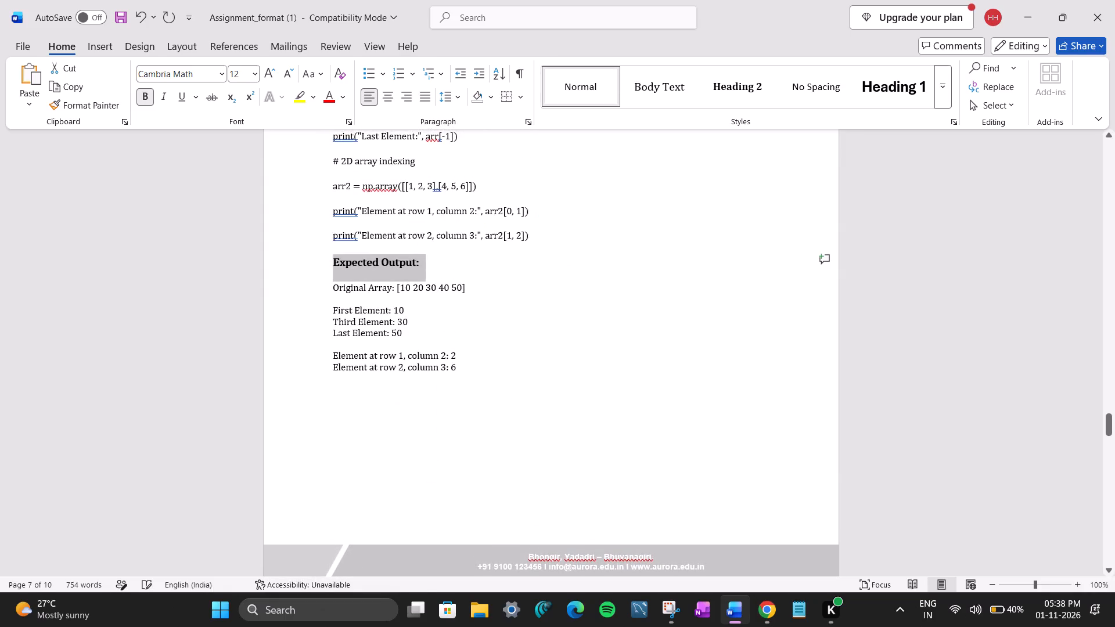
# Make the "Explanation:" label above the array indexing bullets in section 4 bold.
pyautogui.scroll(4, 430, 358)
pyautogui.scroll(-6, 430, 358)
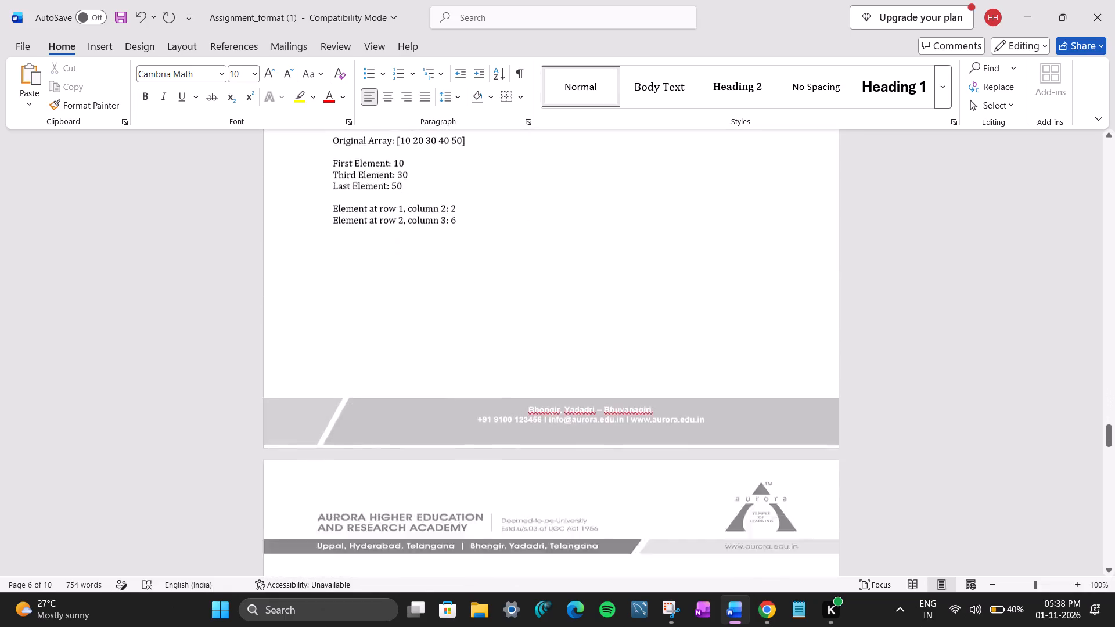
pyautogui.scroll(-5, 430, 358)
pyautogui.scroll(1, 445, 274)
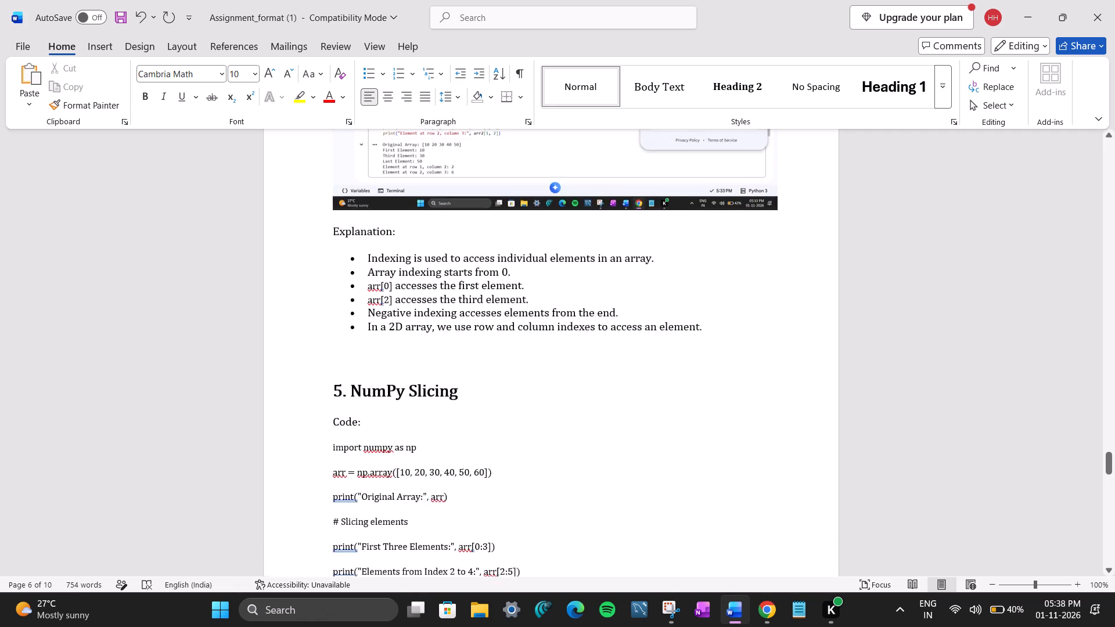
pyautogui.scroll(1, 445, 274)
pyautogui.moveTo(405, 246); pyautogui.dragTo(337, 248)
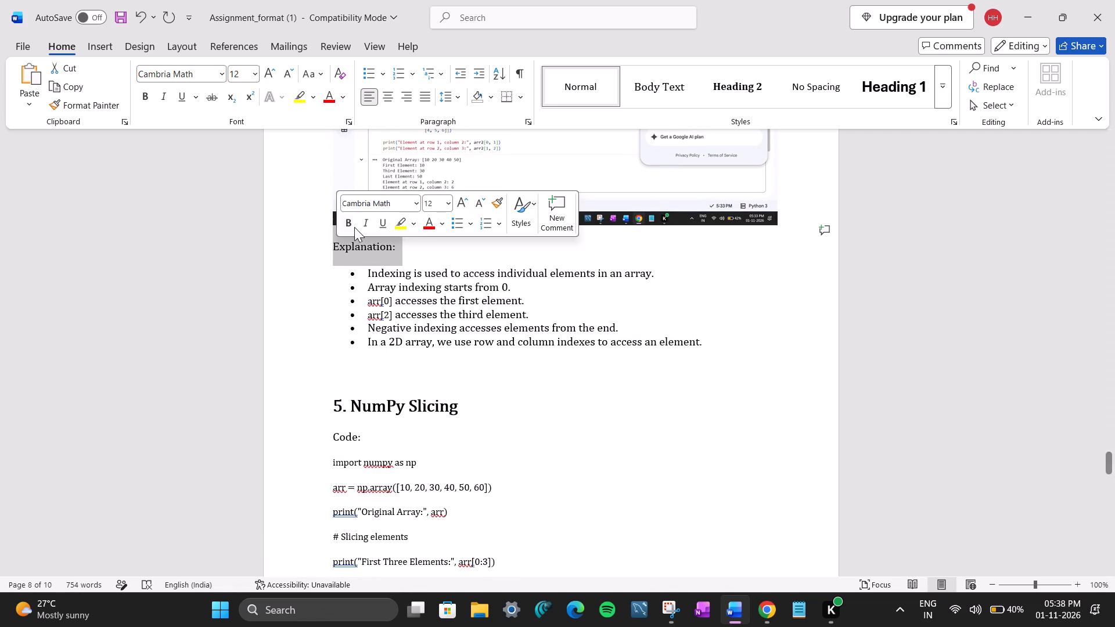
pyautogui.click(350, 222)
pyautogui.click(440, 358)
# Make the "Code:" and "Expected Output:" labels in the 5. NumPy Slicing section bold.
pyautogui.scroll(-2, 440, 358)
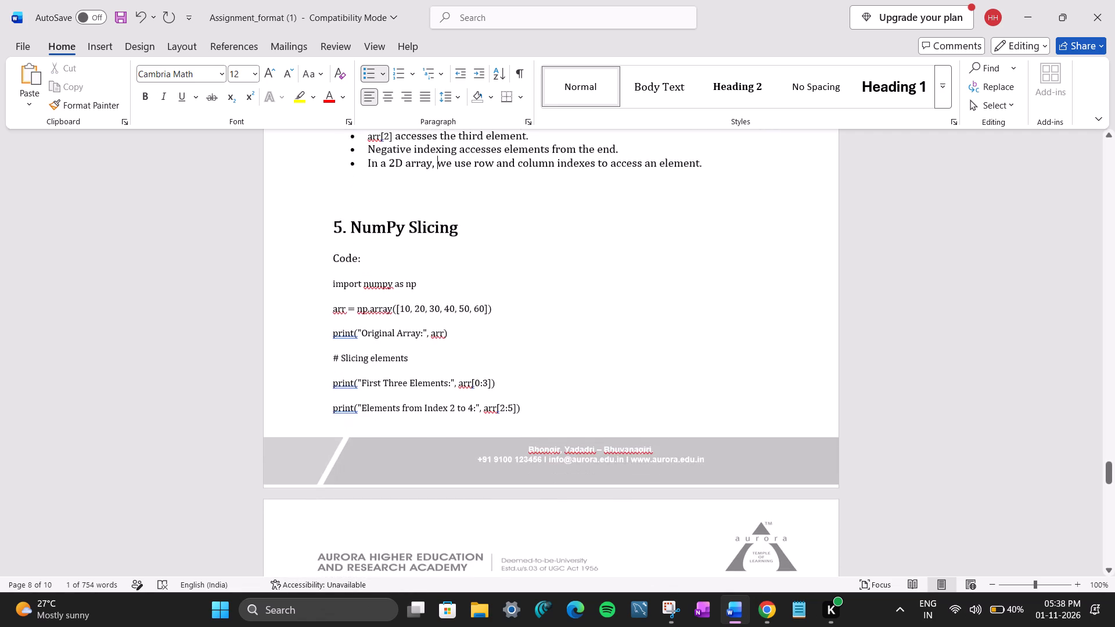
pyautogui.moveTo(367, 250); pyautogui.dragTo(332, 247)
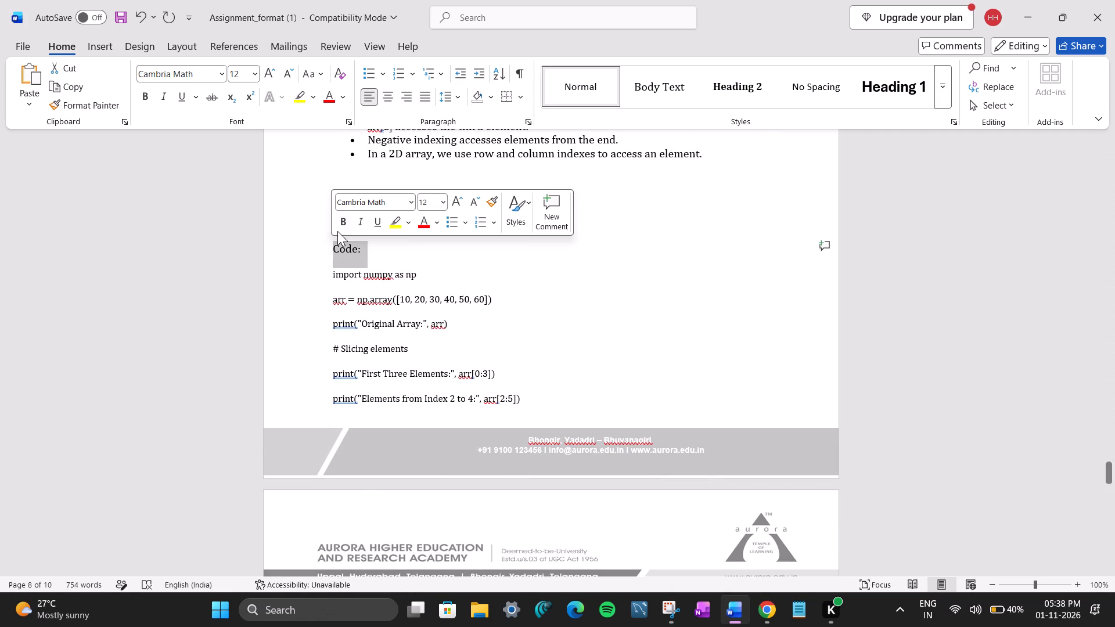
pyautogui.click(340, 228)
pyautogui.click(429, 321)
pyautogui.scroll(-2, 429, 321)
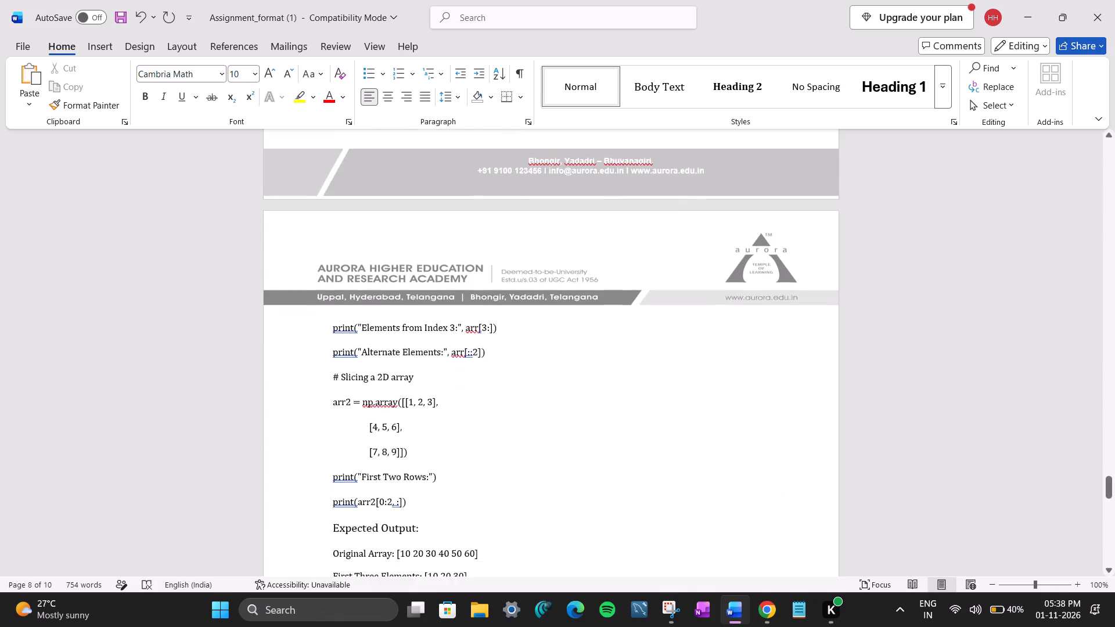
pyautogui.scroll(-3, 429, 321)
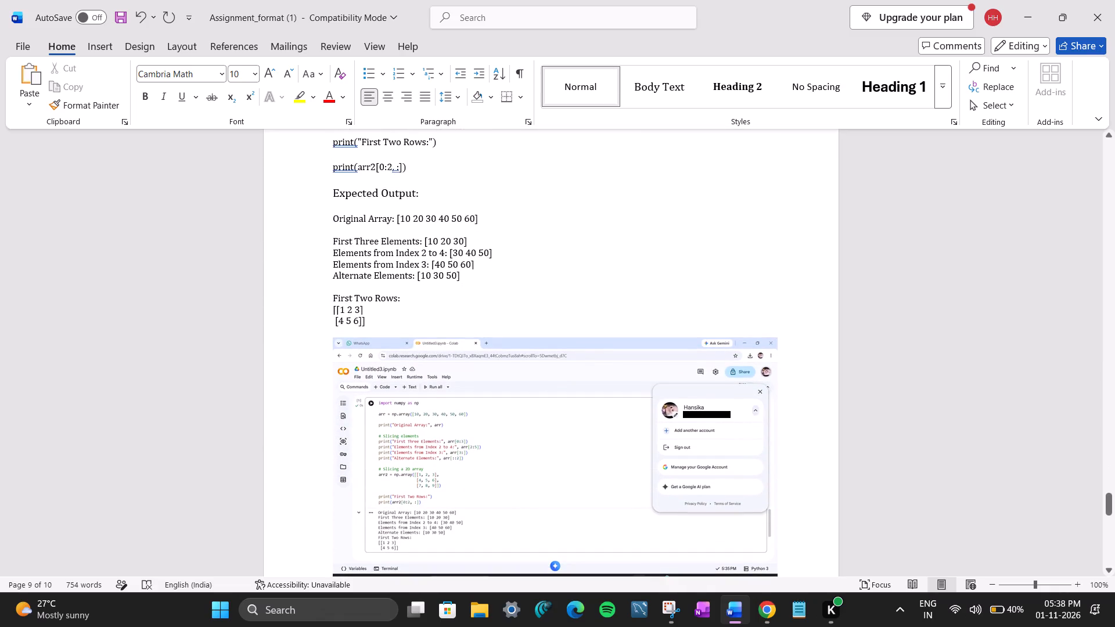
pyautogui.moveTo(420, 193); pyautogui.dragTo(340, 190)
pyautogui.click(348, 170)
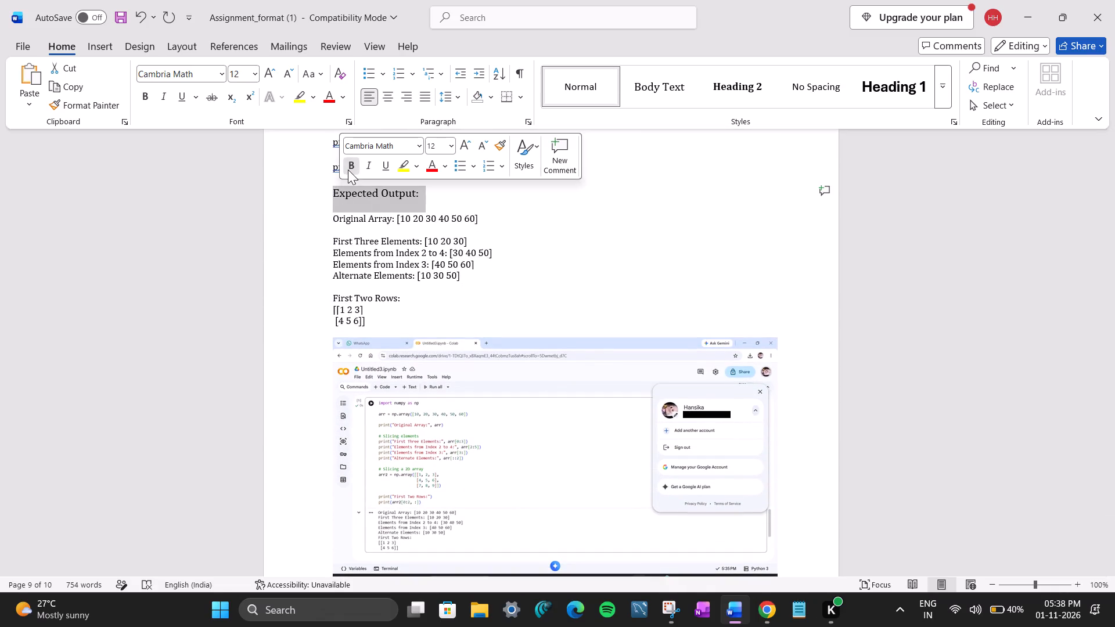
pyautogui.click(440, 297)
pyautogui.scroll(-2, 440, 297)
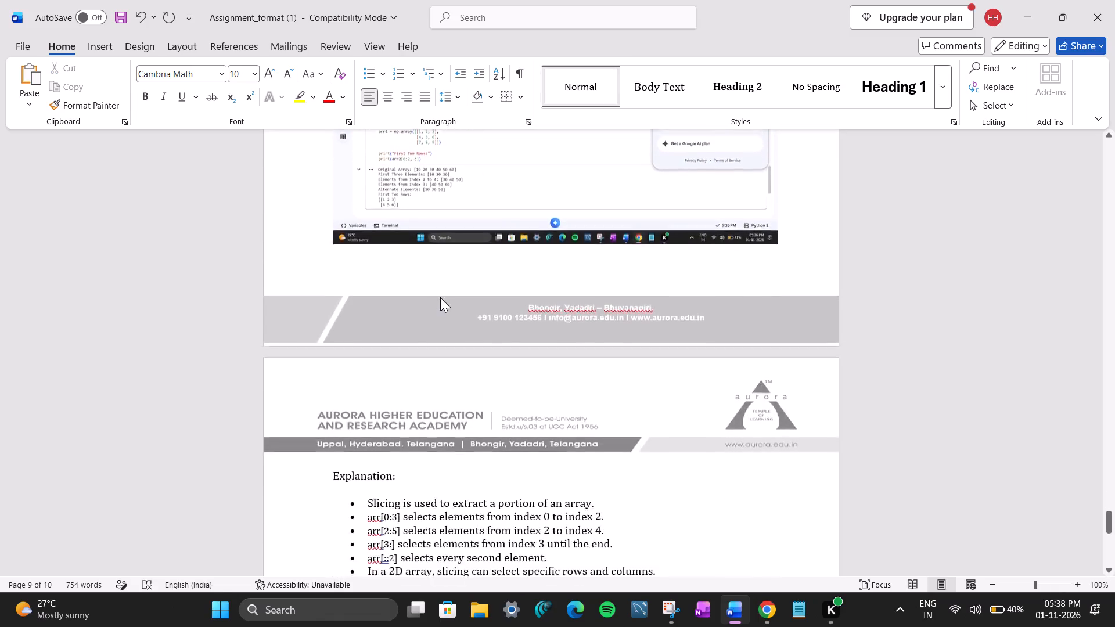
# Make the "Explanation:" label above the slicing bullets in section 5 bold.
pyautogui.scroll(-1, 440, 297)
pyautogui.moveTo(406, 276); pyautogui.dragTo(320, 267)
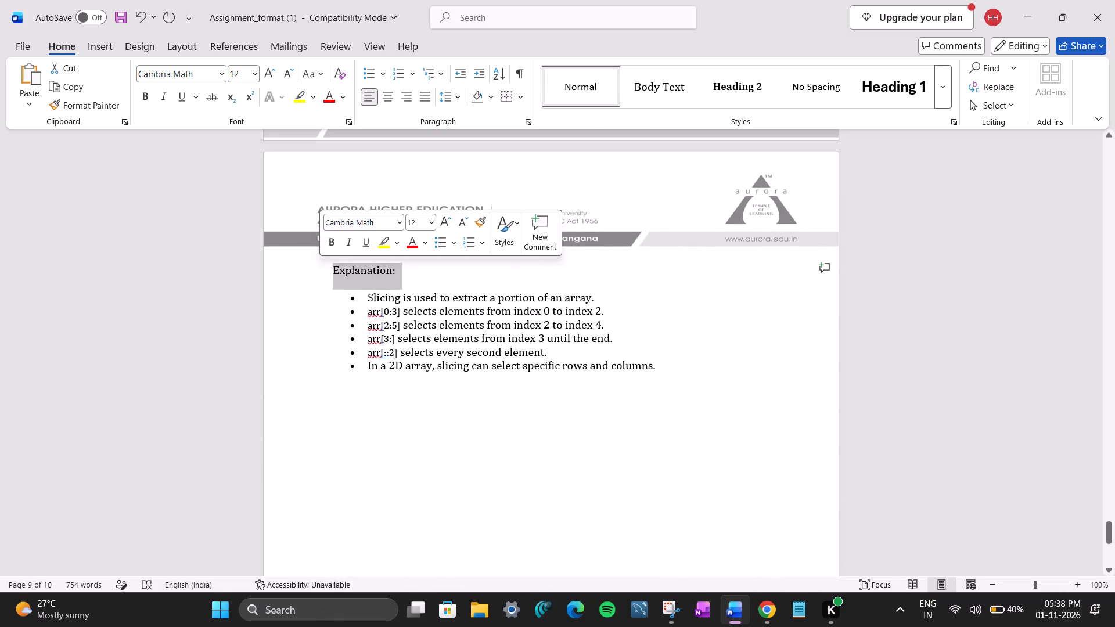
pyautogui.click(333, 238)
pyautogui.click(469, 351)
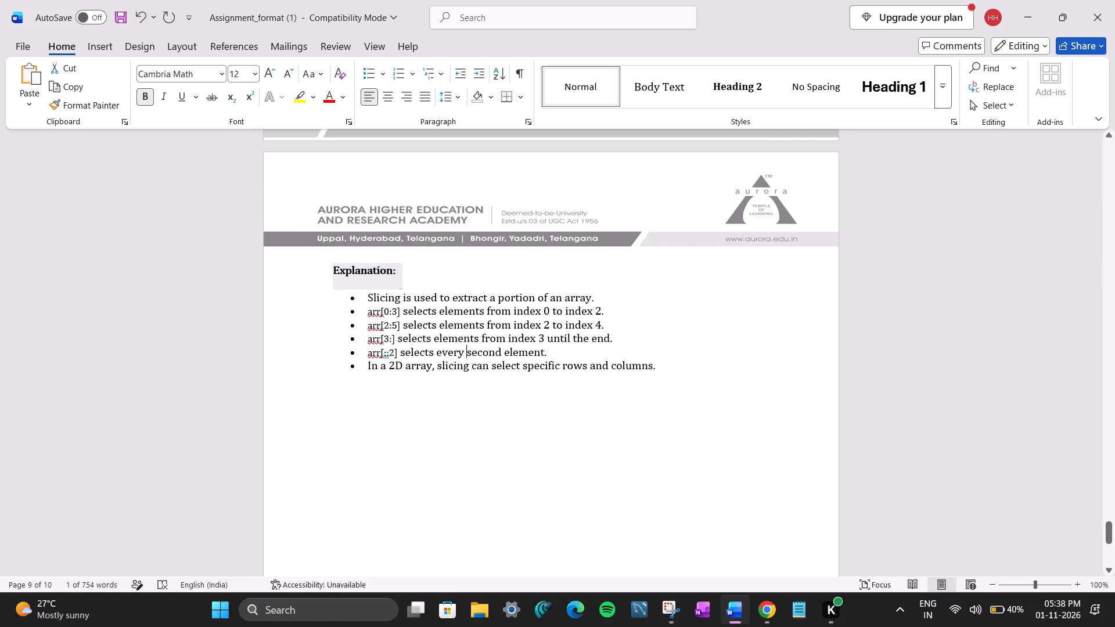
# Underline the "1. NumPy Array Creation" heading and add a colon at its end.
pyautogui.scroll(8, 469, 351)
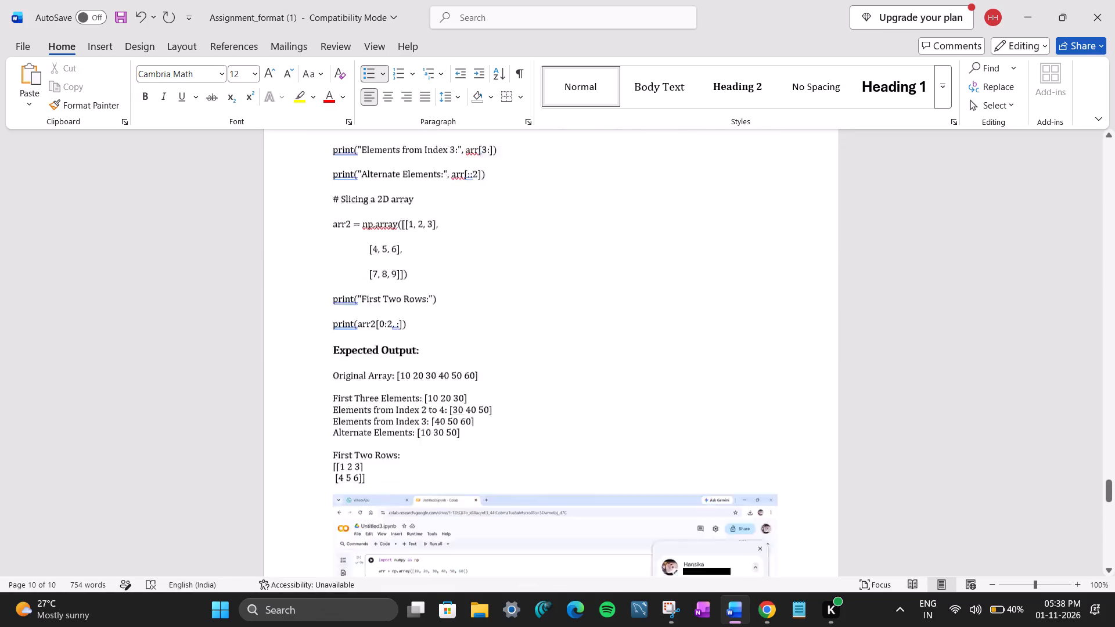
pyautogui.scroll(17, 469, 351)
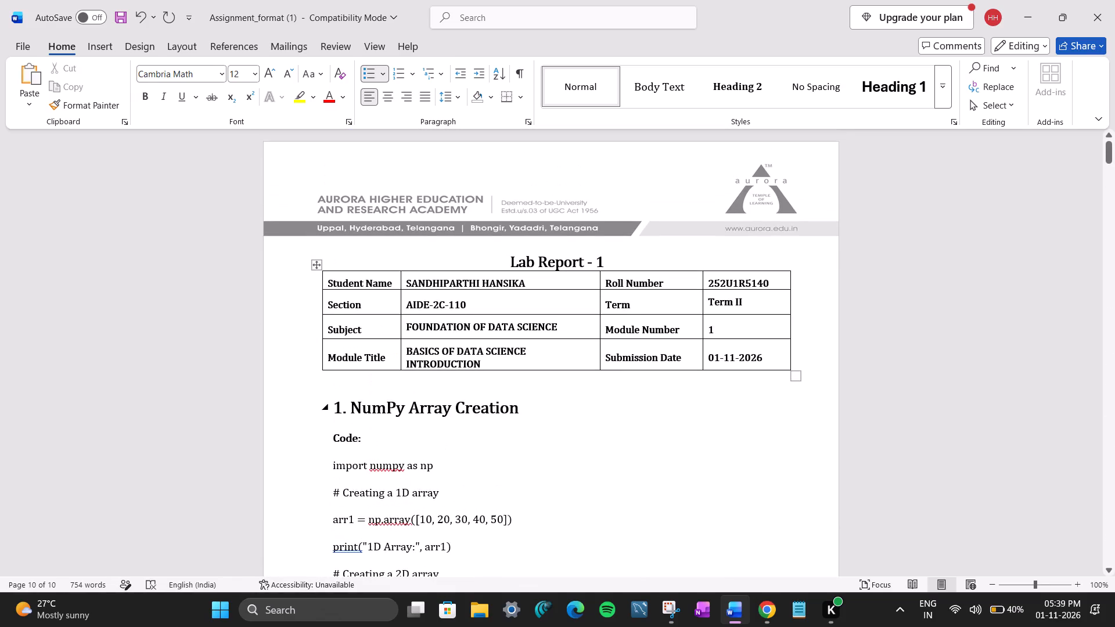
pyautogui.moveTo(539, 410); pyautogui.dragTo(339, 400)
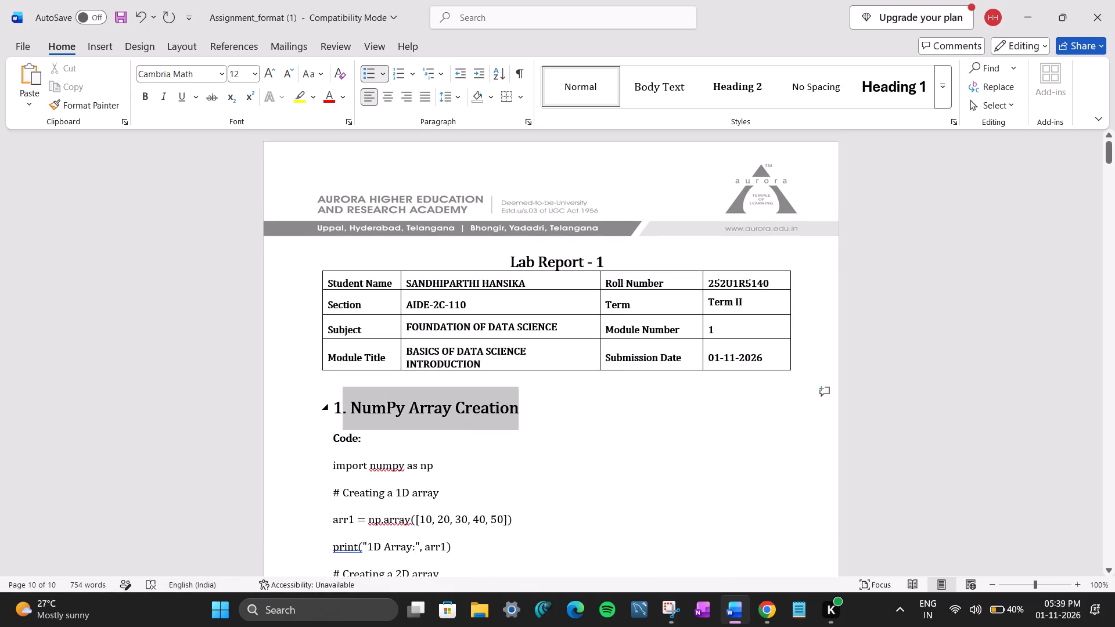
pyautogui.moveTo(339, 400); pyautogui.dragTo(334, 399)
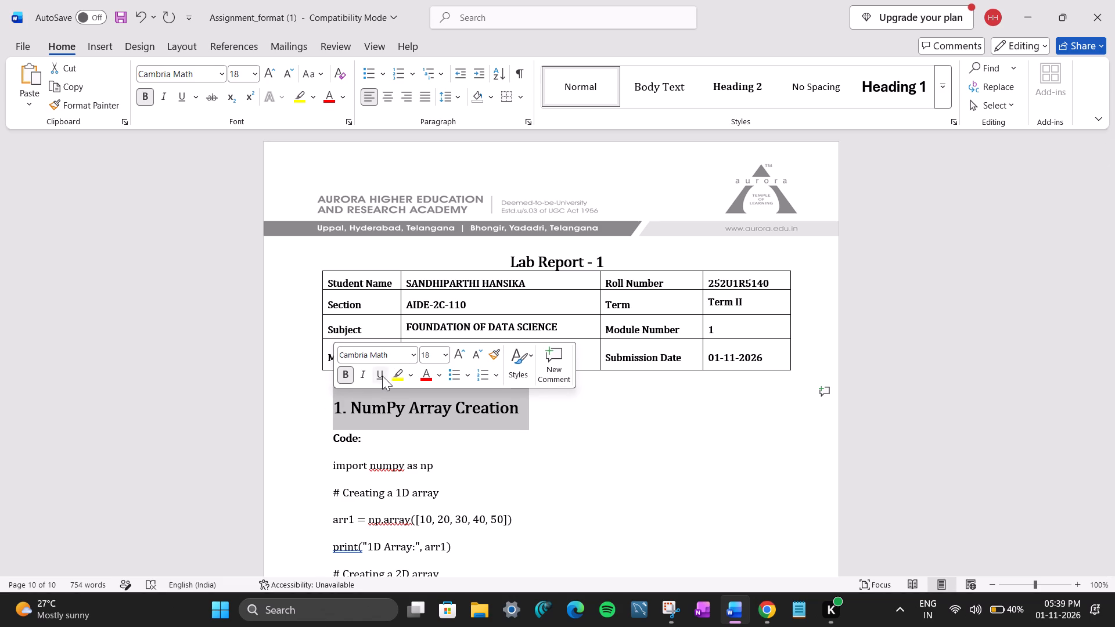
pyautogui.click(382, 376)
pyautogui.click(557, 420)
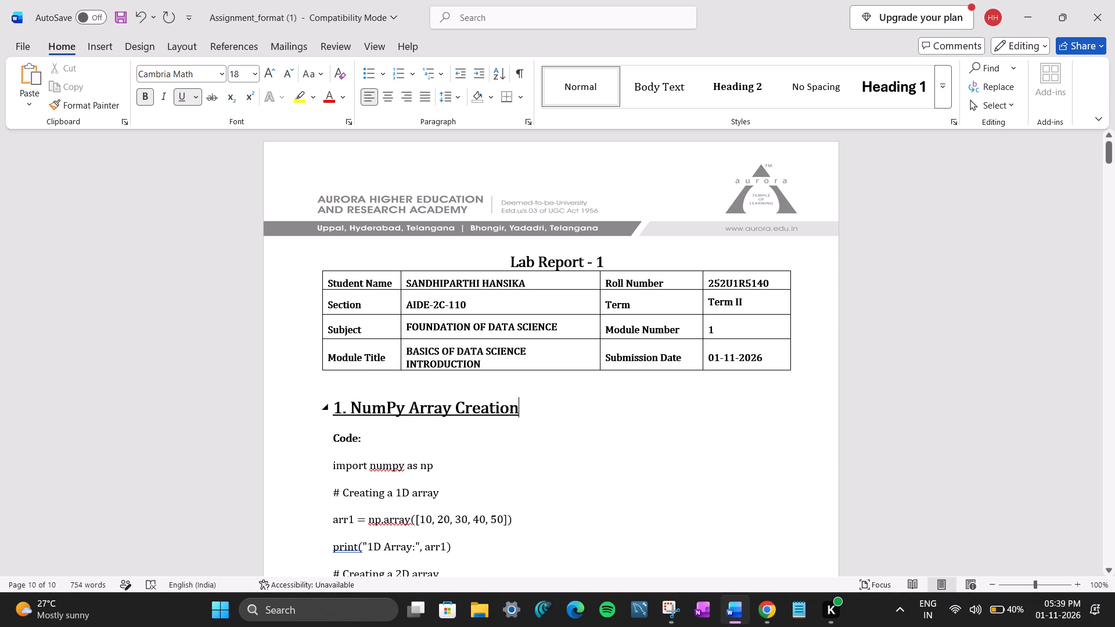
pyautogui.hotkey('shift', '{')
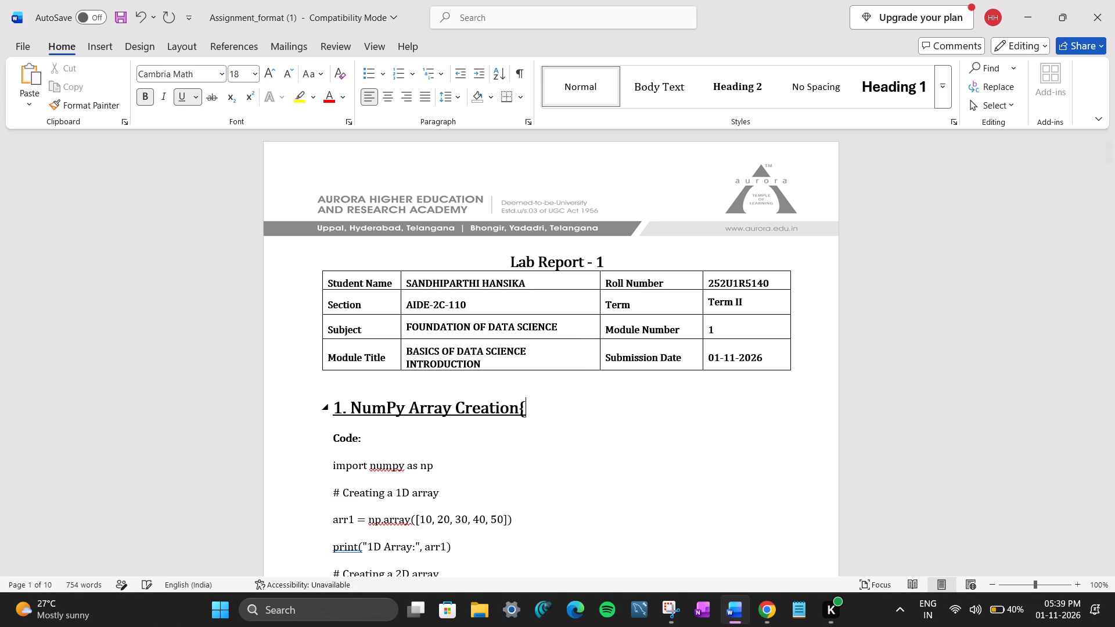
pyautogui.press('BackSpace')
pyautogui.hotkey('shift', '?')
pyautogui.press('BackSpace')
pyautogui.hotkey('shift', ':')
# Add a colon at the end of the "2. NumPy Attributes" heading and underline the whole heading.
pyautogui.scroll(-8, 557, 420)
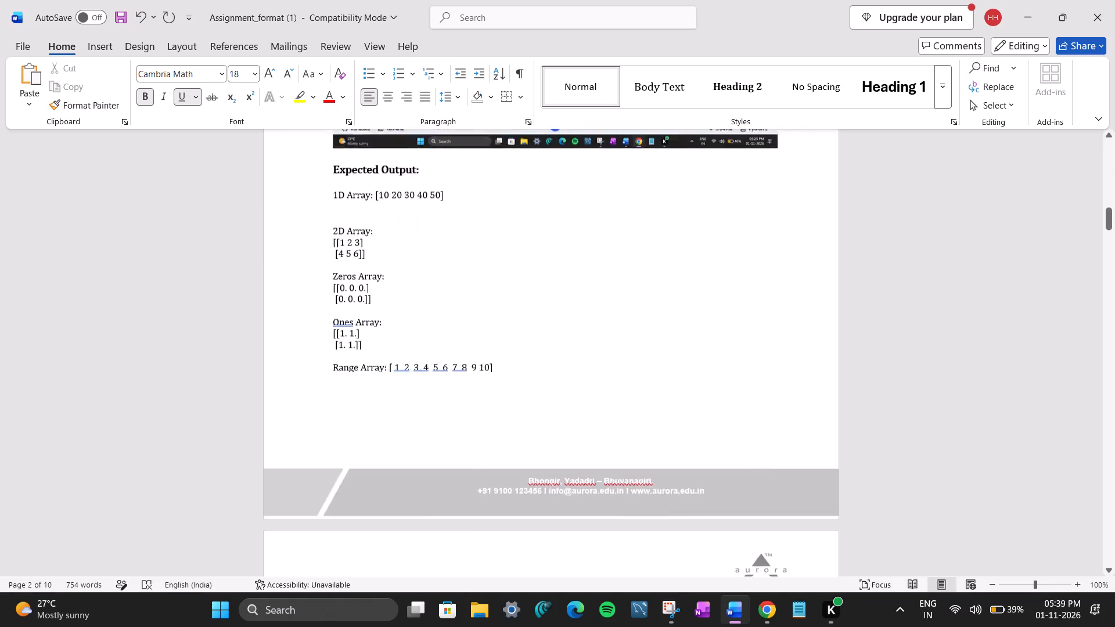
pyautogui.scroll(-6, 557, 420)
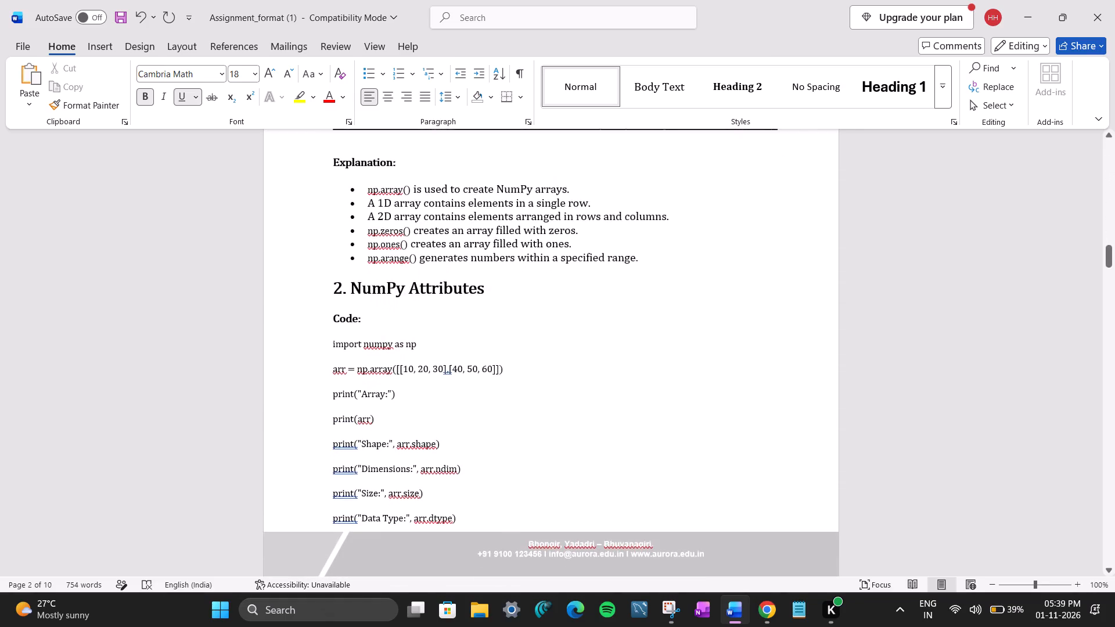
pyautogui.click(496, 285)
pyautogui.hotkey('shift', ':')
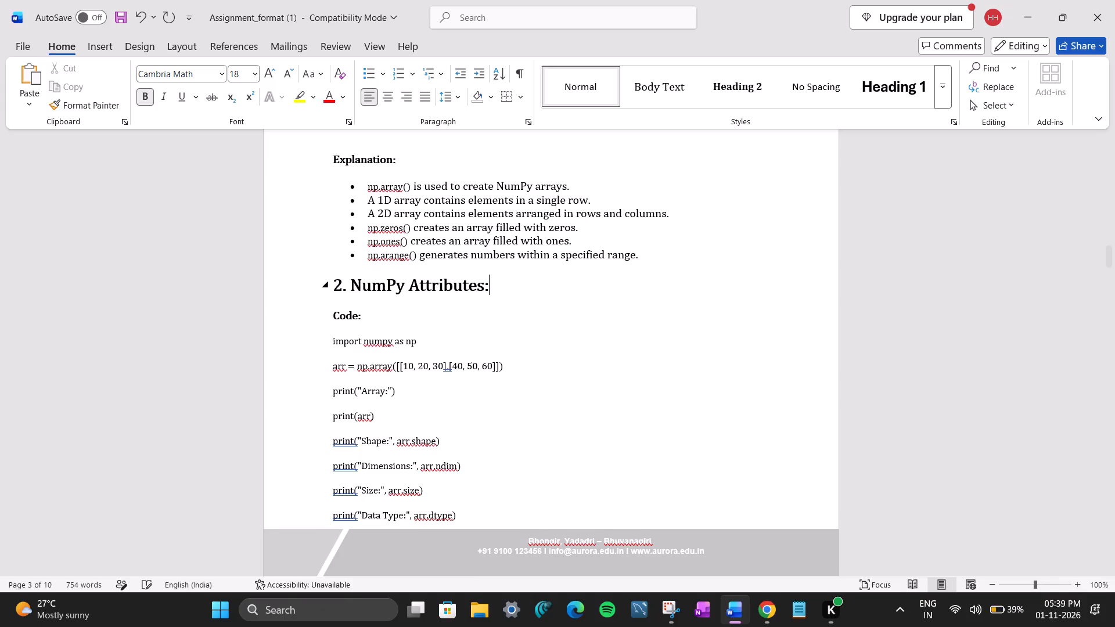
pyautogui.moveTo(333, 284); pyautogui.dragTo(421, 284)
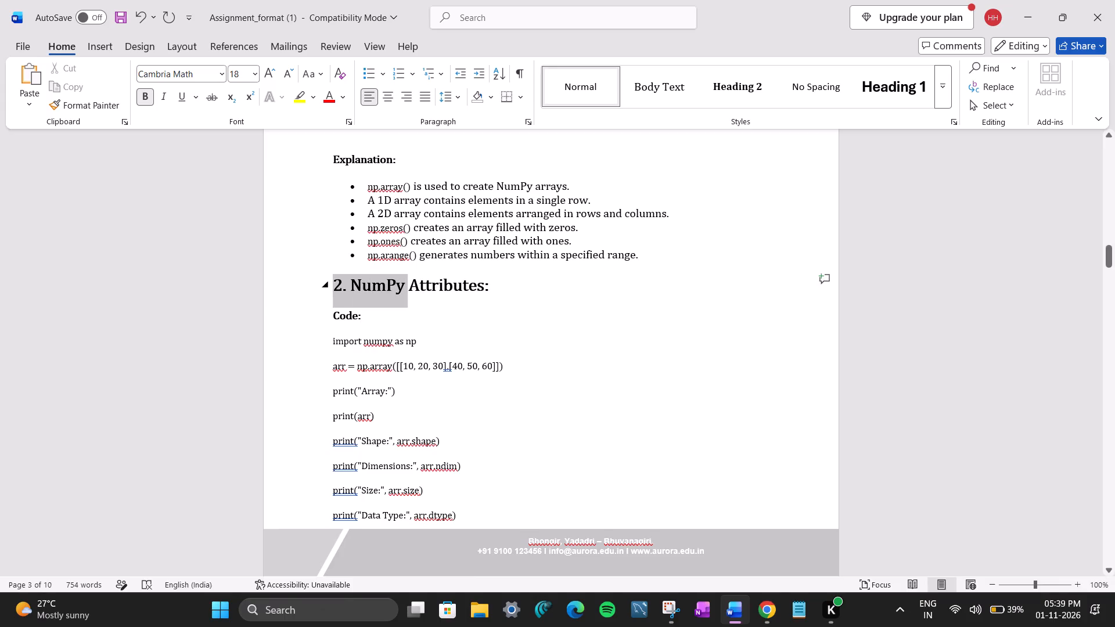
pyautogui.moveTo(421, 284); pyautogui.dragTo(502, 288)
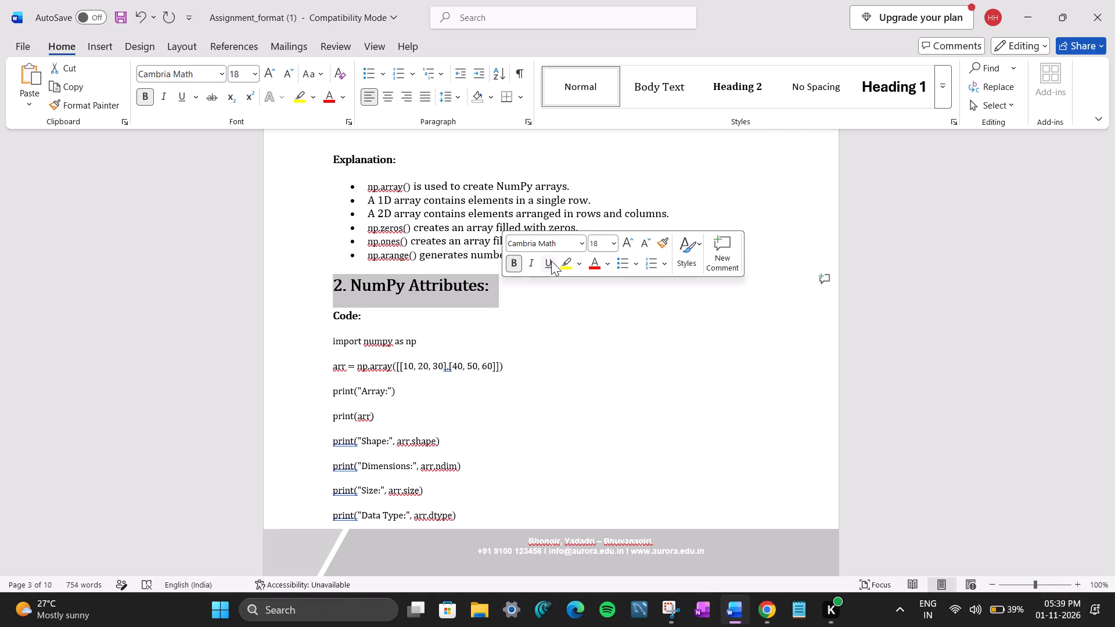
pyautogui.click(551, 261)
pyautogui.click(490, 318)
# Review the headings and page layout of sections 1 and 2, from the report's first page through the attributes output.
pyautogui.scroll(5, 490, 318)
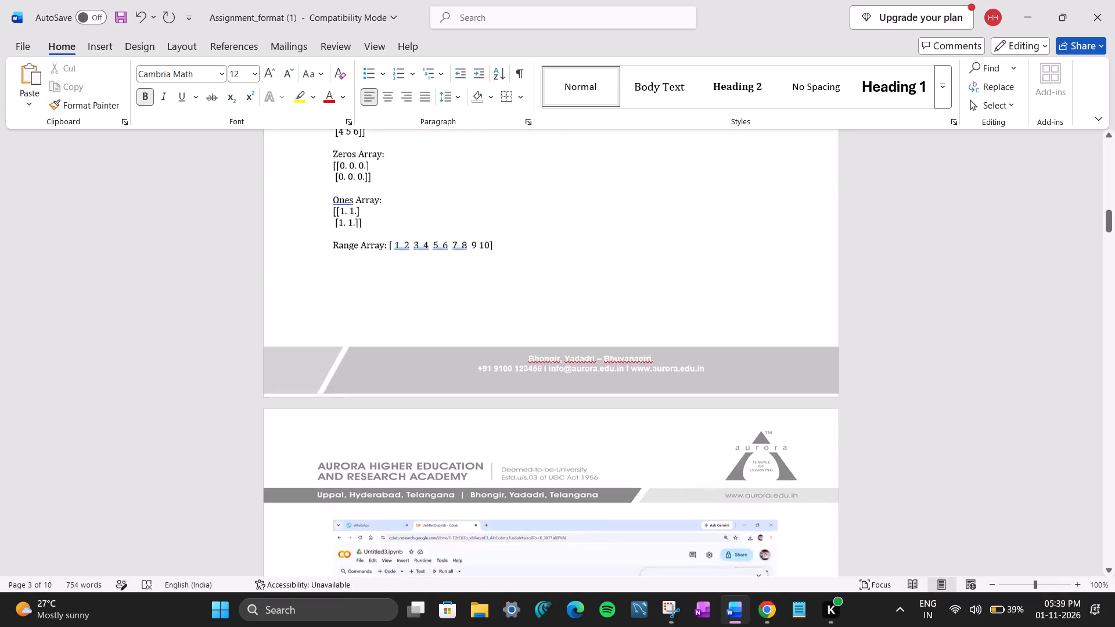
pyautogui.scroll(7, 490, 318)
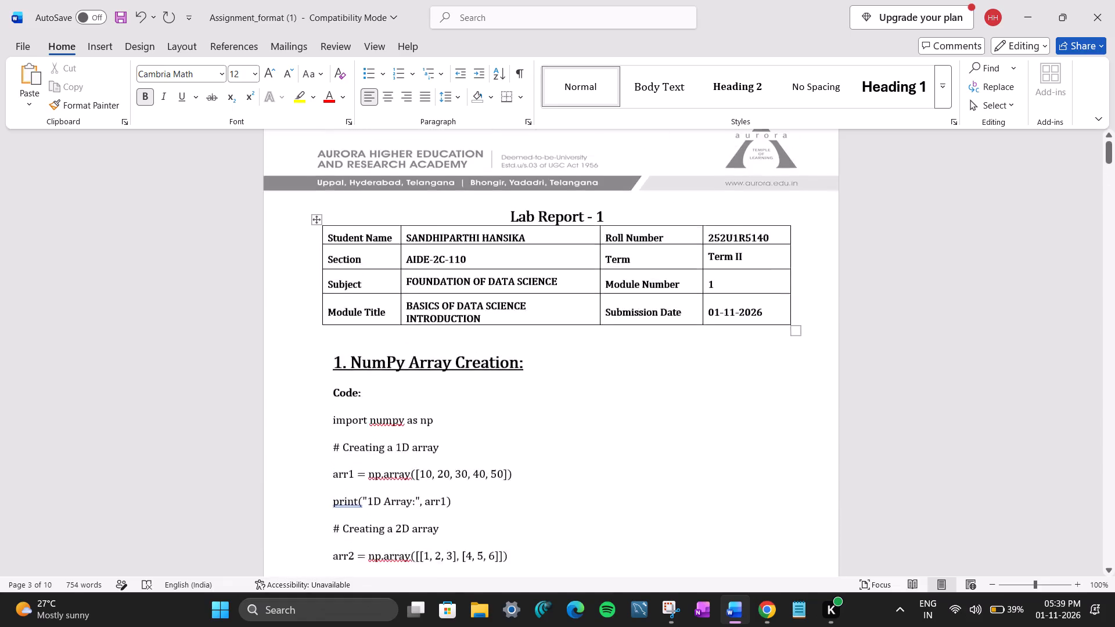
pyautogui.scroll(1, 490, 318)
pyautogui.scroll(-12, 490, 318)
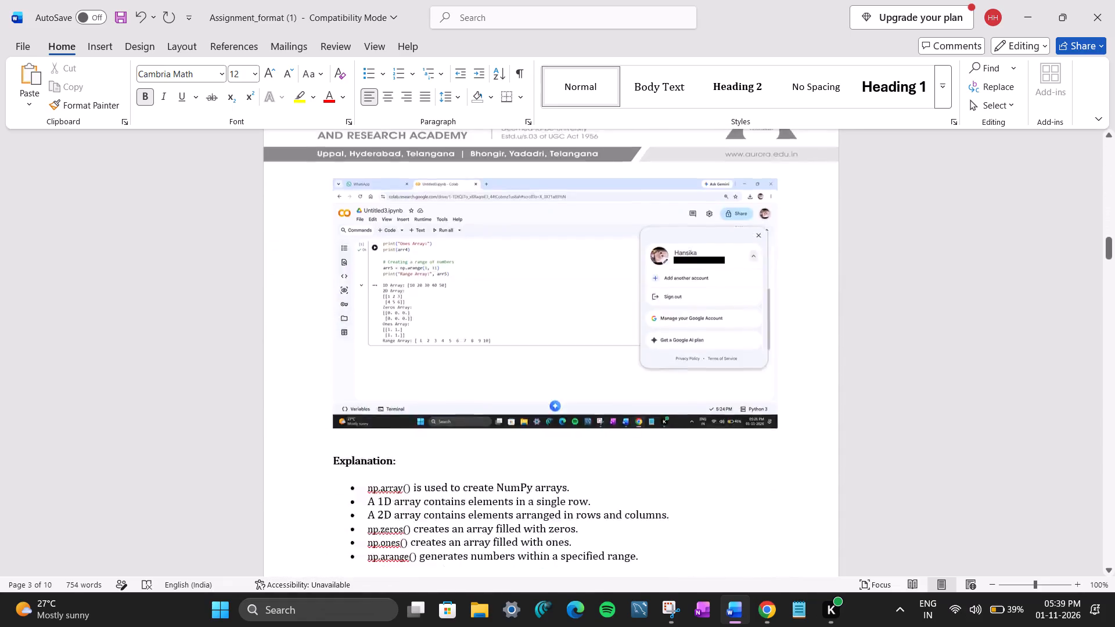
pyautogui.scroll(-8, 490, 318)
pyautogui.hscroll(1, 490, 318)
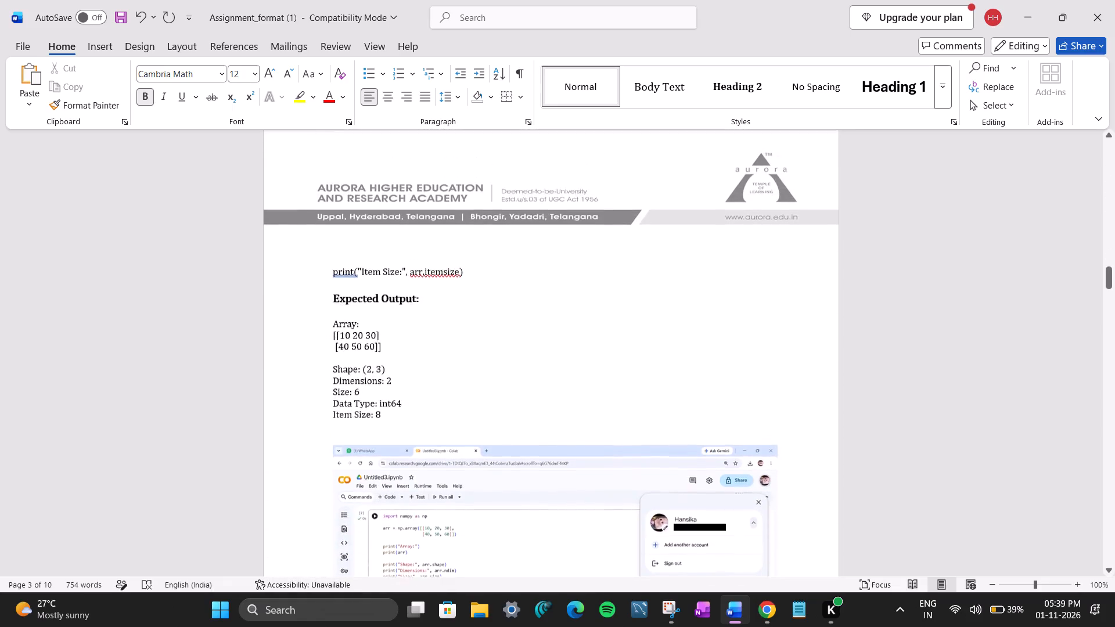
pyautogui.hscroll(1, 490, 318)
pyautogui.scroll(-2, 490, 318)
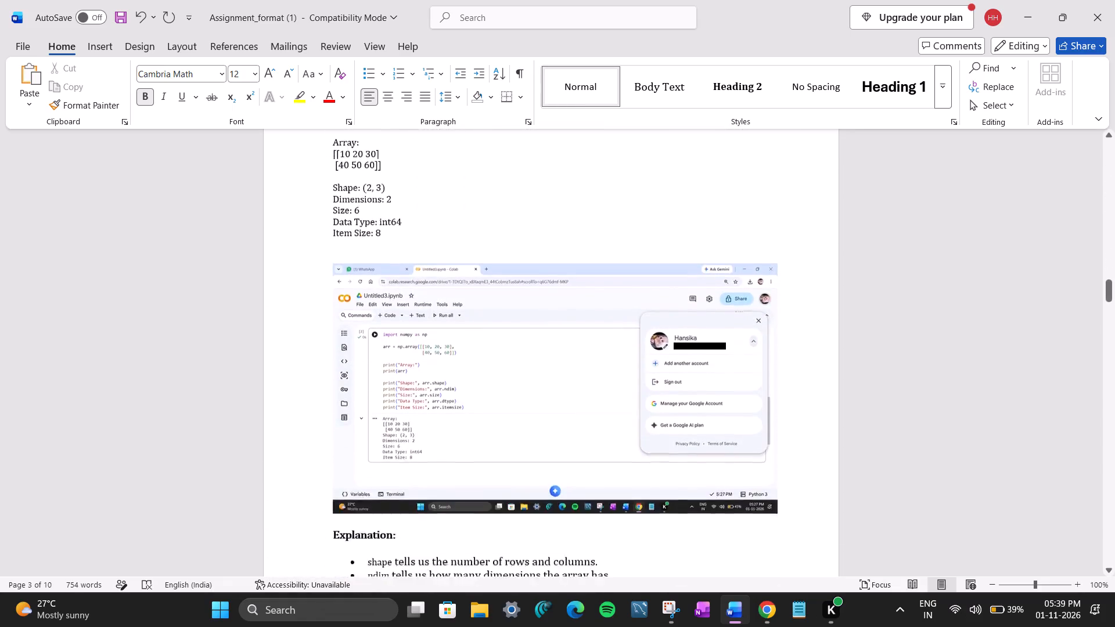
pyautogui.scroll(-2, 490, 318)
pyautogui.scroll(4, 490, 318)
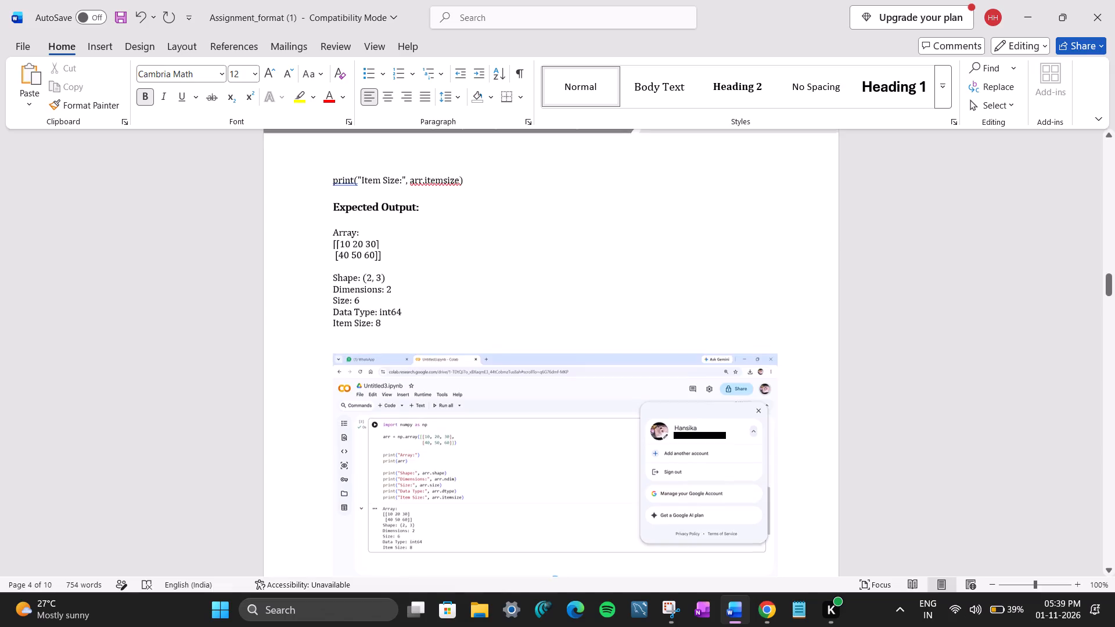
# Add a colon at the end of the "3. NumPy Data Types" heading and underline the whole heading.
pyautogui.scroll(-6, 490, 318)
pyautogui.click(501, 323)
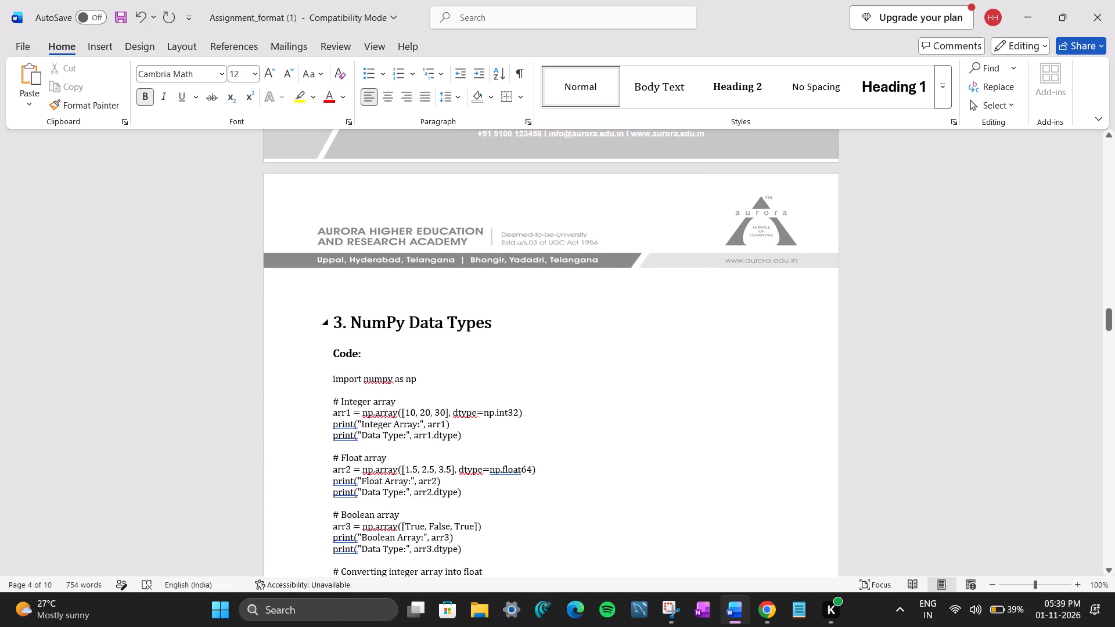
pyautogui.hotkey('shift', ':')
pyautogui.moveTo(521, 327); pyautogui.dragTo(317, 326)
pyautogui.click(364, 302)
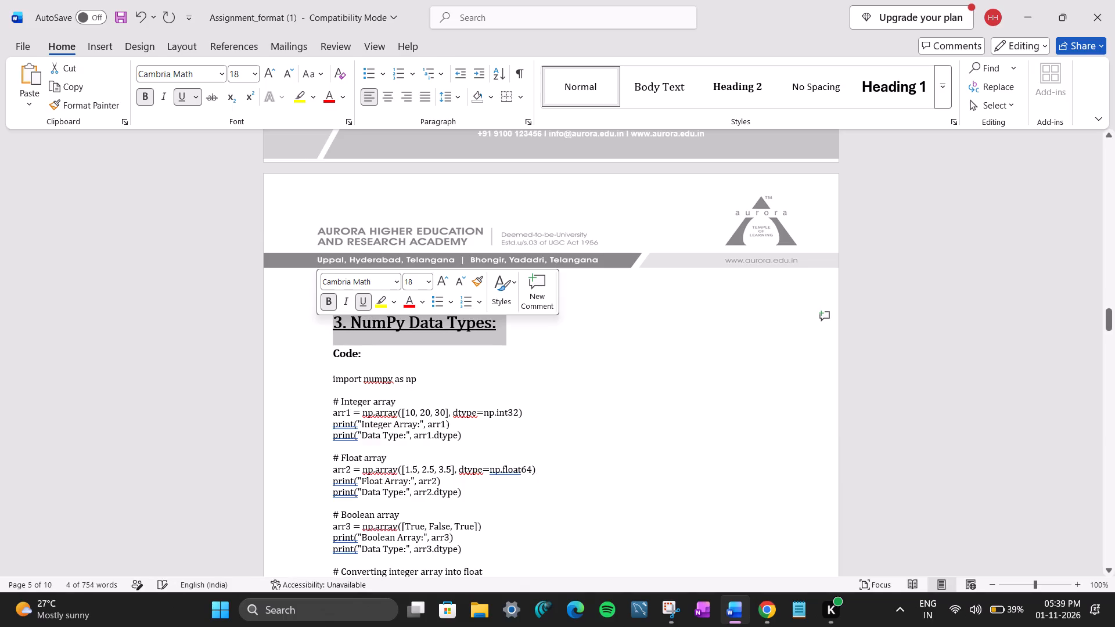
pyautogui.click(474, 403)
# Add a colon at the end of the "4. NumPy Indexing" heading and underline the whole heading.
pyautogui.scroll(-7, 474, 403)
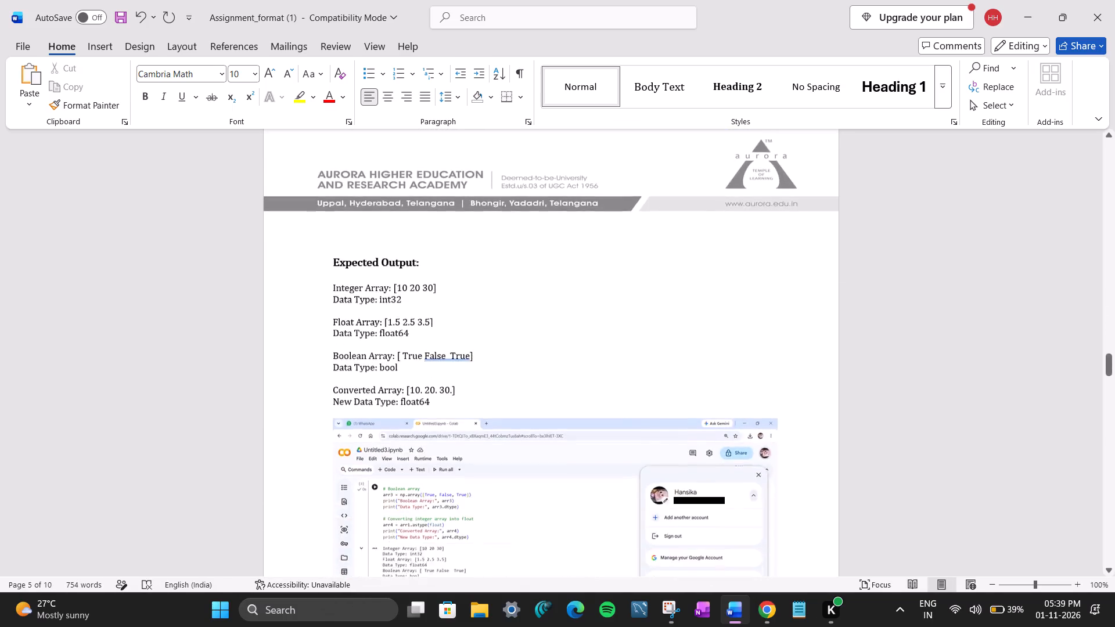
pyautogui.scroll(-7, 474, 403)
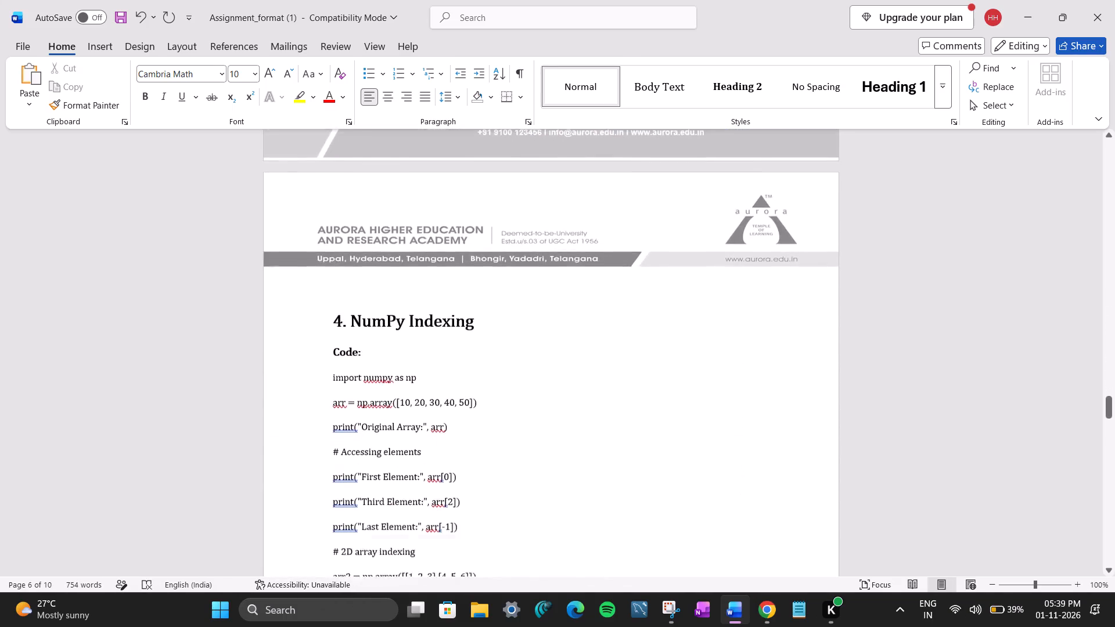
pyautogui.scroll(-1, 474, 403)
pyautogui.click(481, 255)
pyautogui.hotkey('shift', ':')
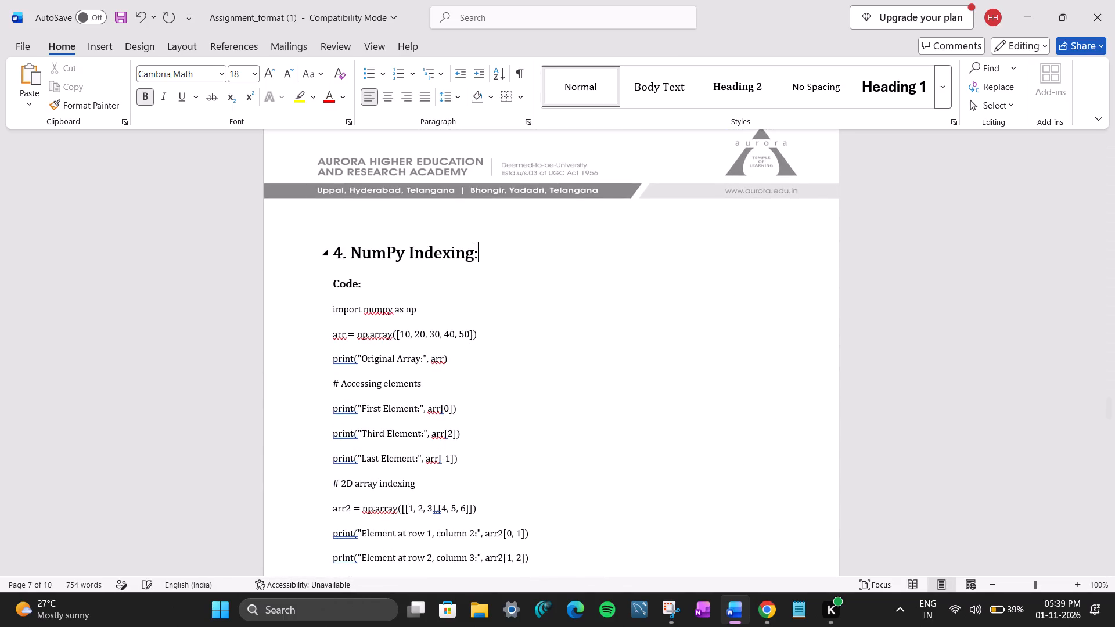
pyautogui.moveTo(484, 255); pyautogui.dragTo(326, 253)
pyautogui.click(374, 233)
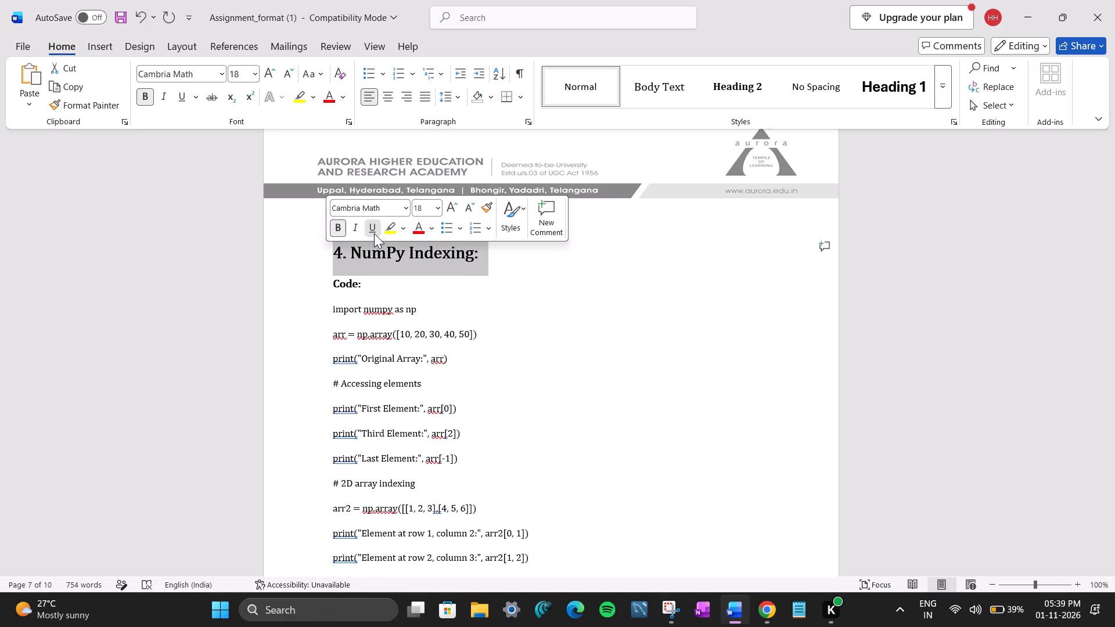
pyautogui.click(474, 338)
# Add a colon at the end of the "5. NumPy Slicing" heading and underline the whole heading.
pyautogui.scroll(-5, 474, 338)
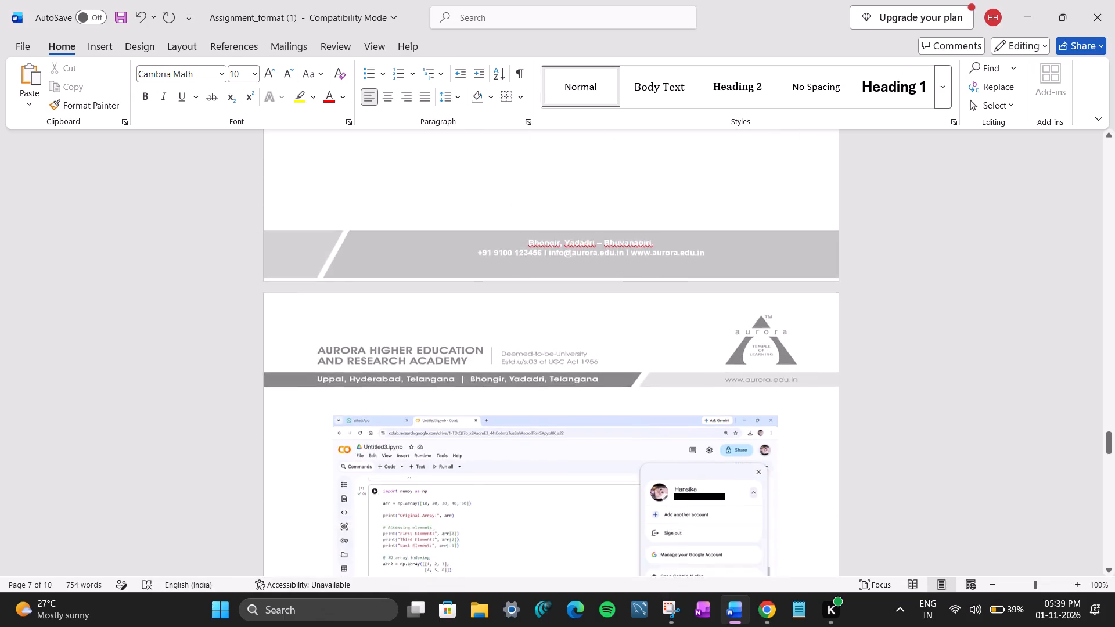
pyautogui.scroll(-3, 474, 338)
pyautogui.scroll(6, 474, 338)
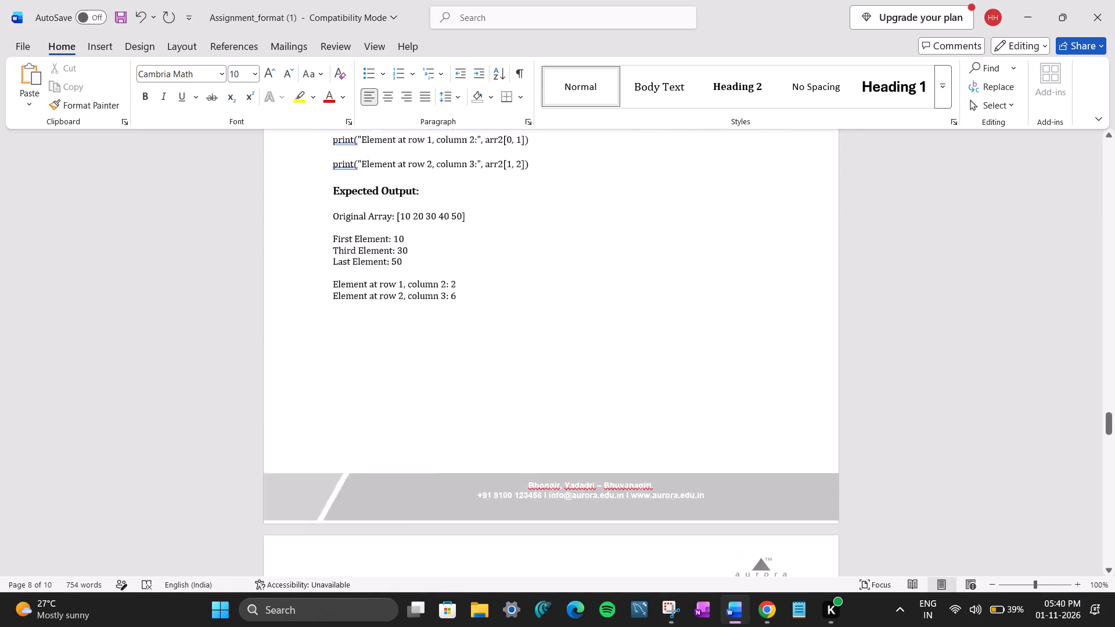
pyautogui.scroll(1, 474, 338)
pyautogui.scroll(-2, 474, 338)
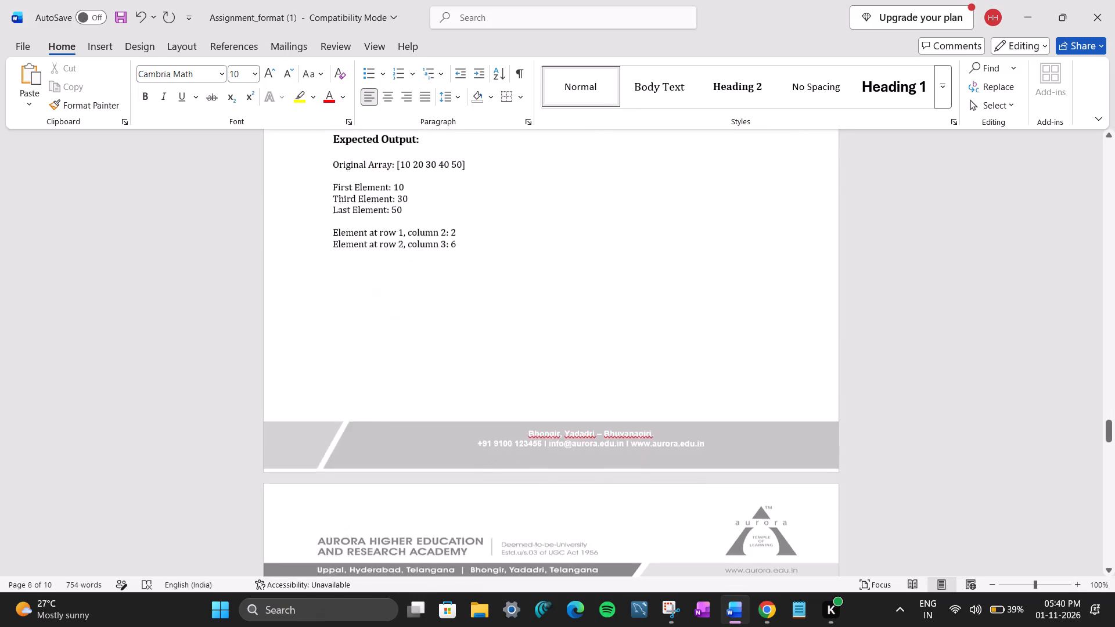
pyautogui.scroll(-4, 474, 338)
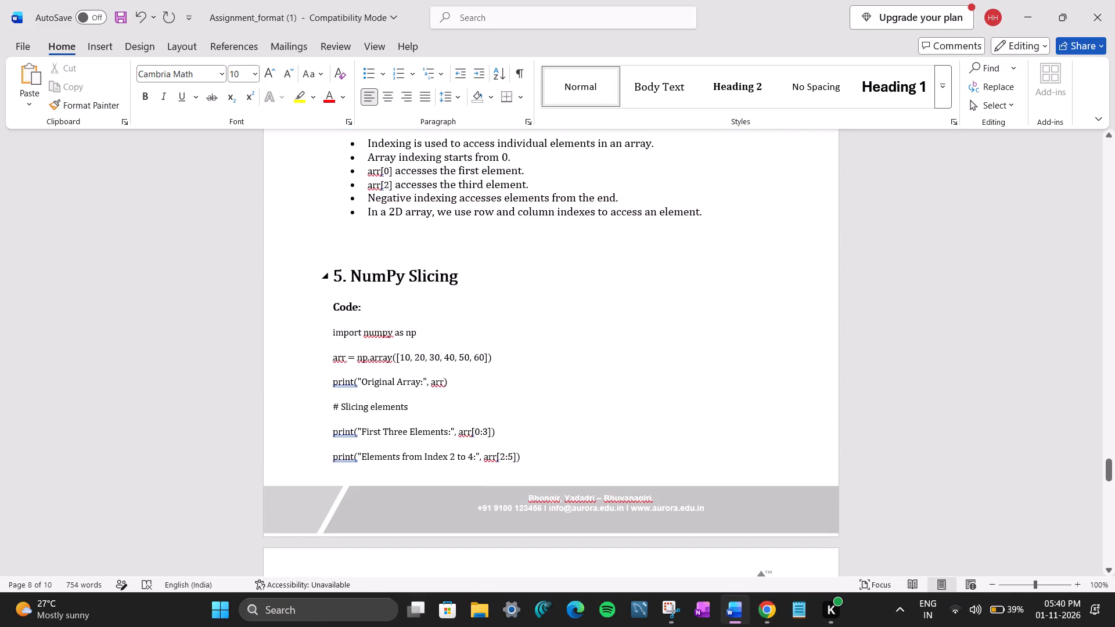
pyautogui.click(470, 276)
pyautogui.hotkey('shift', ':')
pyautogui.moveTo(470, 279); pyautogui.dragTo(404, 276)
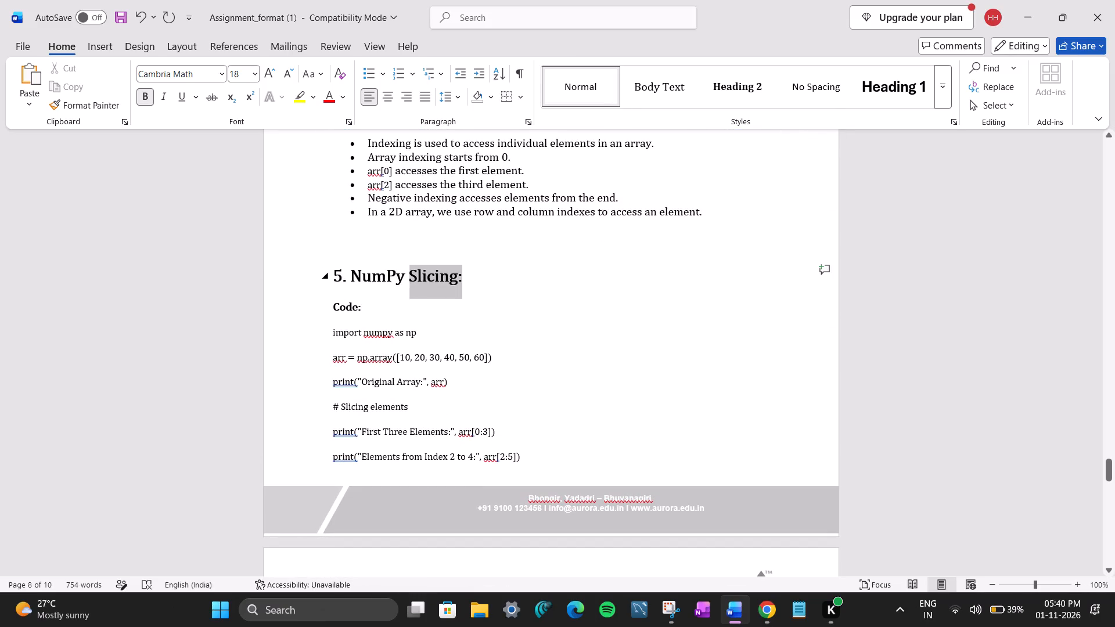
pyautogui.moveTo(404, 276); pyautogui.dragTo(333, 271)
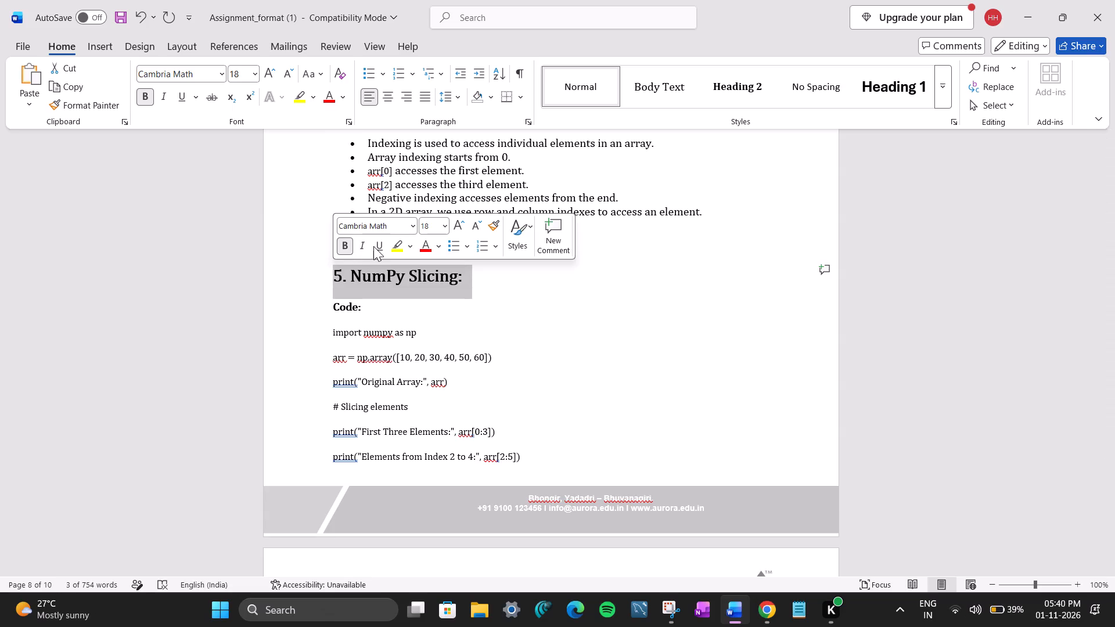
pyautogui.click(375, 246)
pyautogui.click(483, 363)
# Review the slicing section's code, screenshot and explanation through the report's last page, and return to the first page.
pyautogui.scroll(-2, 483, 363)
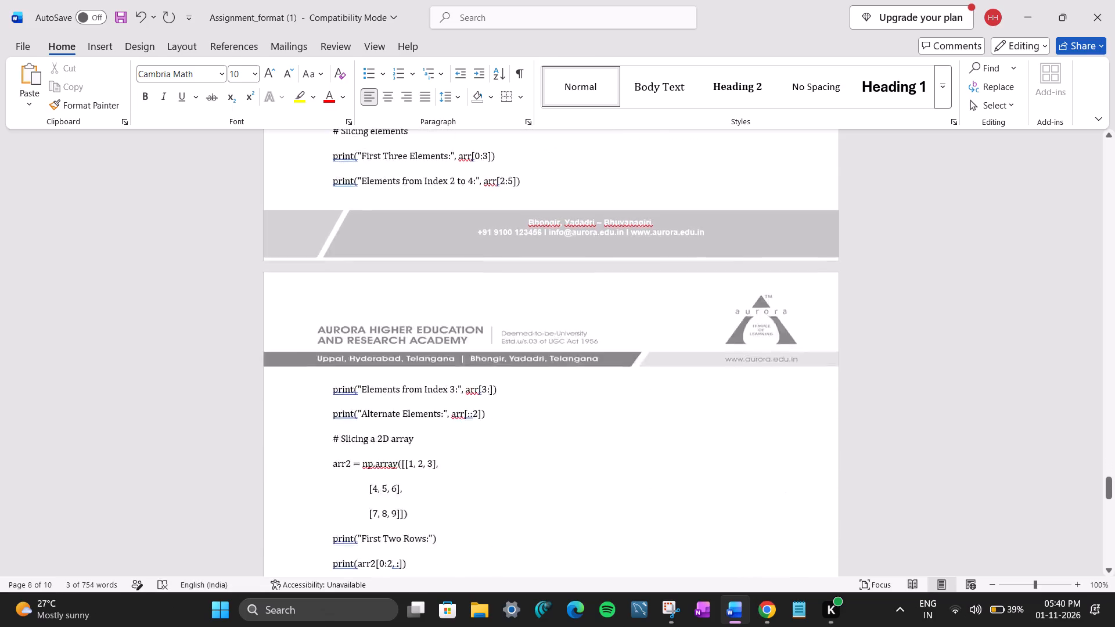
pyautogui.scroll(-6, 483, 363)
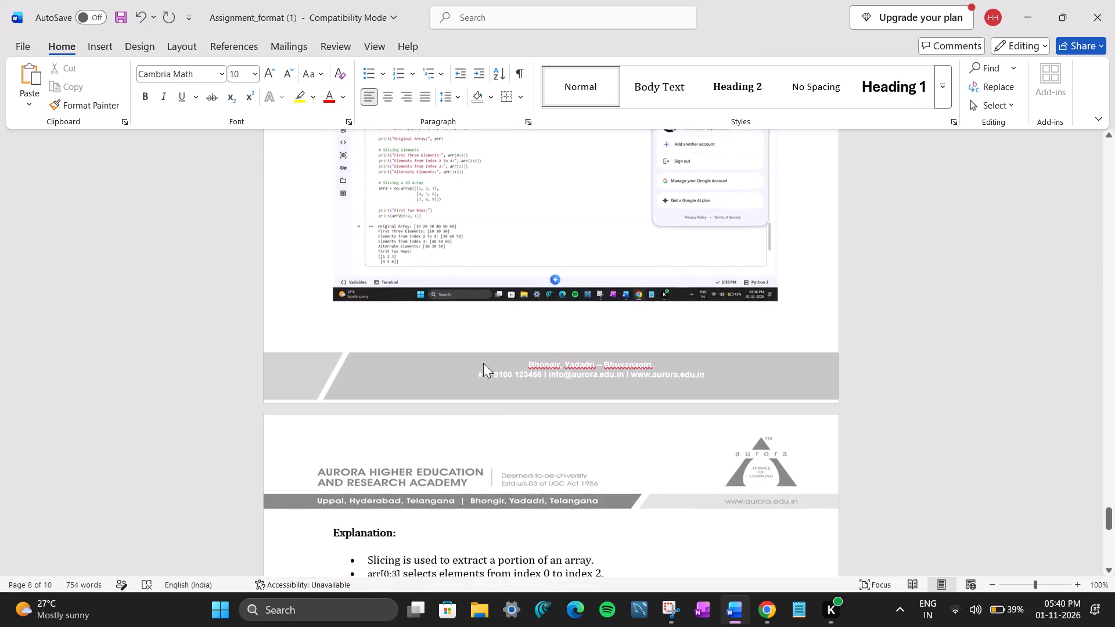
pyautogui.scroll(-7, 483, 363)
pyautogui.scroll(6, 483, 363)
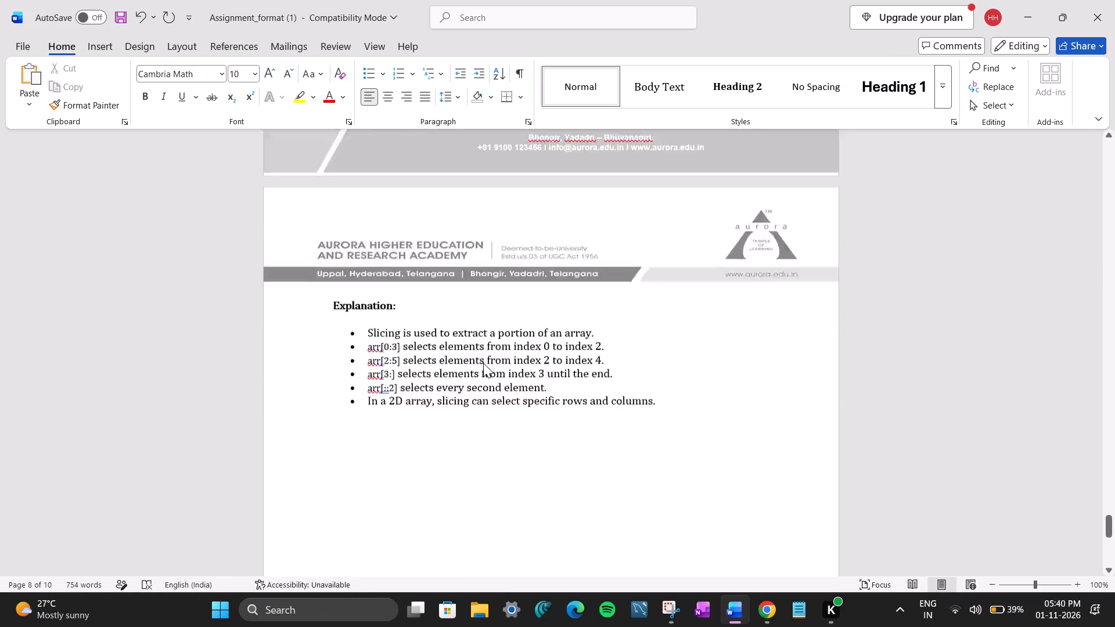
pyautogui.scroll(5, 483, 363)
pyautogui.scroll(20, 483, 363)
pyautogui.scroll(2, 483, 363)
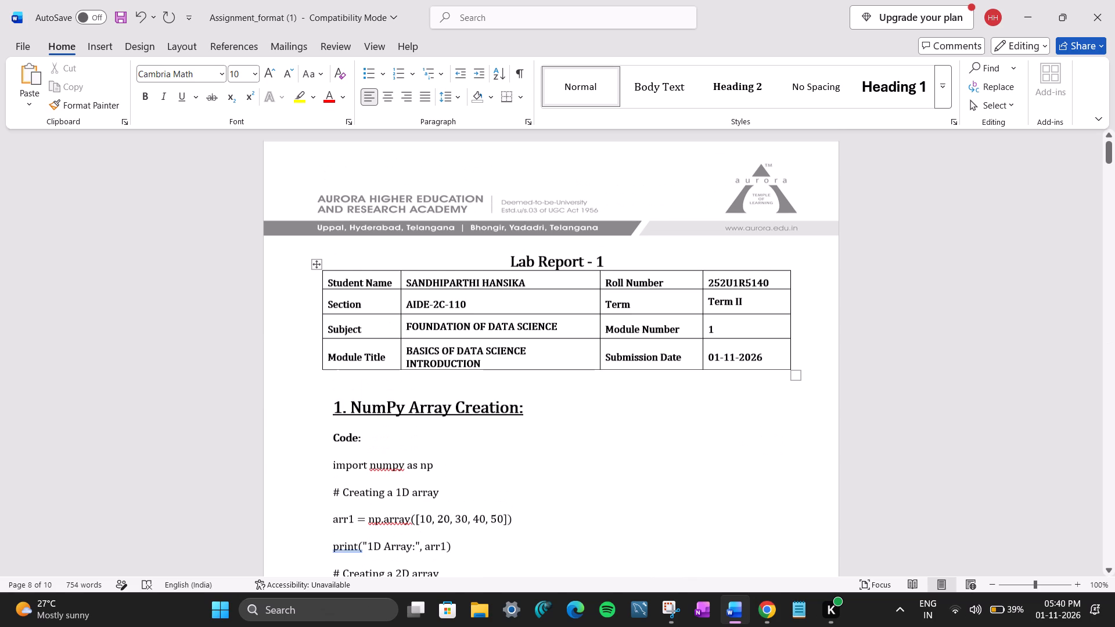
# Check the report's first pages in the print preview and return to the document.
pyautogui.hotkey('ctrl', 'p')
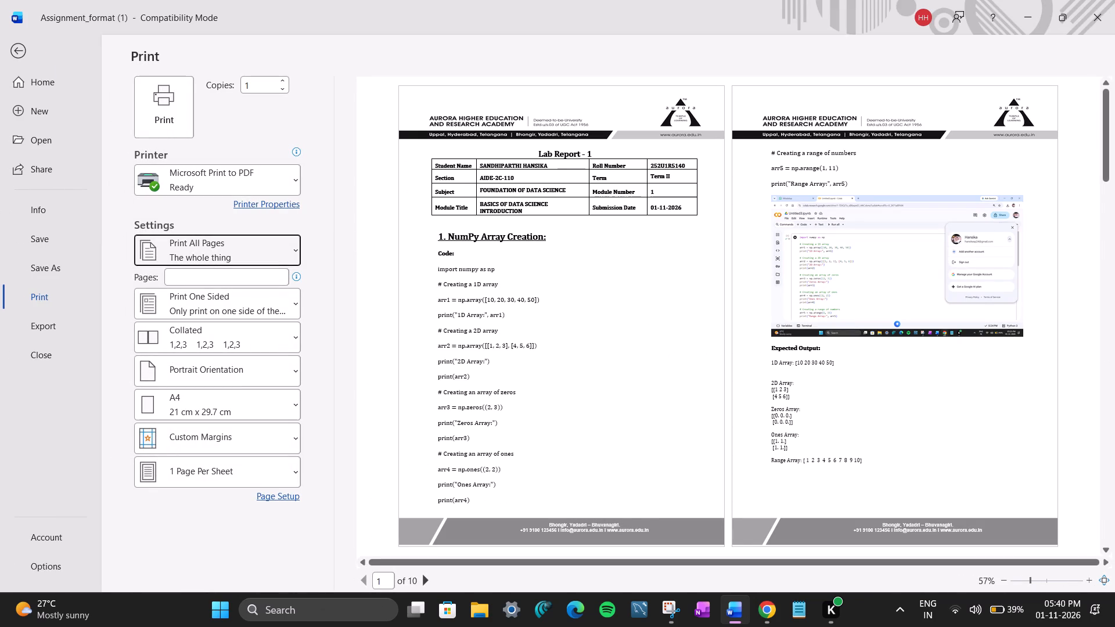
pyautogui.click(23, 54)
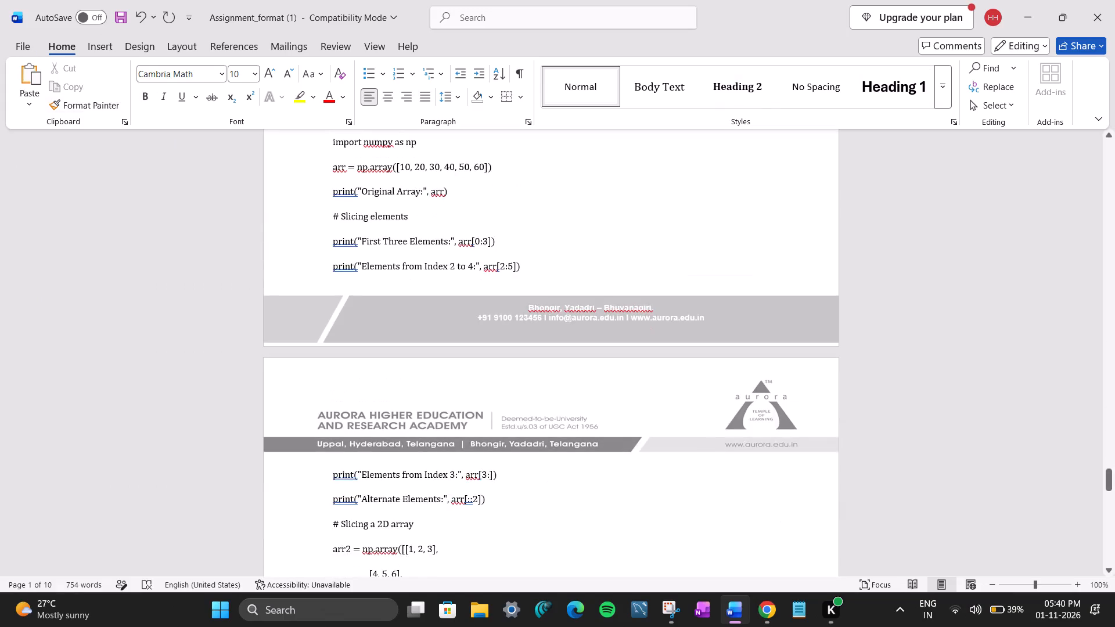
# Remove the bold formatting from the student name and section values in the Lab Report - 1 details table.
pyautogui.scroll(15, 430, 250)
pyautogui.scroll(9, 430, 250)
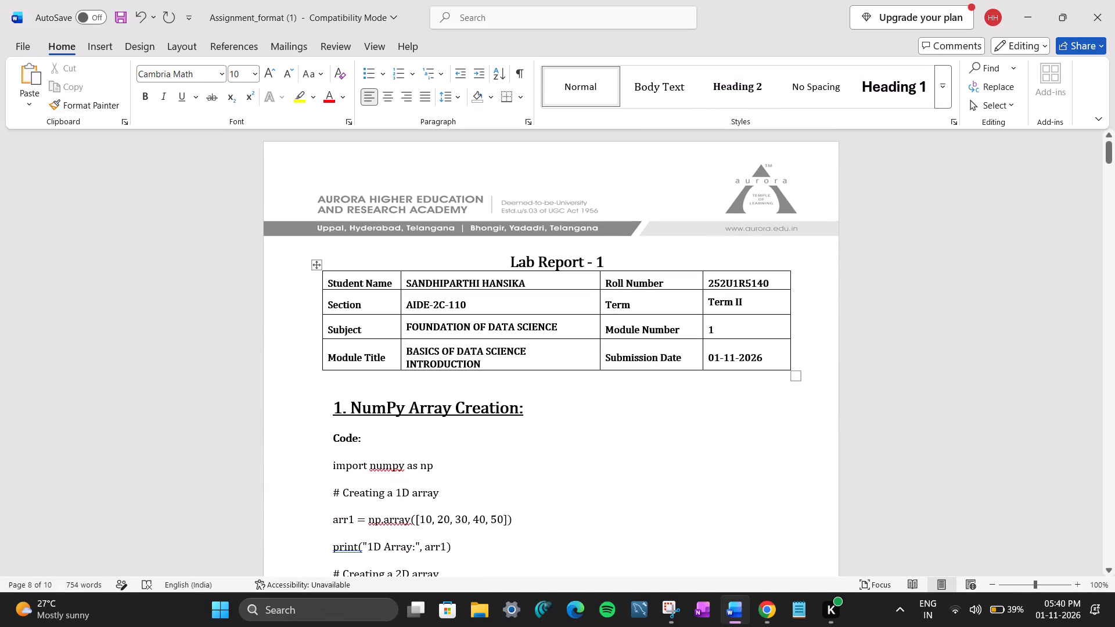
pyautogui.click(528, 279)
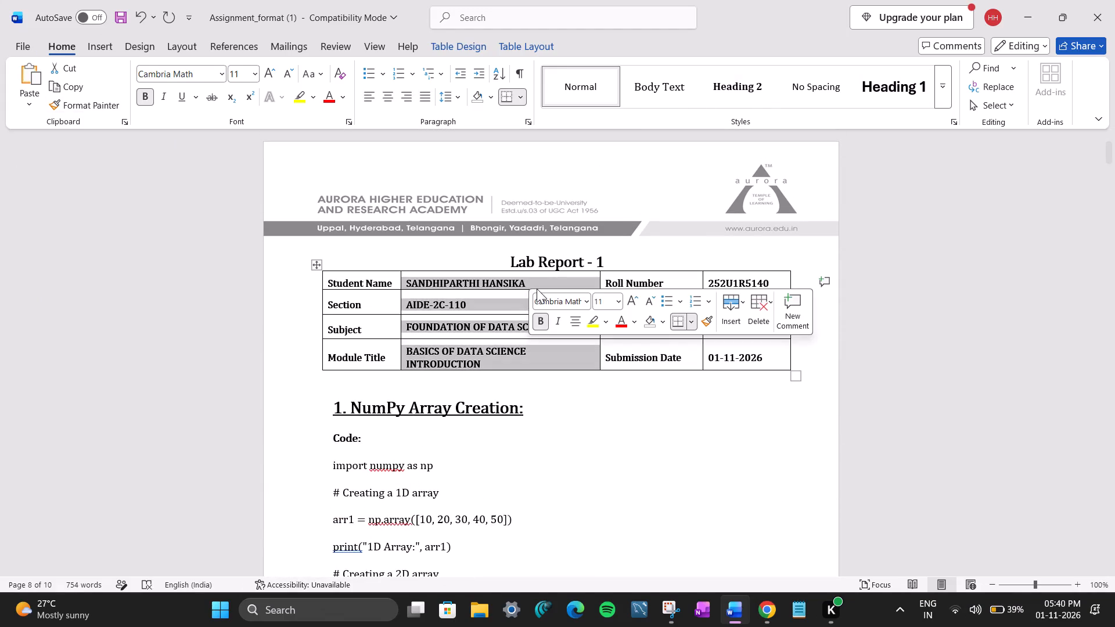
pyautogui.click(534, 284)
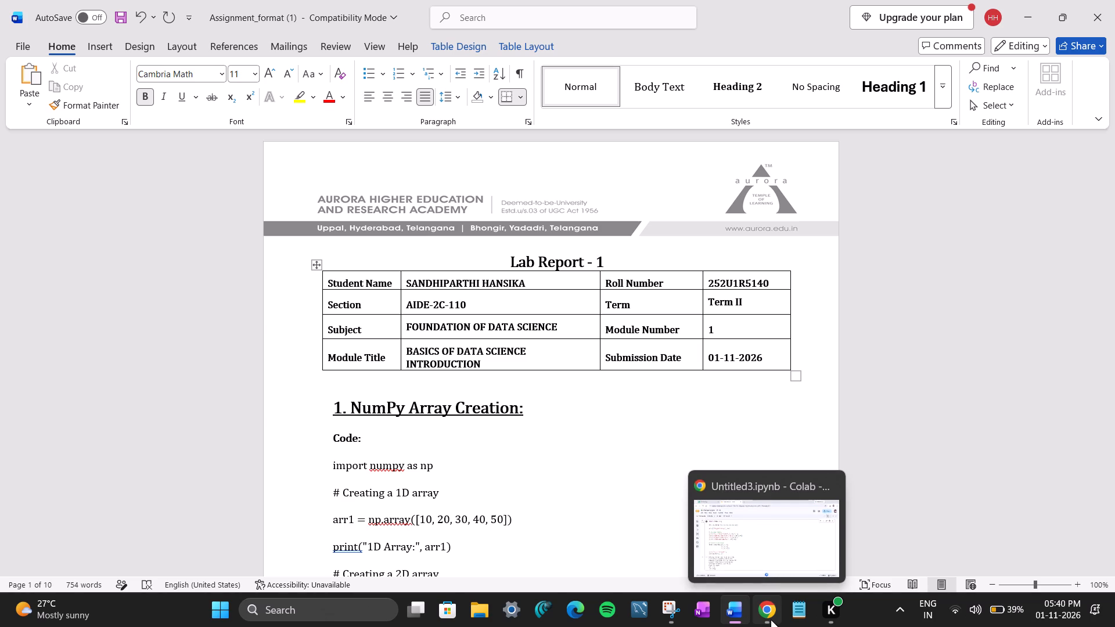
pyautogui.moveTo(541, 283); pyautogui.dragTo(431, 282)
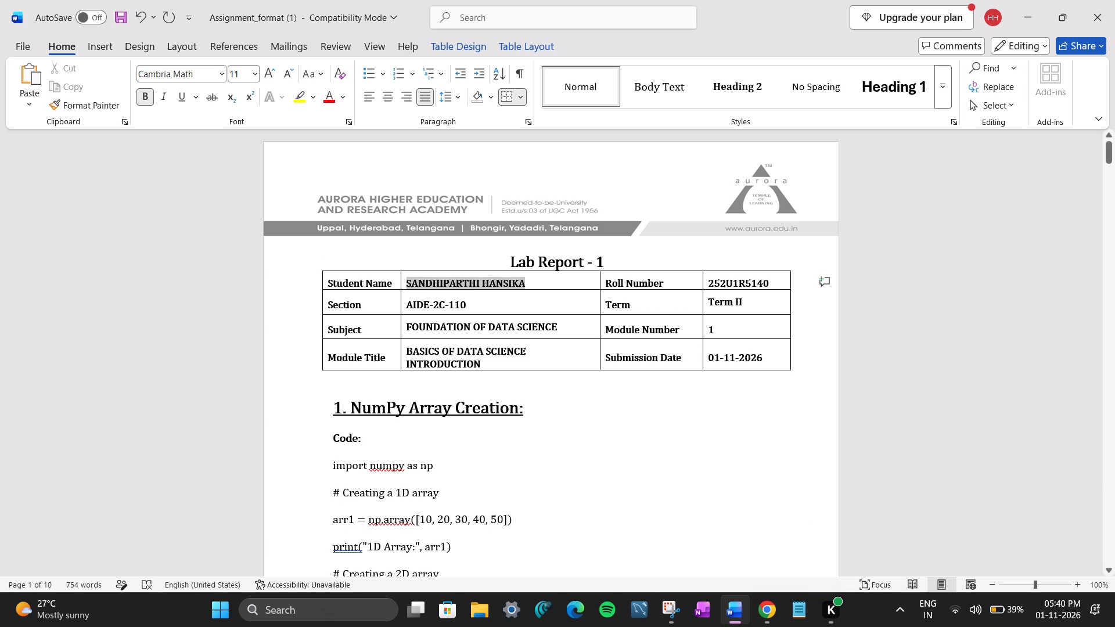
pyautogui.moveTo(431, 282); pyautogui.dragTo(426, 282)
pyautogui.click(442, 323)
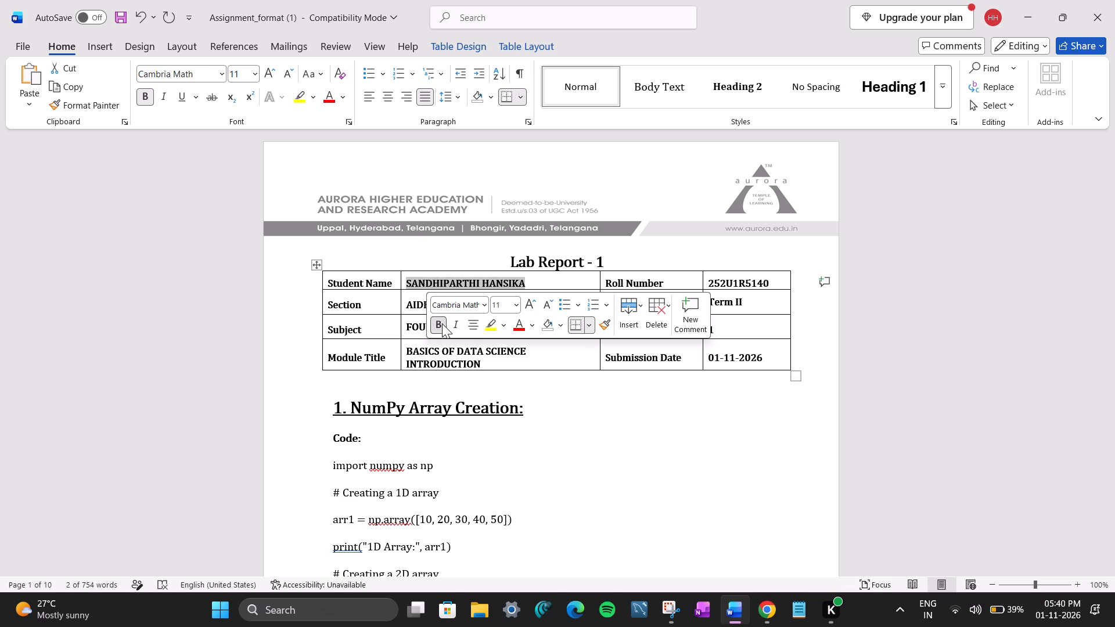
pyautogui.click(508, 373)
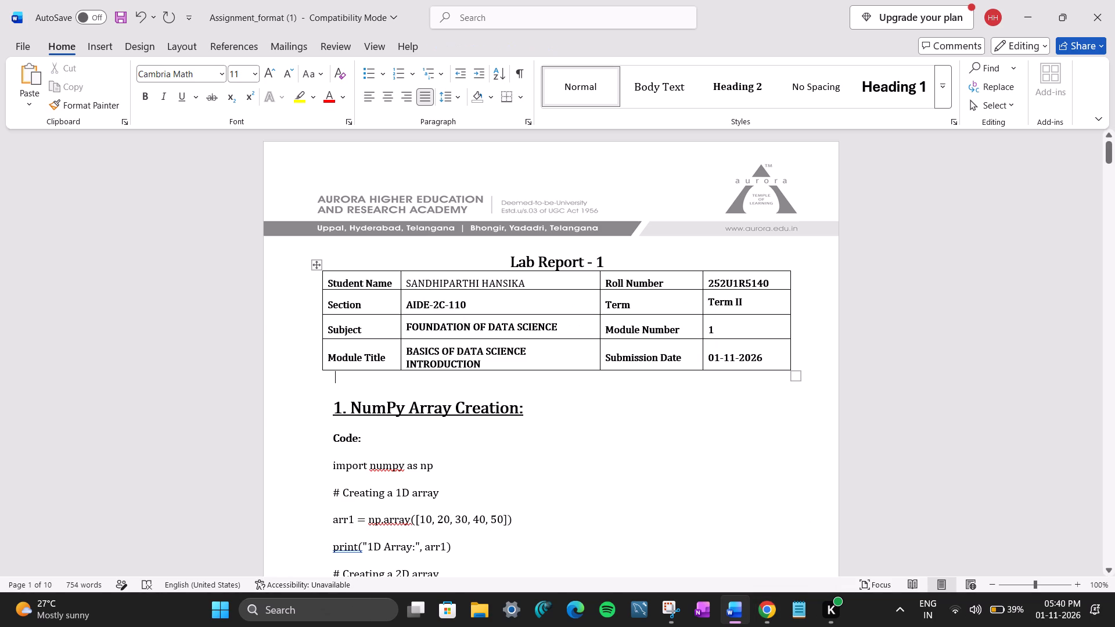
pyautogui.moveTo(478, 305); pyautogui.dragTo(407, 302)
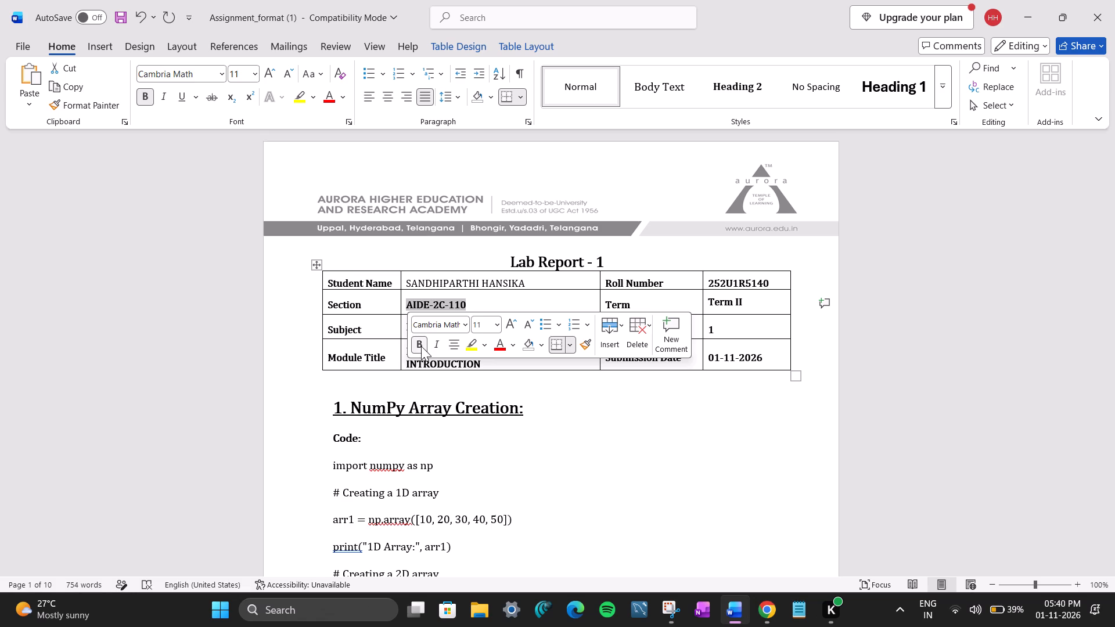
pyautogui.click(421, 346)
pyautogui.click(491, 362)
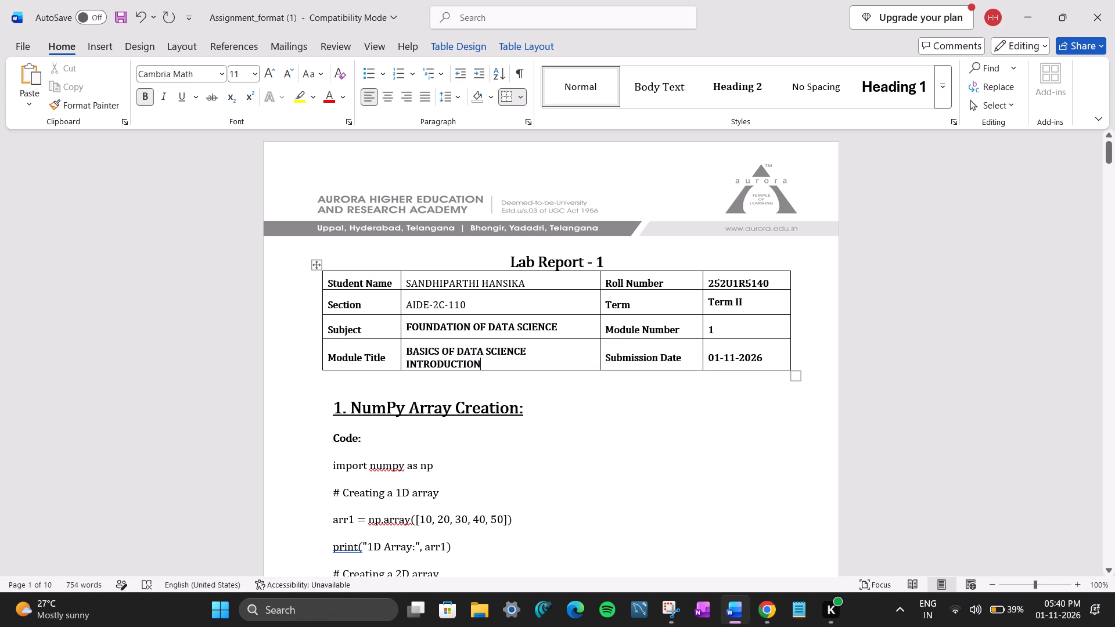
# Remove the bold formatting from the subject and module title values in the details table.
pyautogui.moveTo(570, 327); pyautogui.dragTo(421, 327)
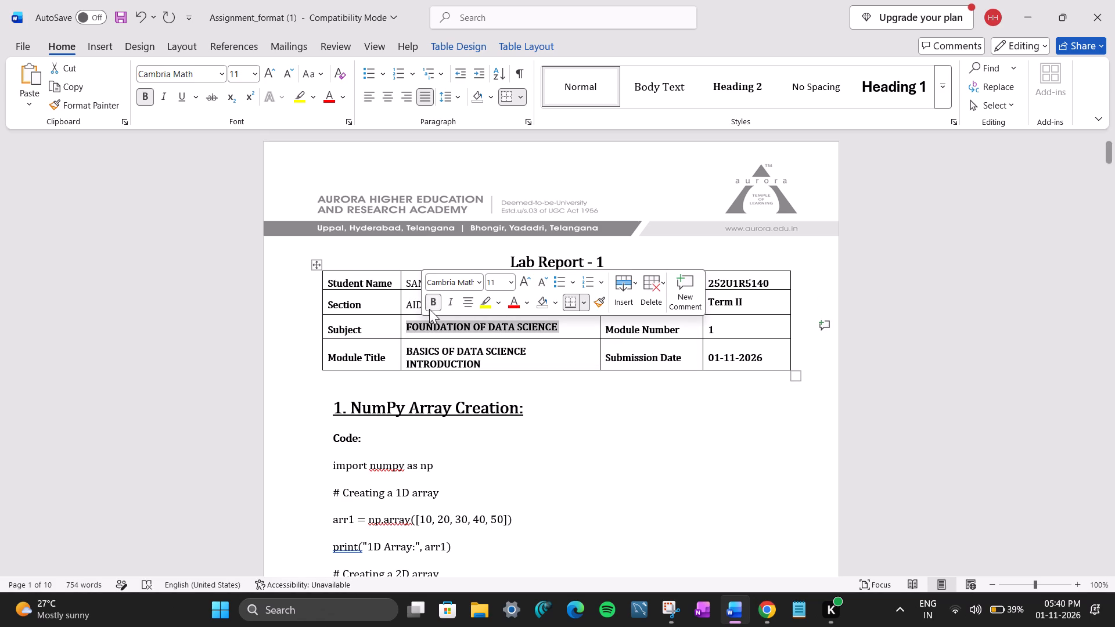
pyautogui.click(431, 302)
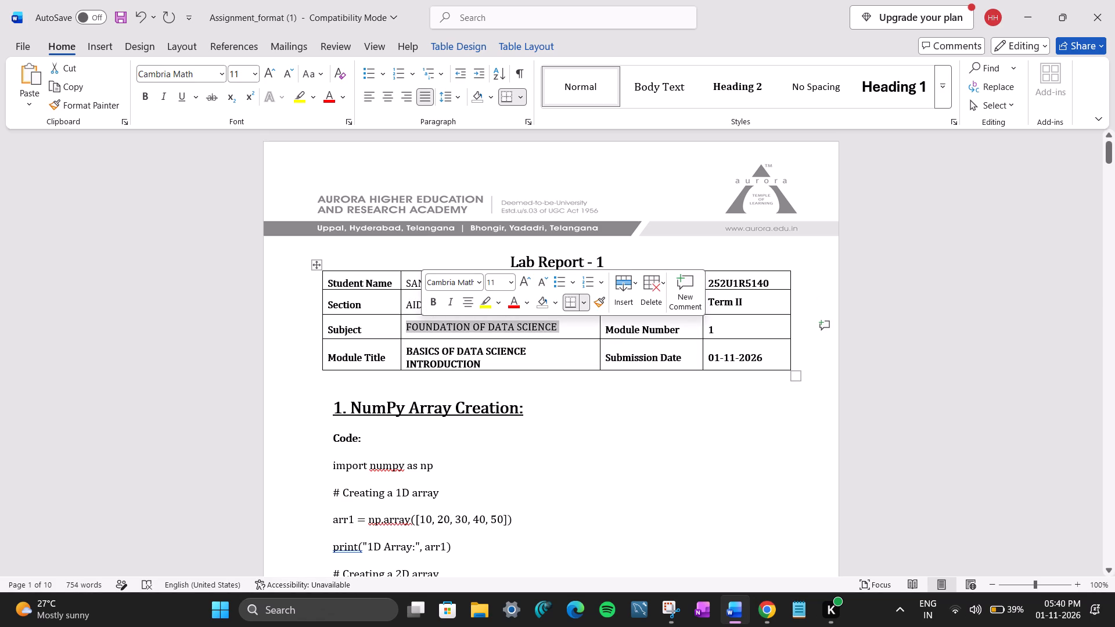
pyautogui.click(487, 366)
pyautogui.moveTo(487, 366); pyautogui.dragTo(405, 349)
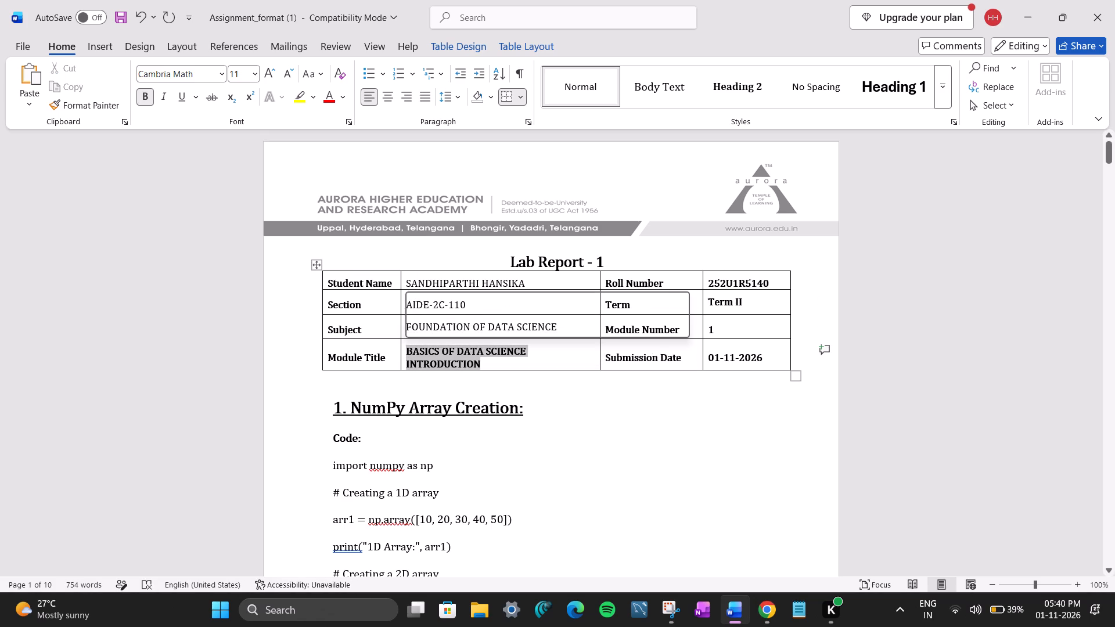
pyautogui.click(415, 330)
pyautogui.click(649, 434)
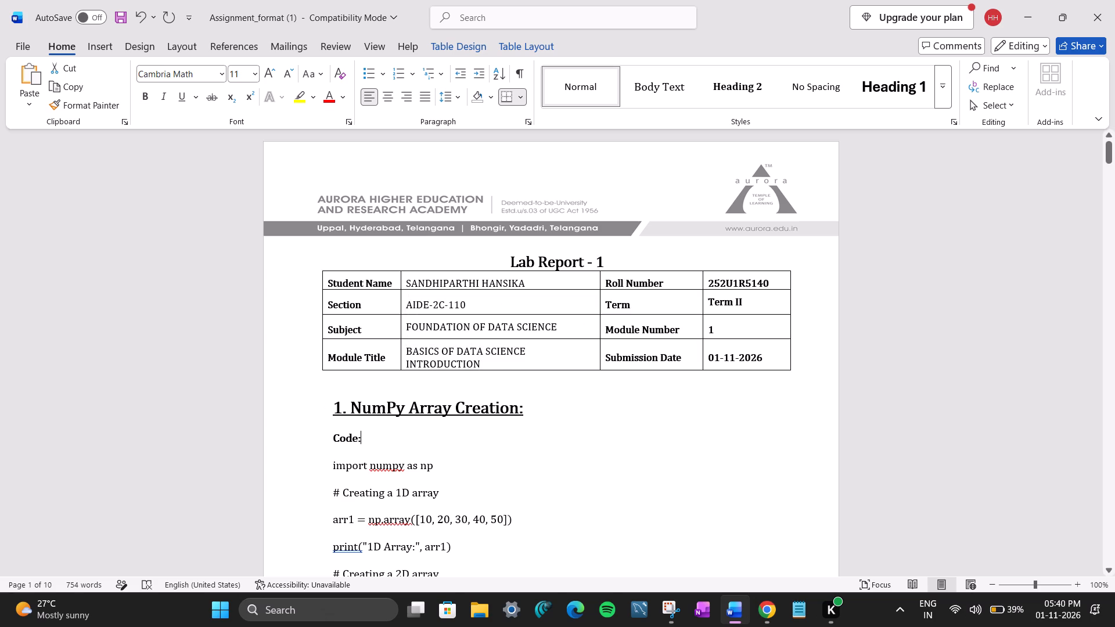
# Remove the bold formatting from the roll number, term, module number and submission date values in the details table.
pyautogui.moveTo(774, 283); pyautogui.dragTo(759, 281)
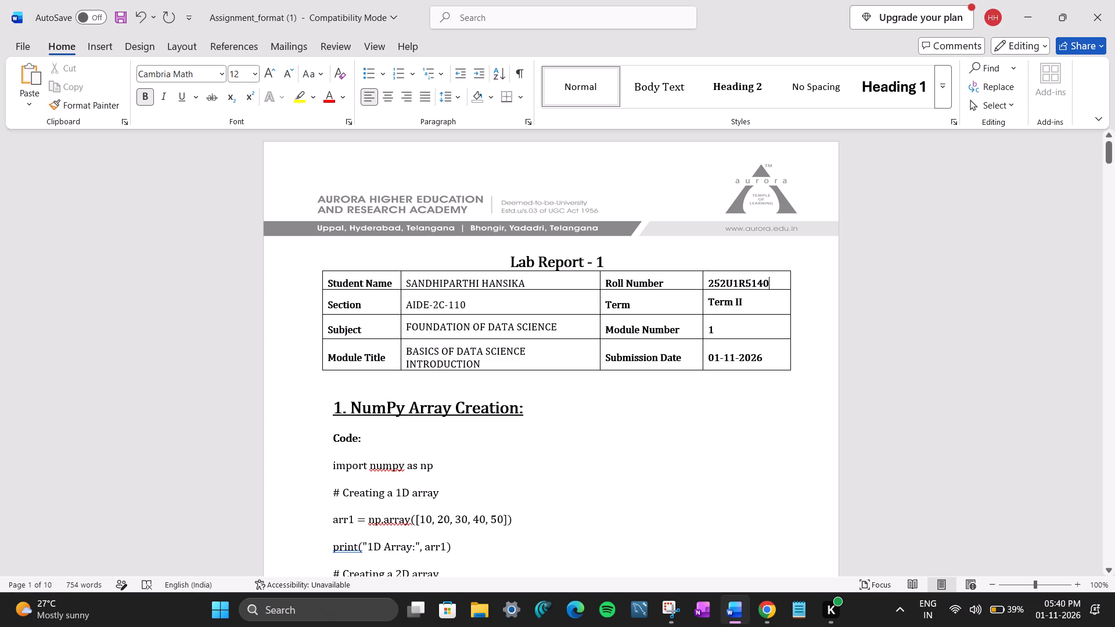
pyautogui.moveTo(759, 281); pyautogui.dragTo(703, 285)
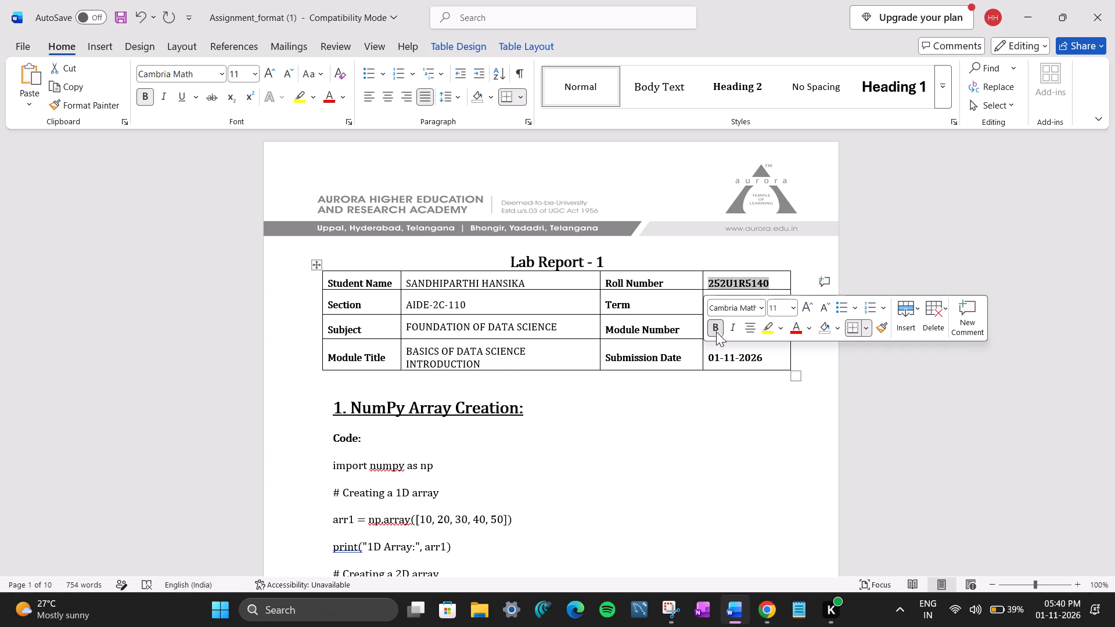
pyautogui.click(716, 331)
pyautogui.click(735, 354)
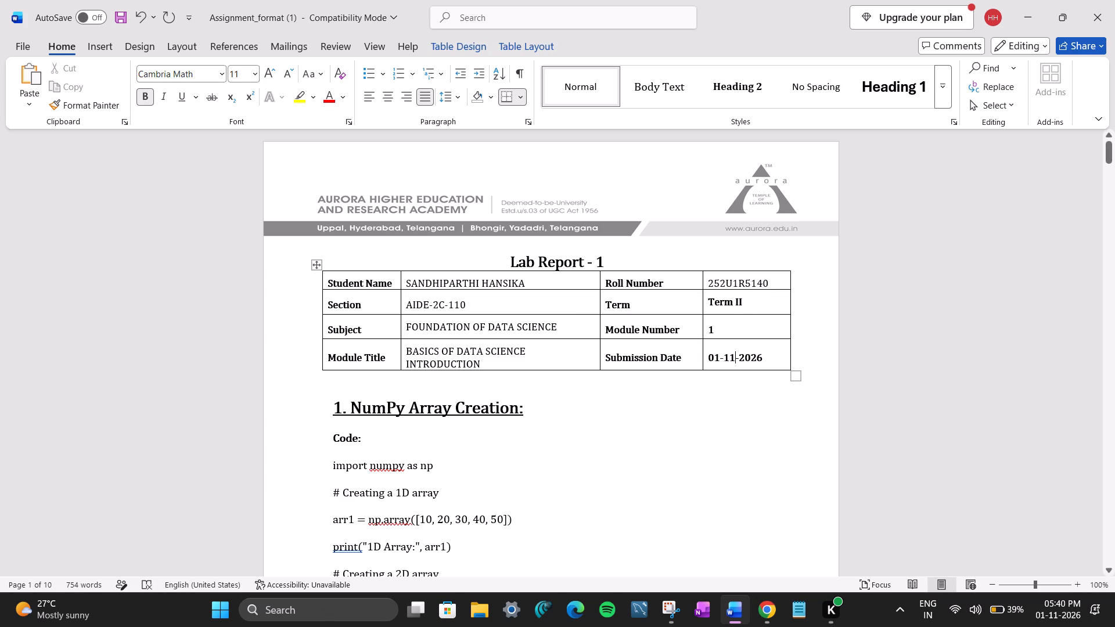
pyautogui.moveTo(755, 299); pyautogui.dragTo(706, 305)
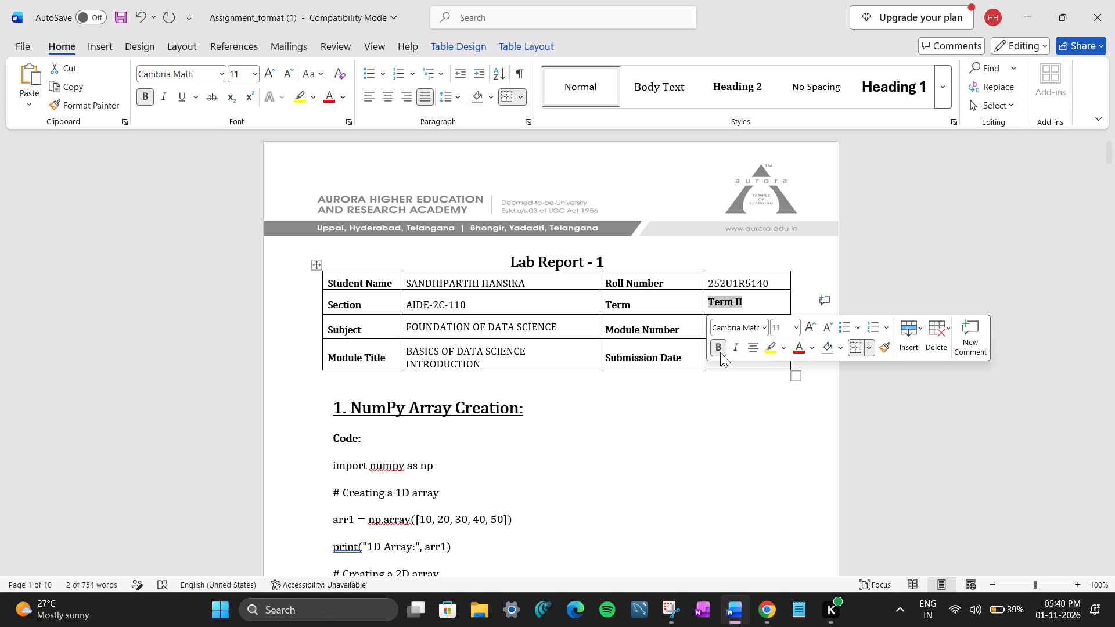
pyautogui.click(720, 352)
pyautogui.click(749, 380)
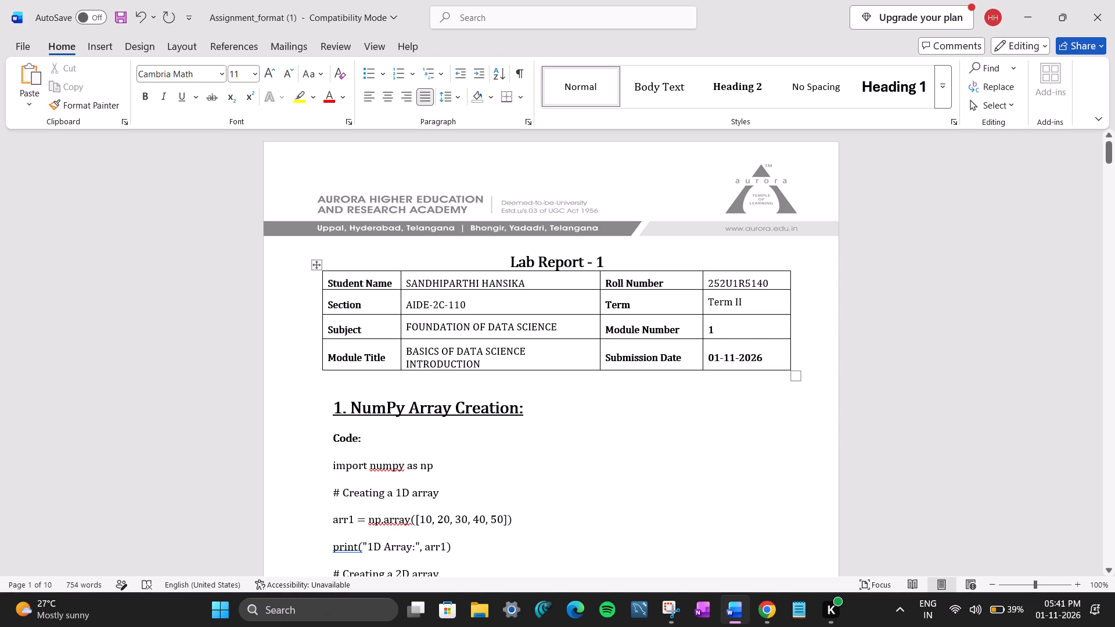
pyautogui.moveTo(725, 327); pyautogui.dragTo(707, 326)
pyautogui.click(719, 304)
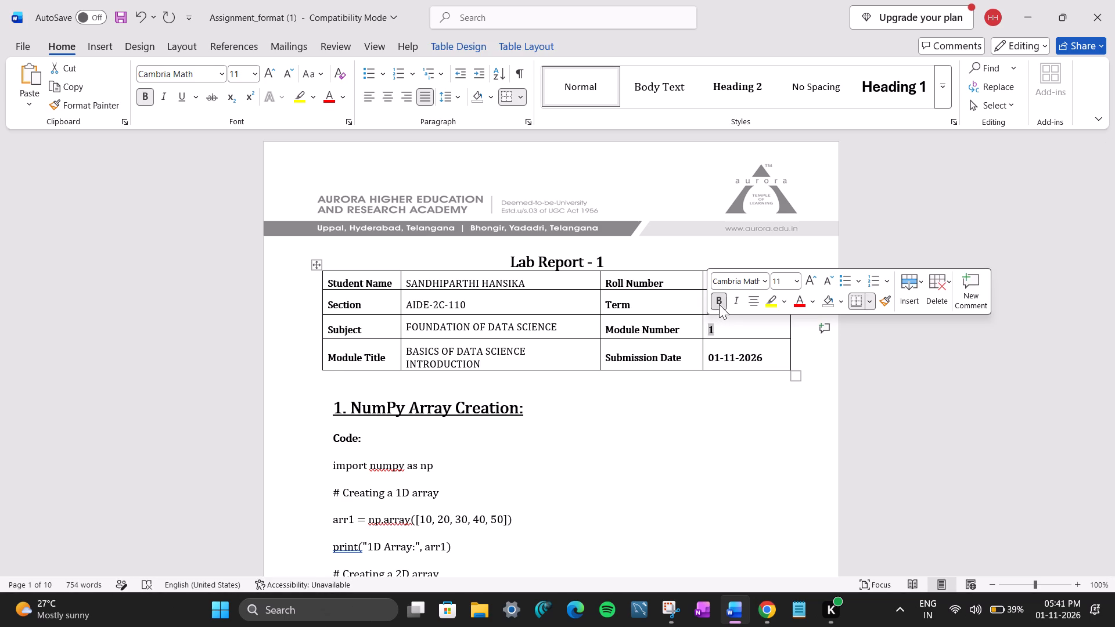
pyautogui.click(772, 363)
pyautogui.moveTo(772, 363); pyautogui.dragTo(729, 365)
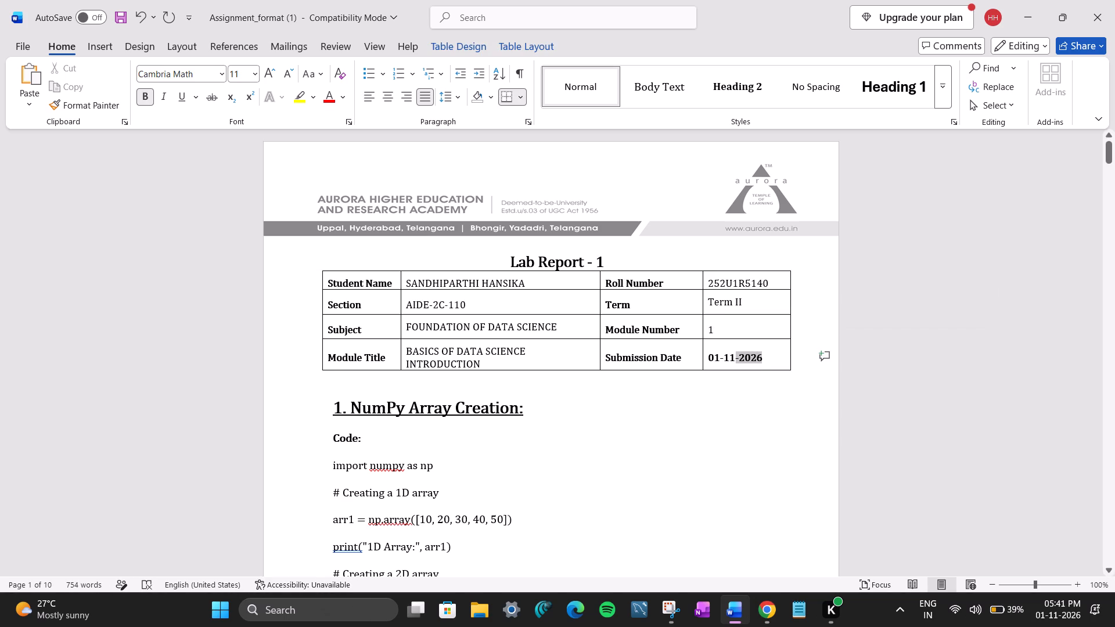
pyautogui.moveTo(729, 365); pyautogui.dragTo(710, 363)
pyautogui.click(717, 338)
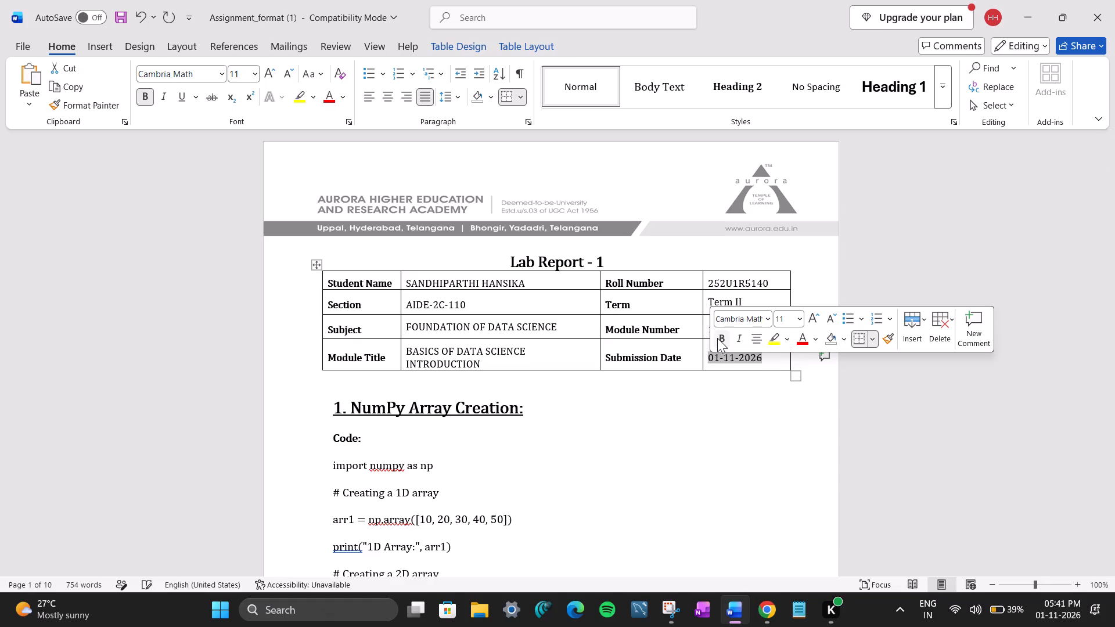
pyautogui.click(676, 464)
# Review the array creation section's code and expected output from the first page onward.
pyautogui.scroll(-2, 676, 464)
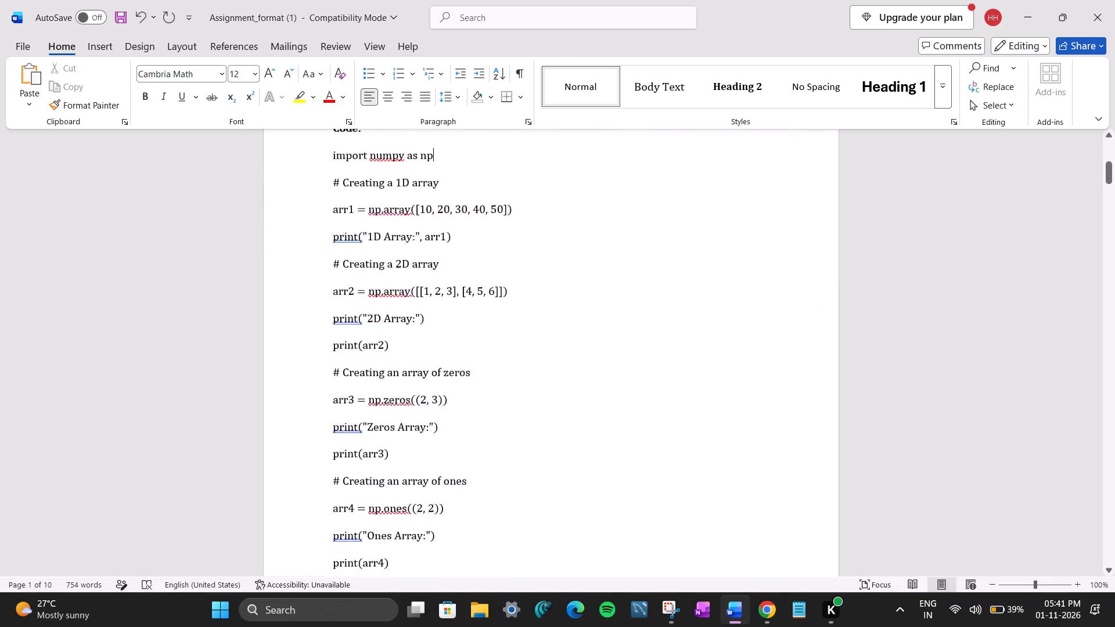
pyautogui.scroll(-6, 676, 464)
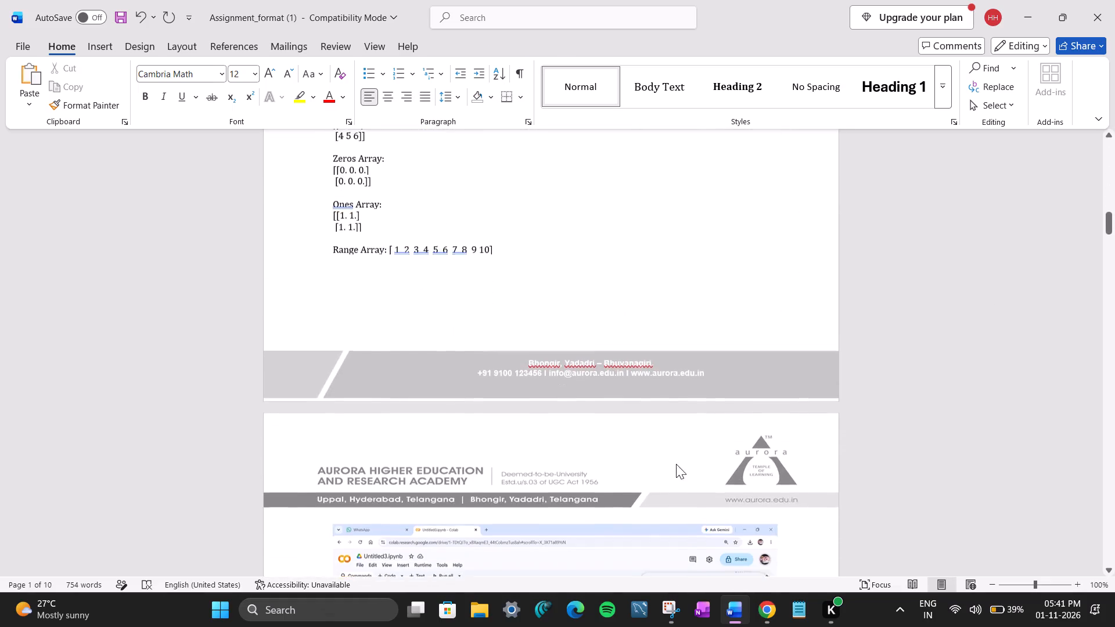
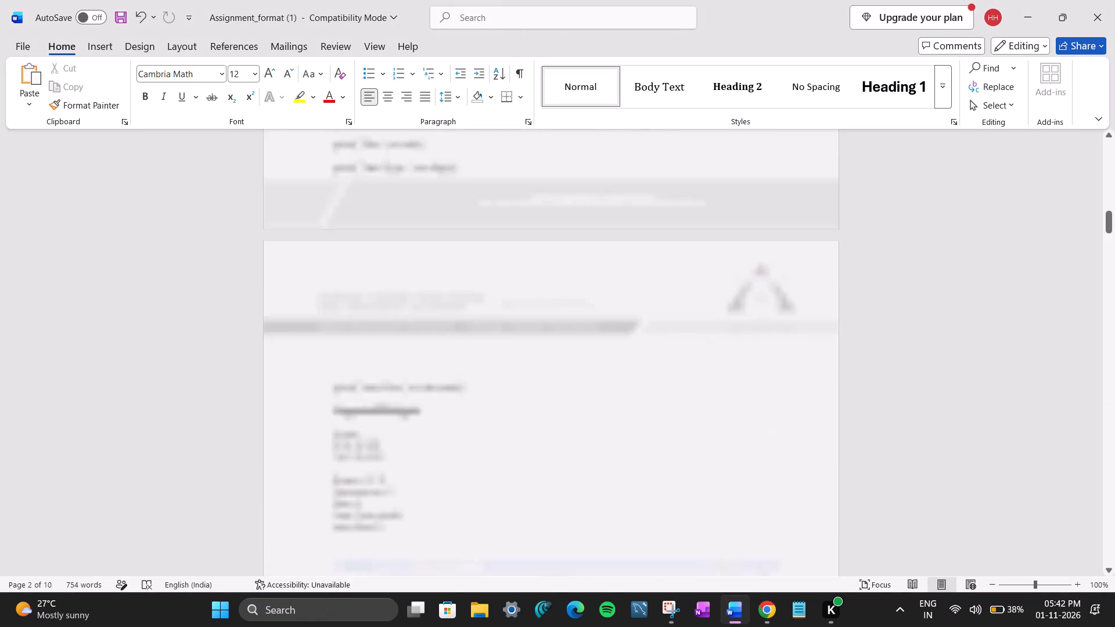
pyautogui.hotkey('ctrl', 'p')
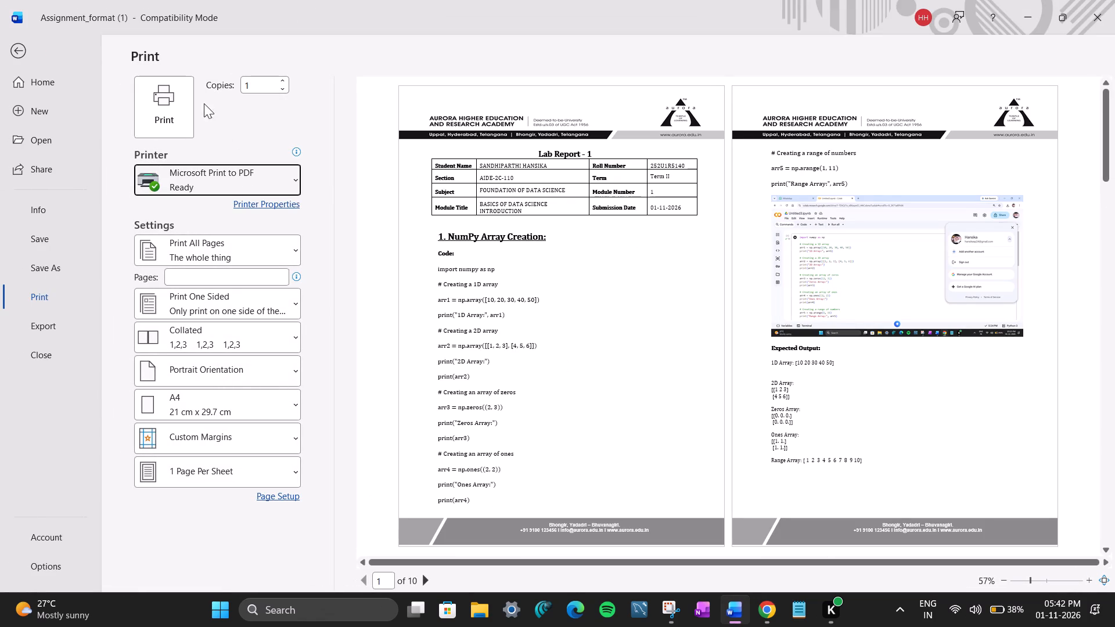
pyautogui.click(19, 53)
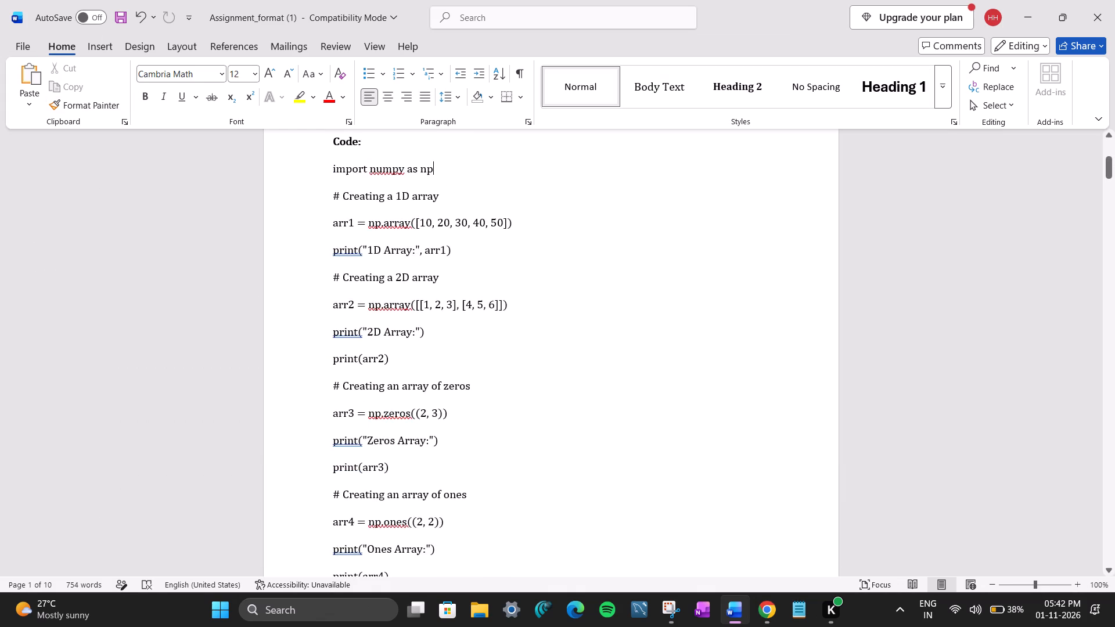
# Change the font of the entire student details table on the first page to Times New Roman.
pyautogui.scroll(20, 373, 260)
pyautogui.click(315, 262)
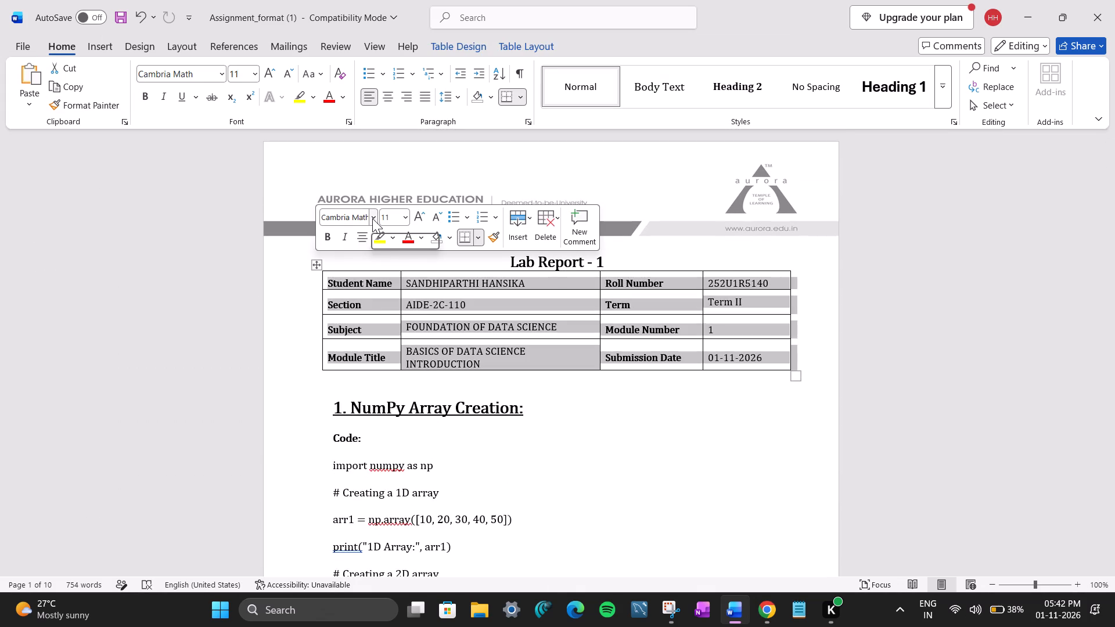
pyautogui.click(372, 218)
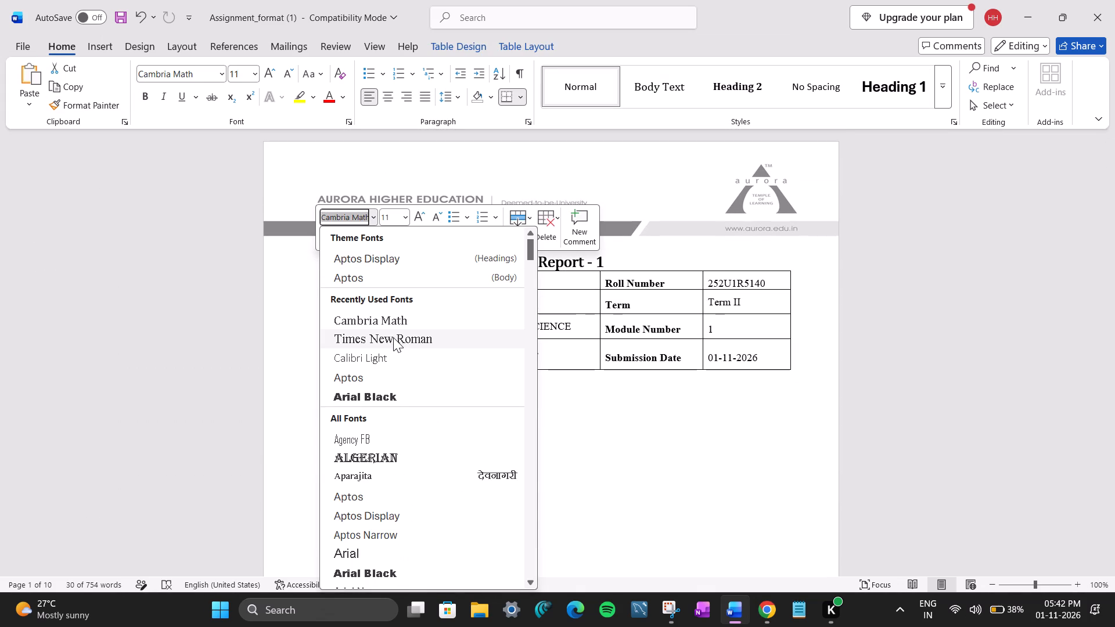
pyautogui.click(394, 338)
pyautogui.click(634, 419)
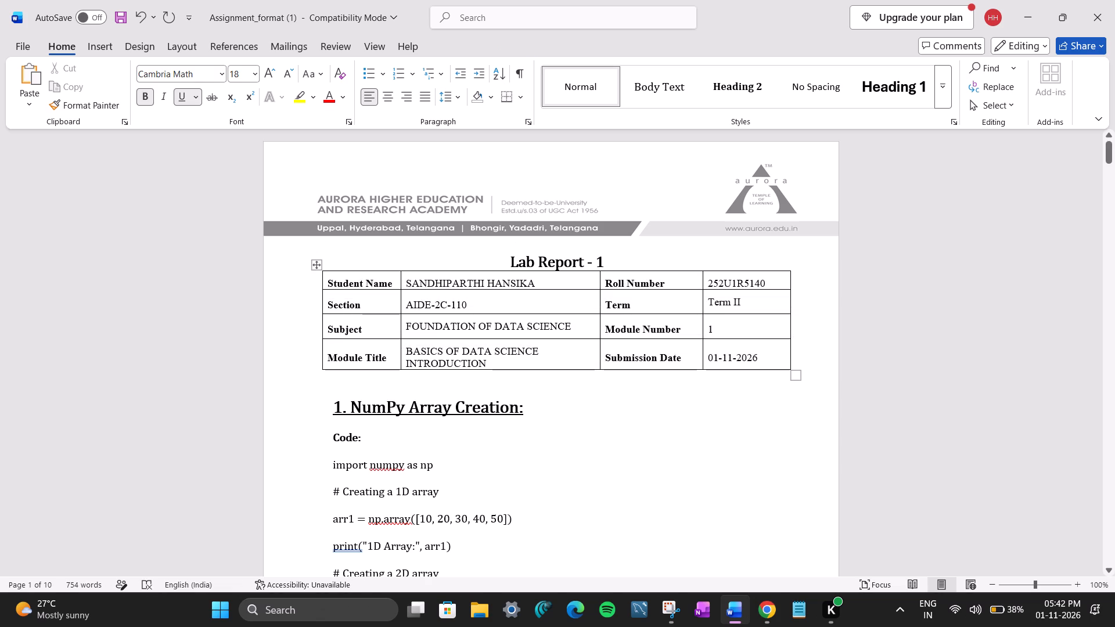
# Check the layout of every page of the lab report in the print preview.
pyautogui.hotkey('ctrl', 'p')
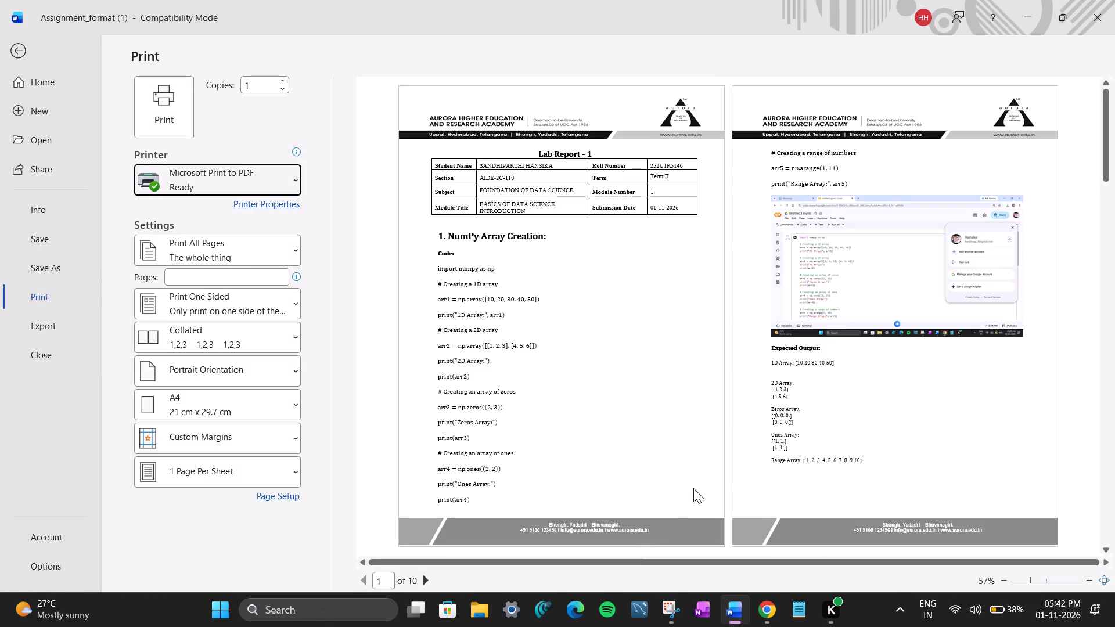
pyautogui.click(426, 577)
pyautogui.click(426, 577)
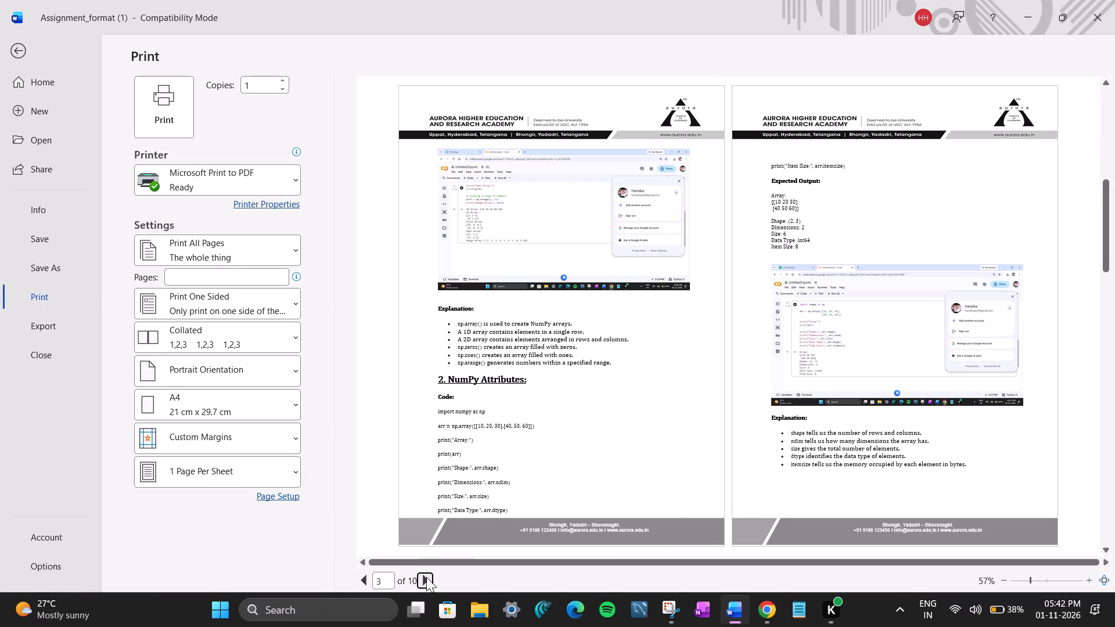
pyautogui.click(426, 577)
pyautogui.click(426, 577)
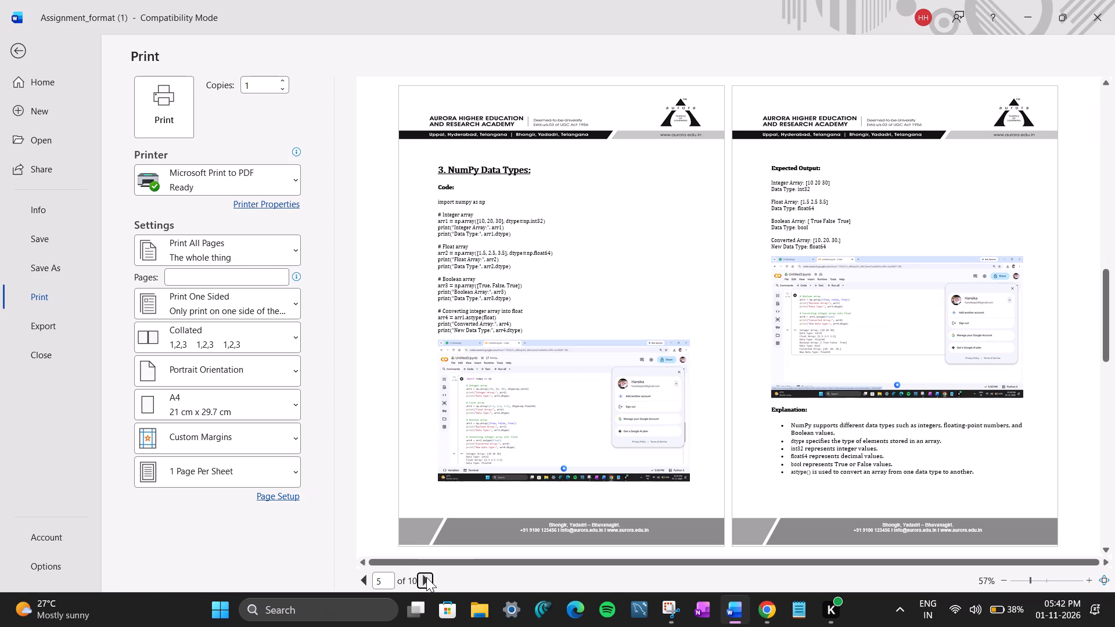
pyautogui.doubleClick(426, 577)
pyautogui.click(426, 577)
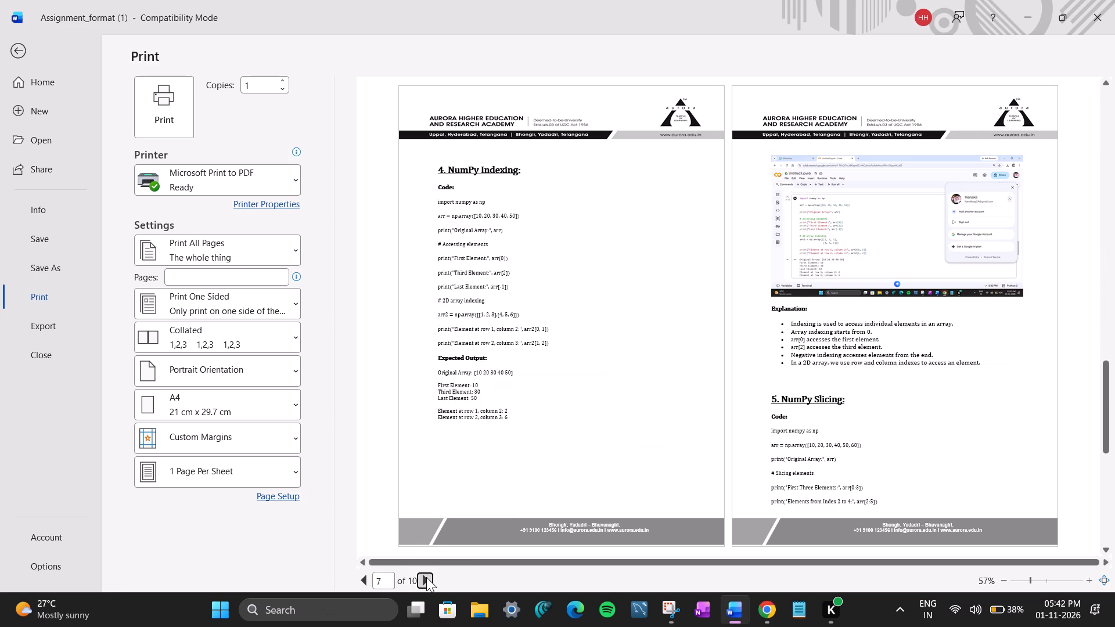
pyautogui.click(426, 577)
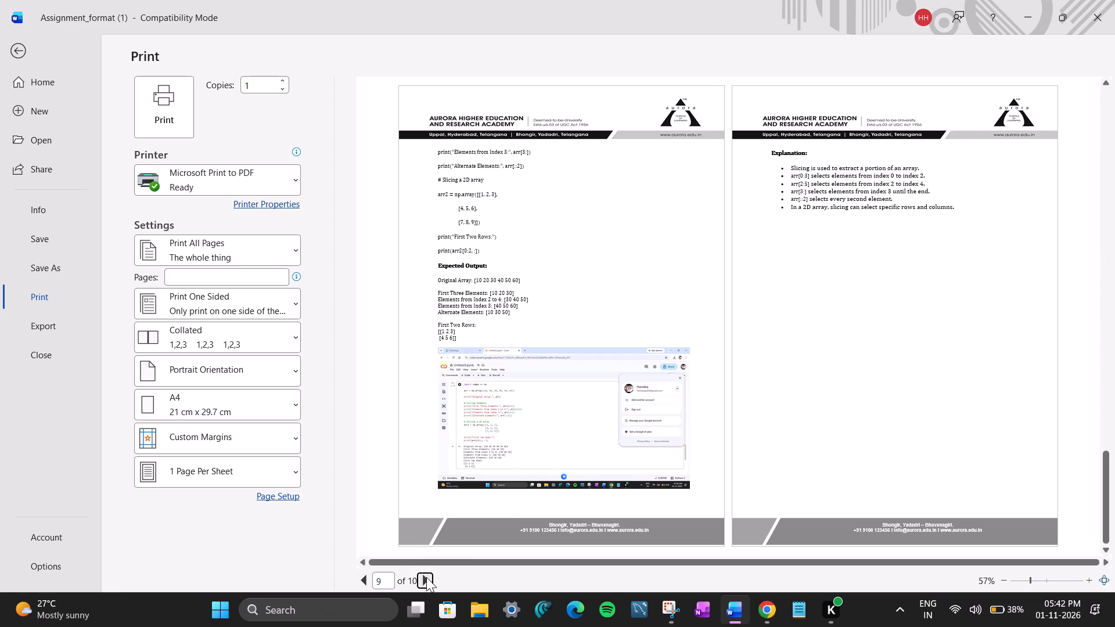
pyautogui.doubleClick(426, 577)
# Print the whole report to a PDF file named FDS_LAB_1 on the Desktop.
pyautogui.click(140, 93)
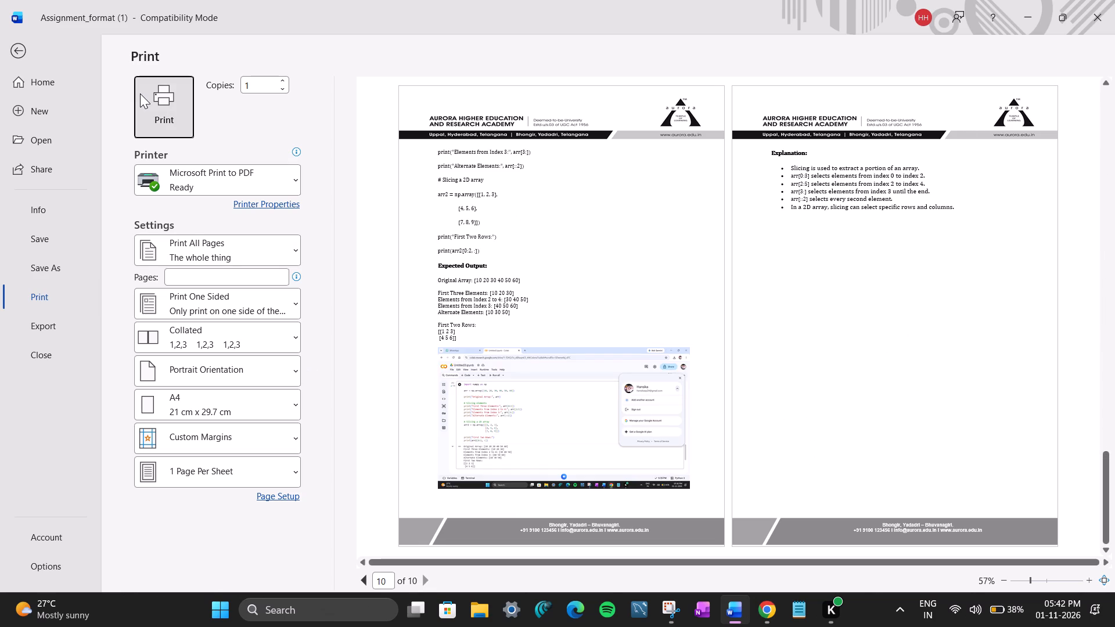
pyautogui.scroll(10, 73, 98)
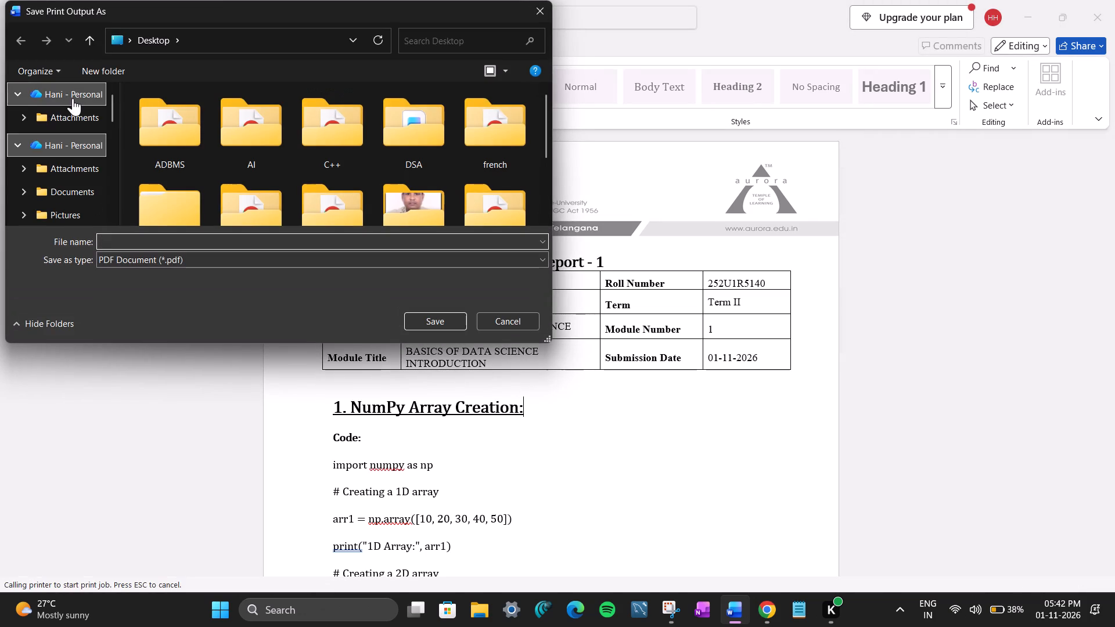
pyautogui.doubleClick(48, 101)
pyautogui.doubleClick(172, 132)
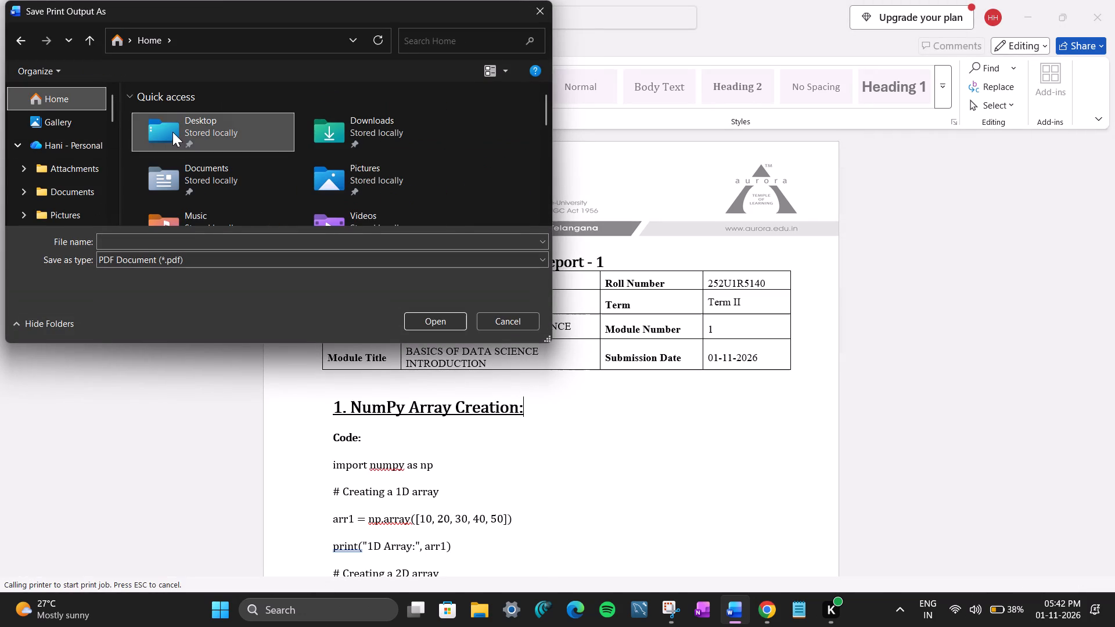
pyautogui.click(208, 242)
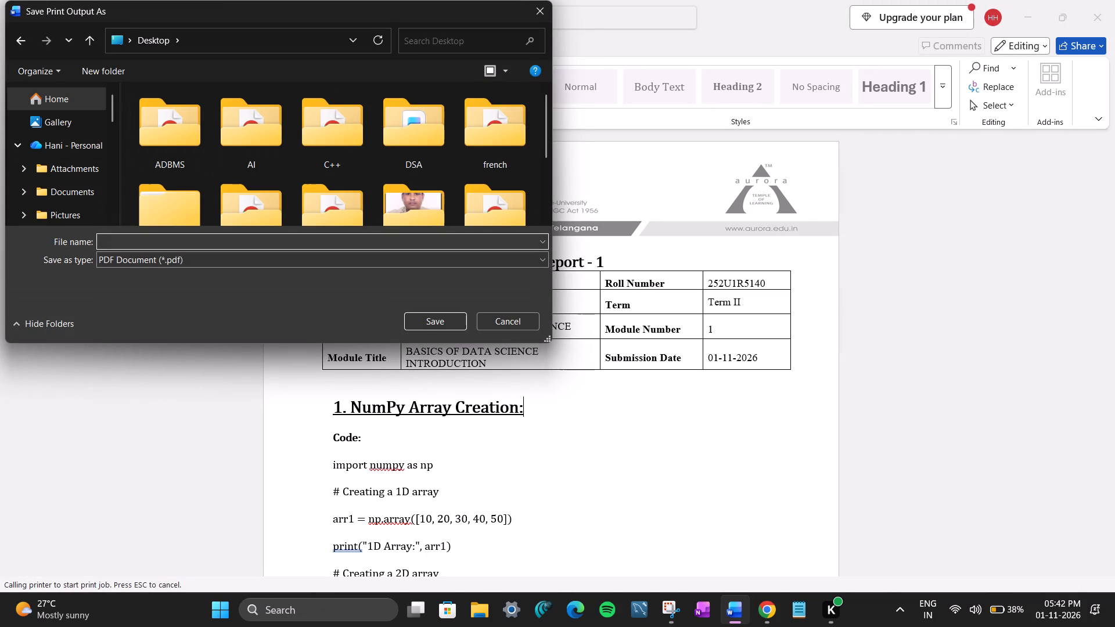
pyautogui.write('FDS')
pyautogui.write('_LAB_1')
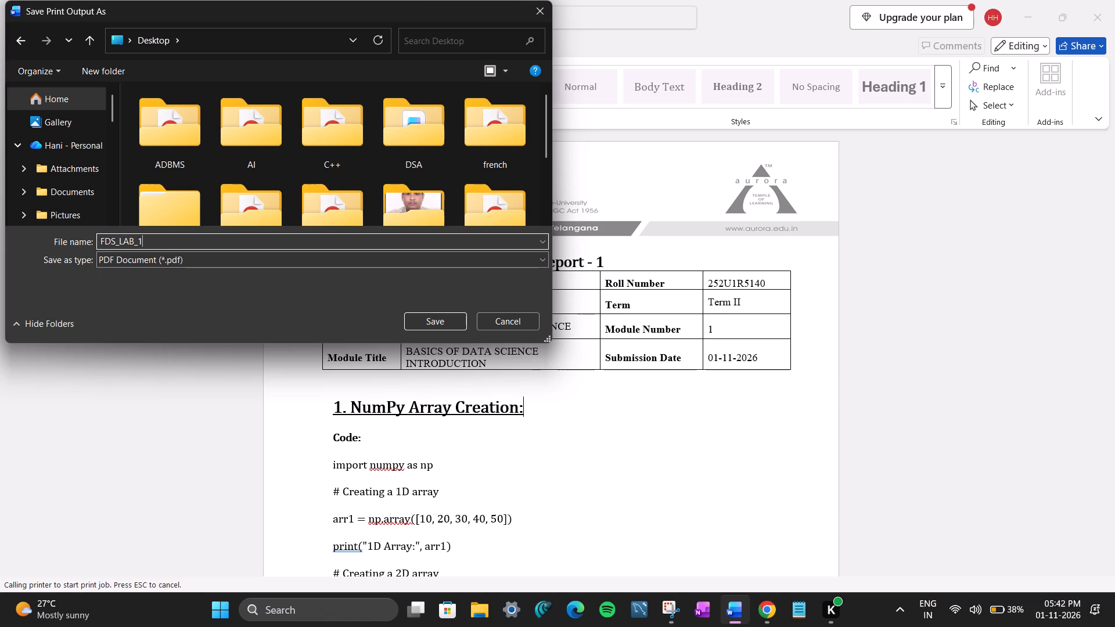
pyautogui.press('Return')
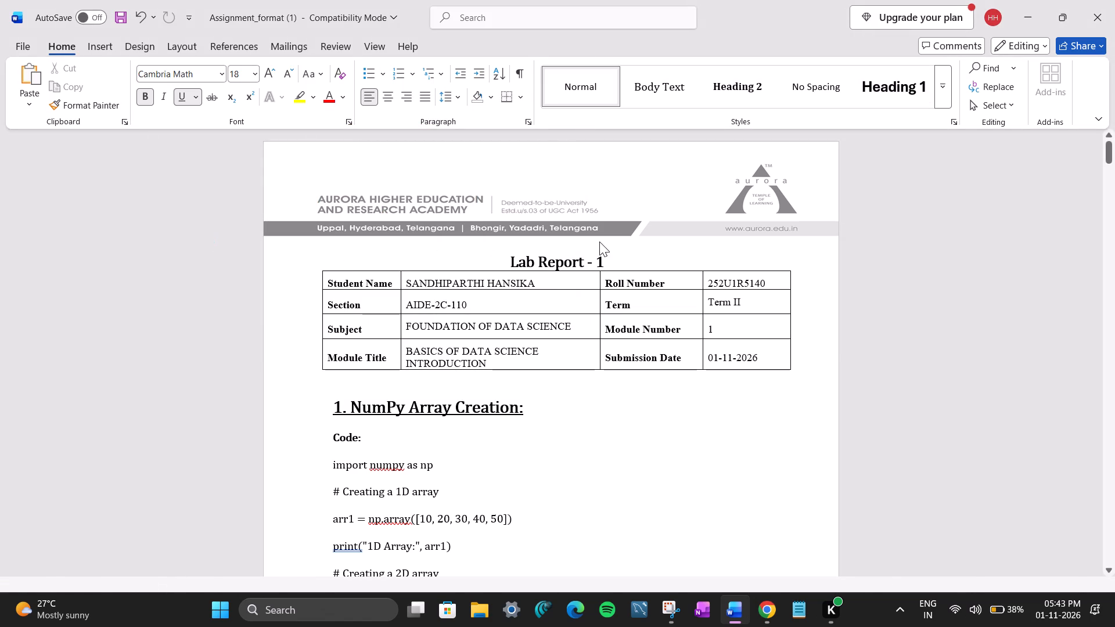
# Save the report as a Word 97-2003 document named FDS_L1 on the Desktop and close it.
pyautogui.click(1114, 30)
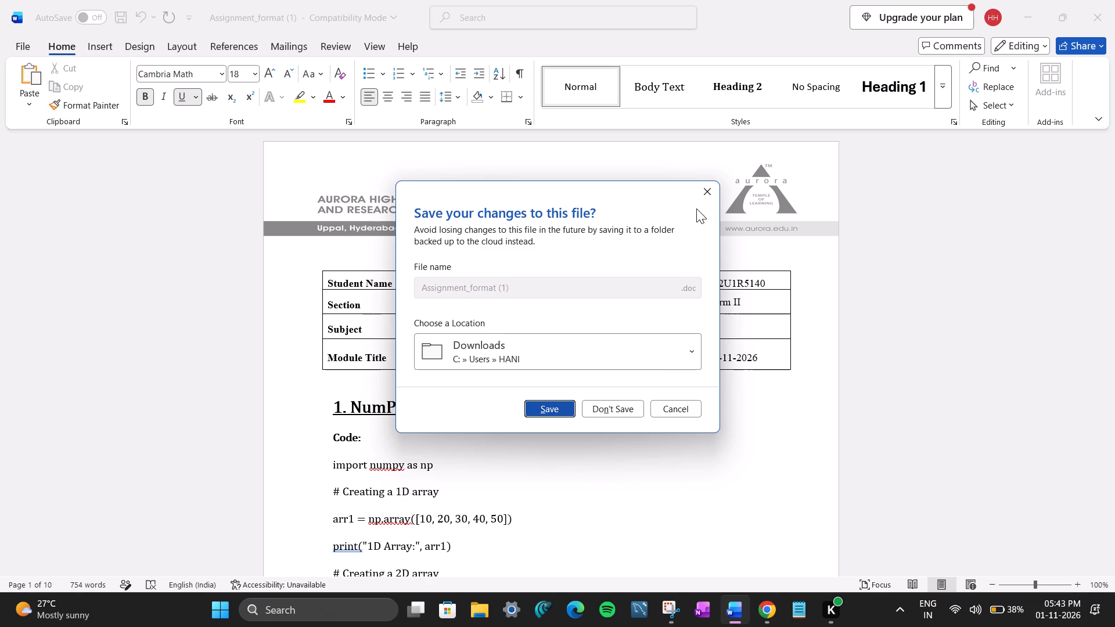
pyautogui.click(703, 193)
pyautogui.doubleClick(19, 47)
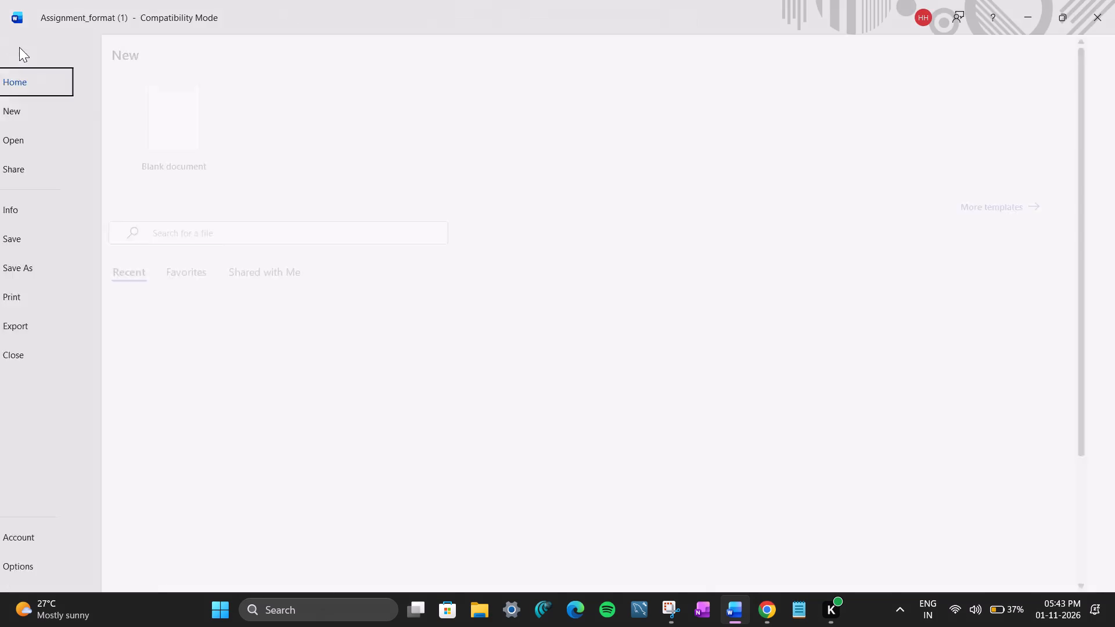
pyautogui.click(20, 48)
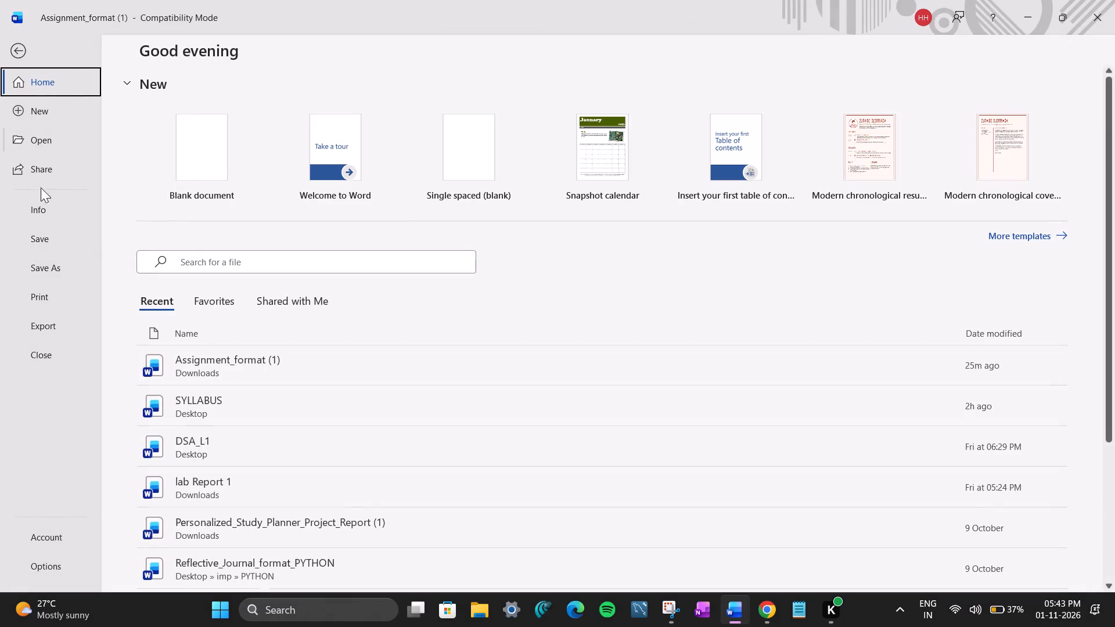
pyautogui.click(48, 271)
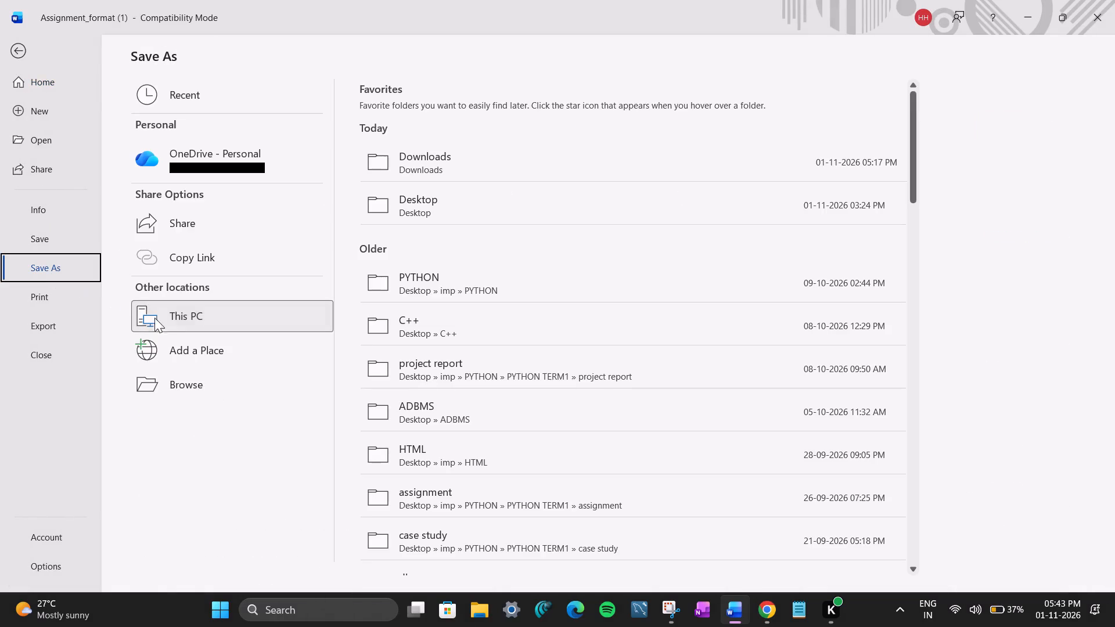
pyautogui.click(190, 312)
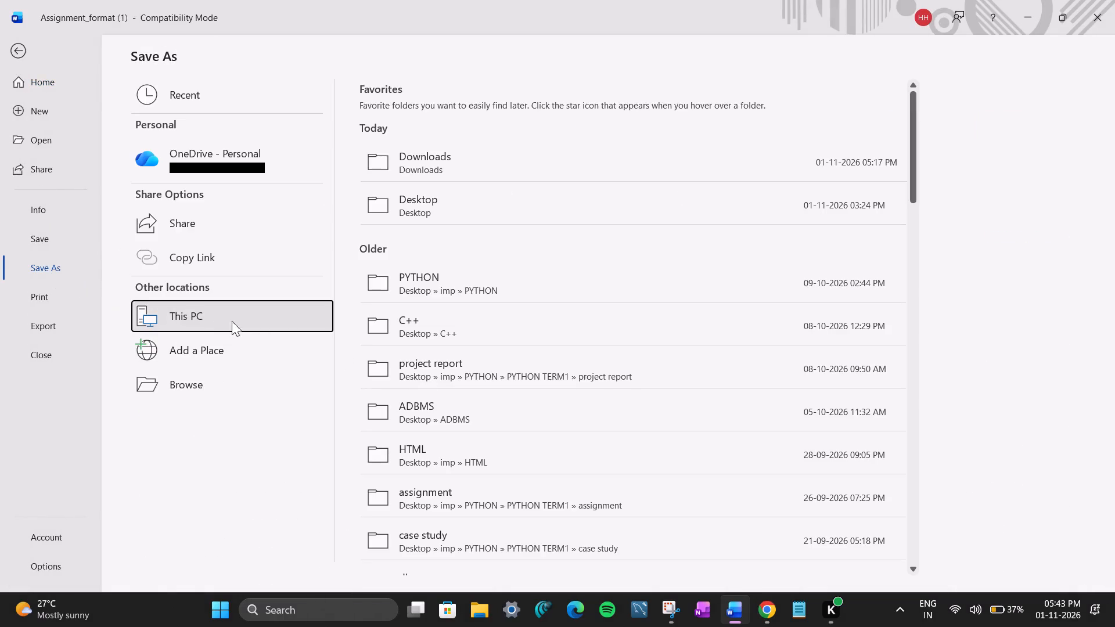
pyautogui.doubleClick(215, 313)
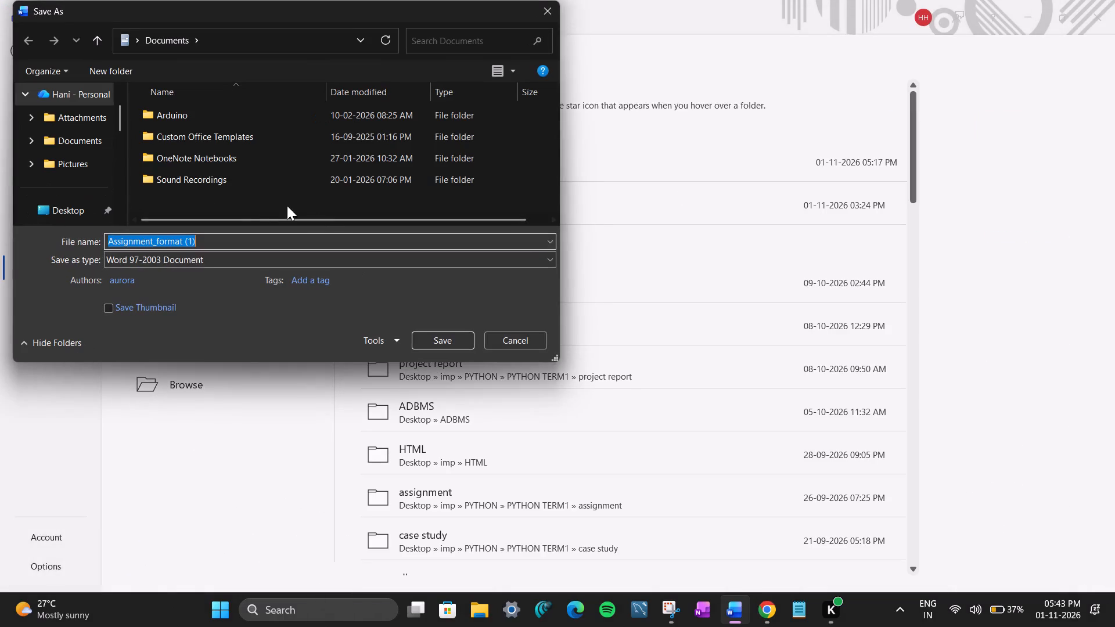
pyautogui.scroll(6, 77, 143)
pyautogui.doubleClick(45, 98)
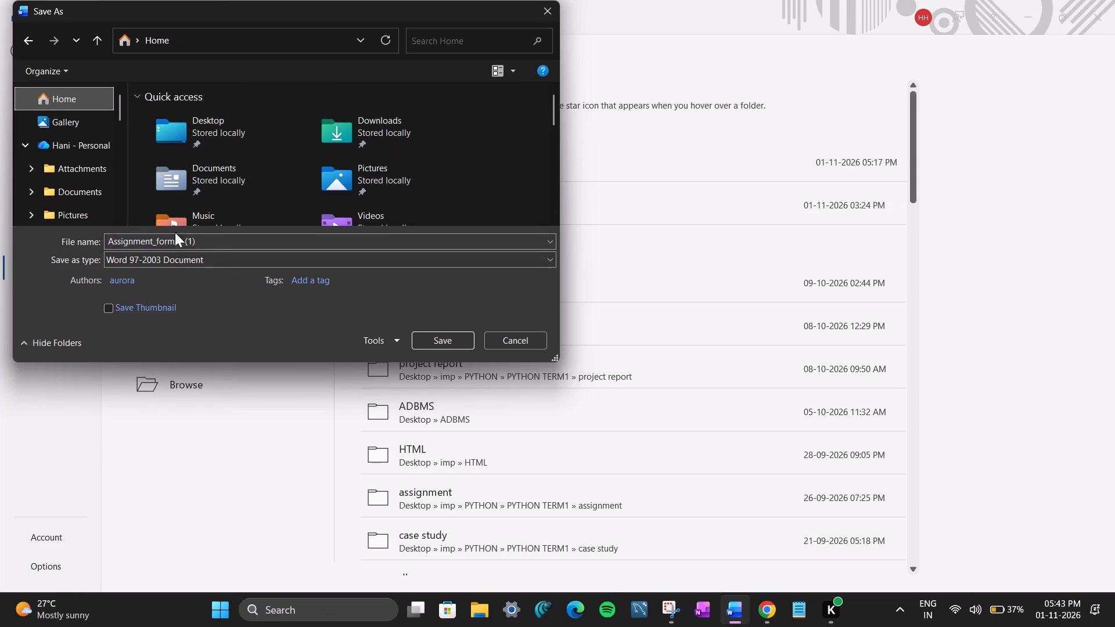
pyautogui.click(215, 241)
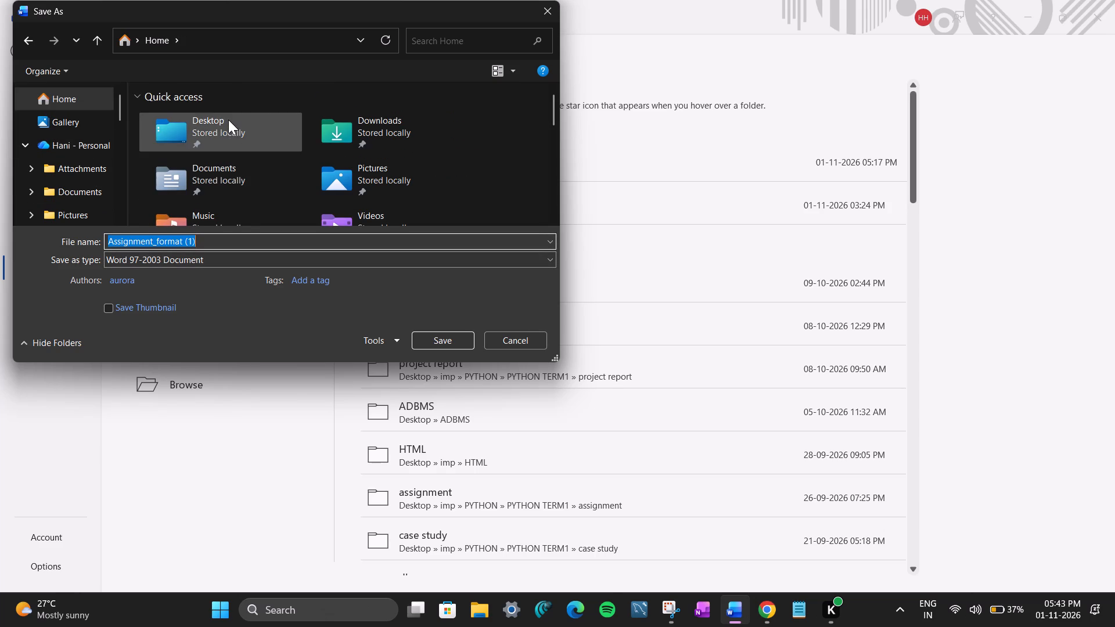
pyautogui.doubleClick(228, 120)
pyautogui.click(208, 244)
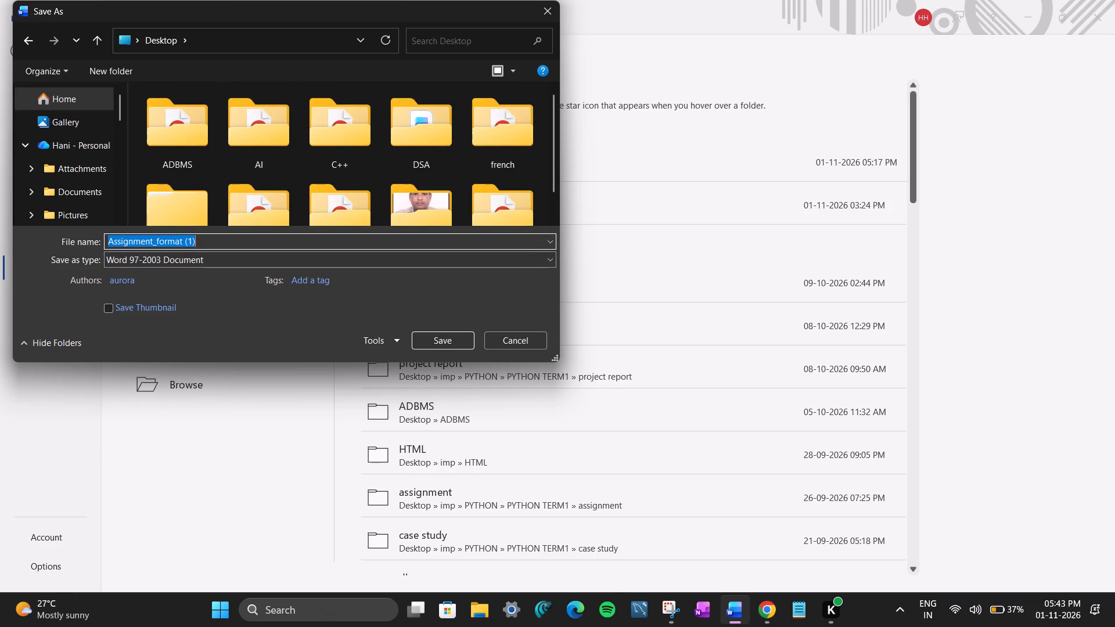
pyautogui.write('FDS')
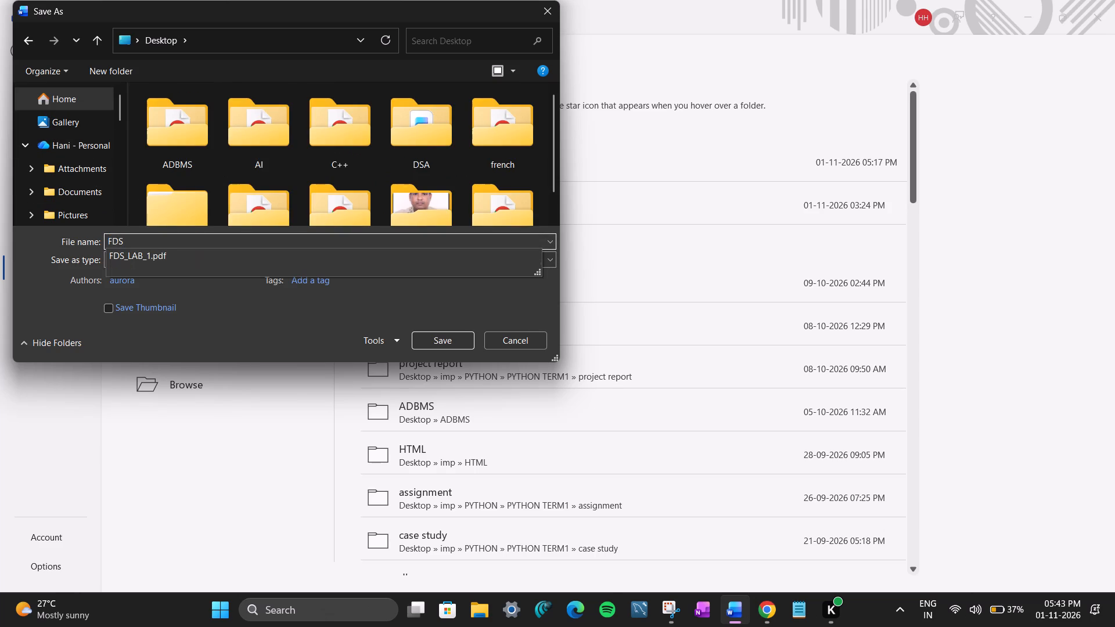
pyautogui.write('_LA')
pyautogui.press('BackSpace')
pyautogui.press('1')
pyautogui.press('Return')
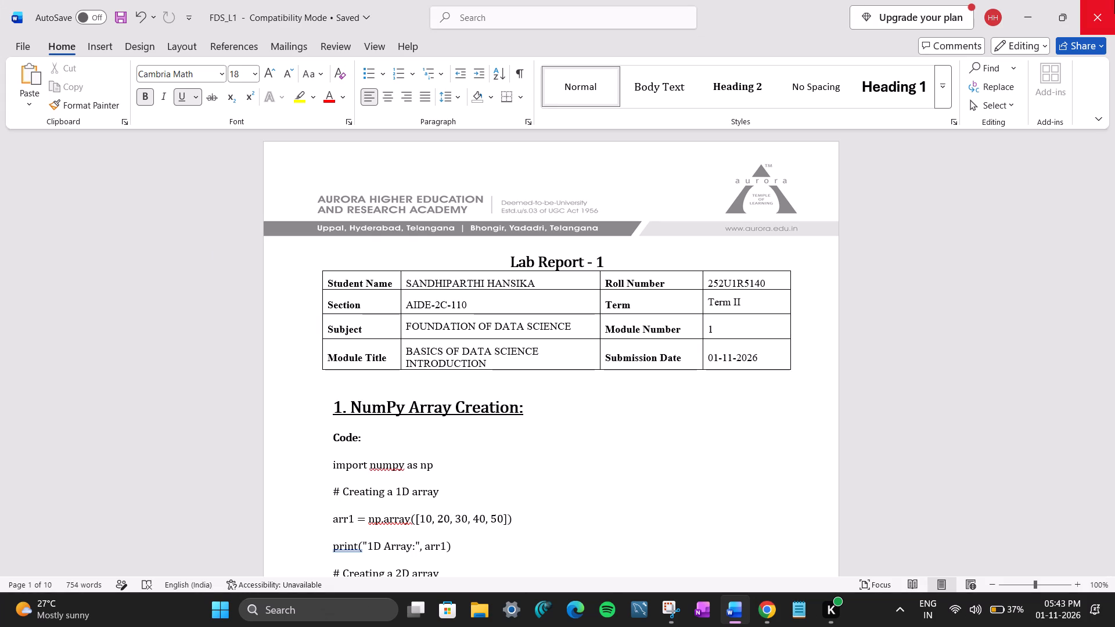
pyautogui.click(1114, 0)
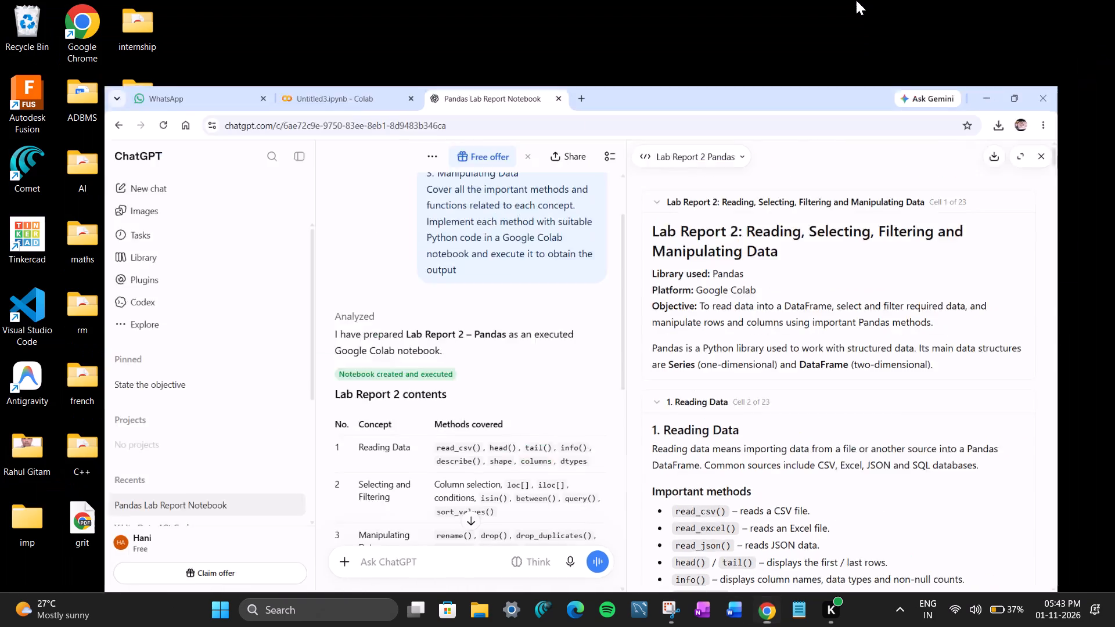
# Create a new folder named FDS on the desktop.
pyautogui.click(377, 219)
pyautogui.click(286, 340)
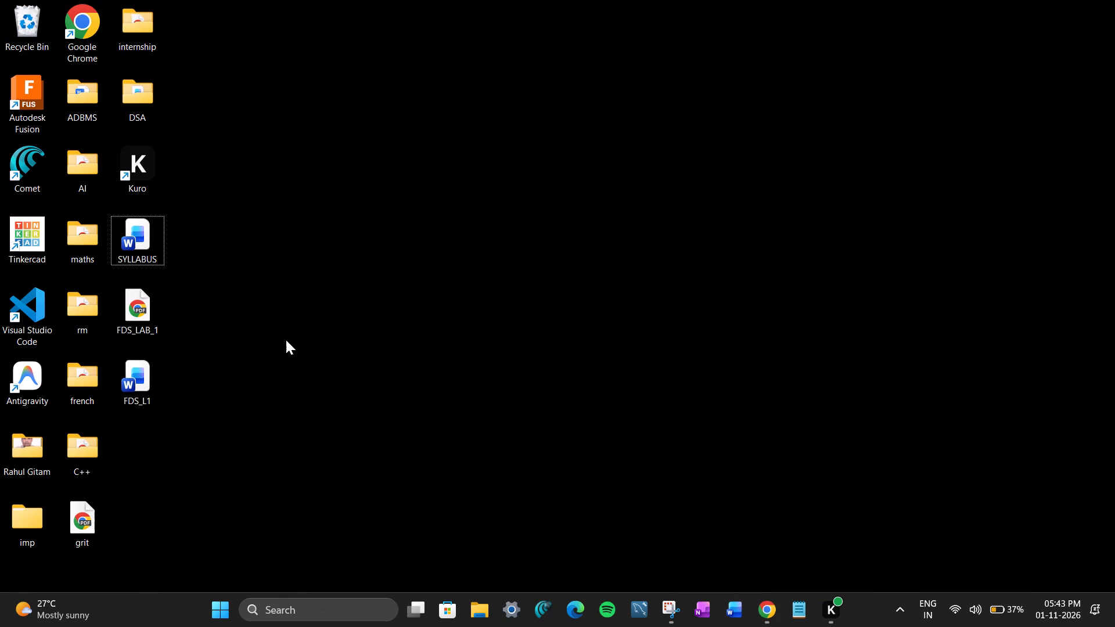
pyautogui.click(286, 340)
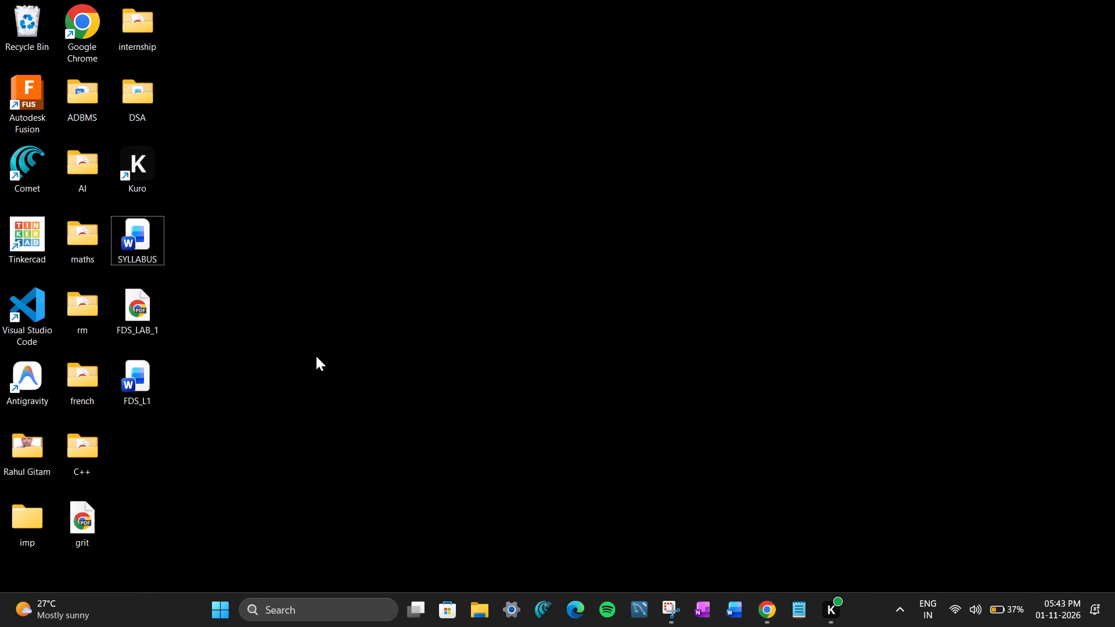
pyautogui.rightClick(316, 356)
pyautogui.rightClick(316, 356)
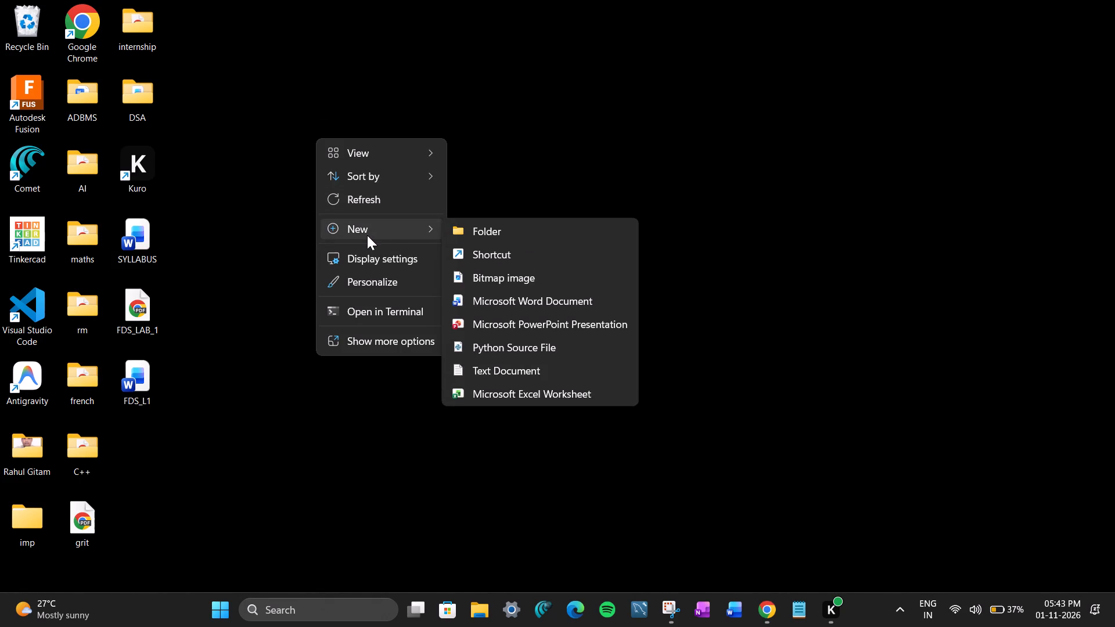
pyautogui.click(478, 234)
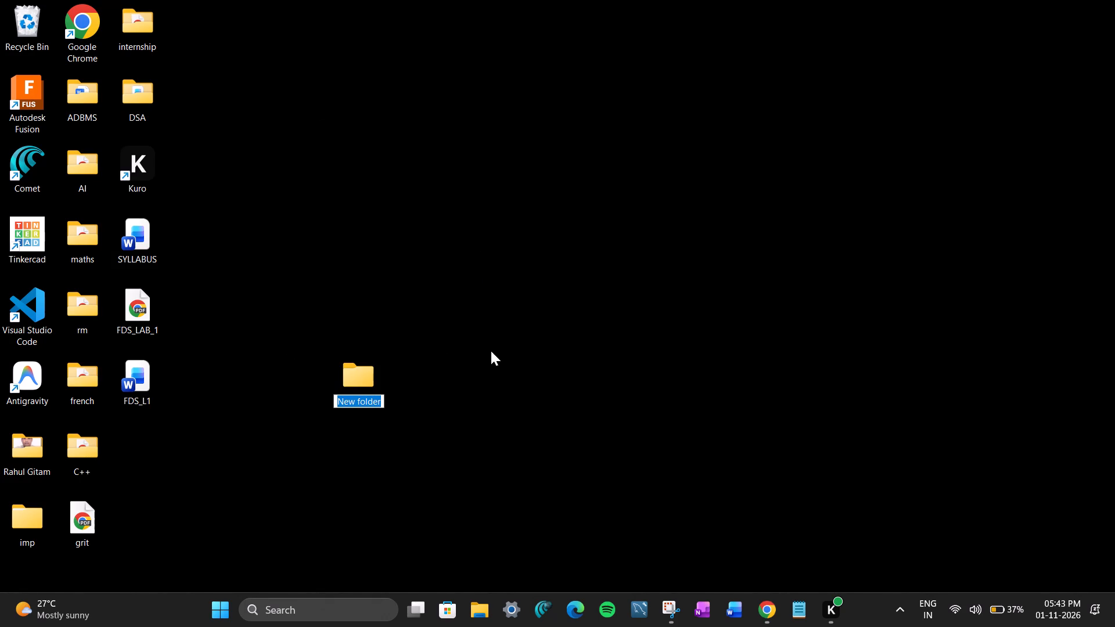
pyautogui.write('FDS')
pyautogui.press('Return')
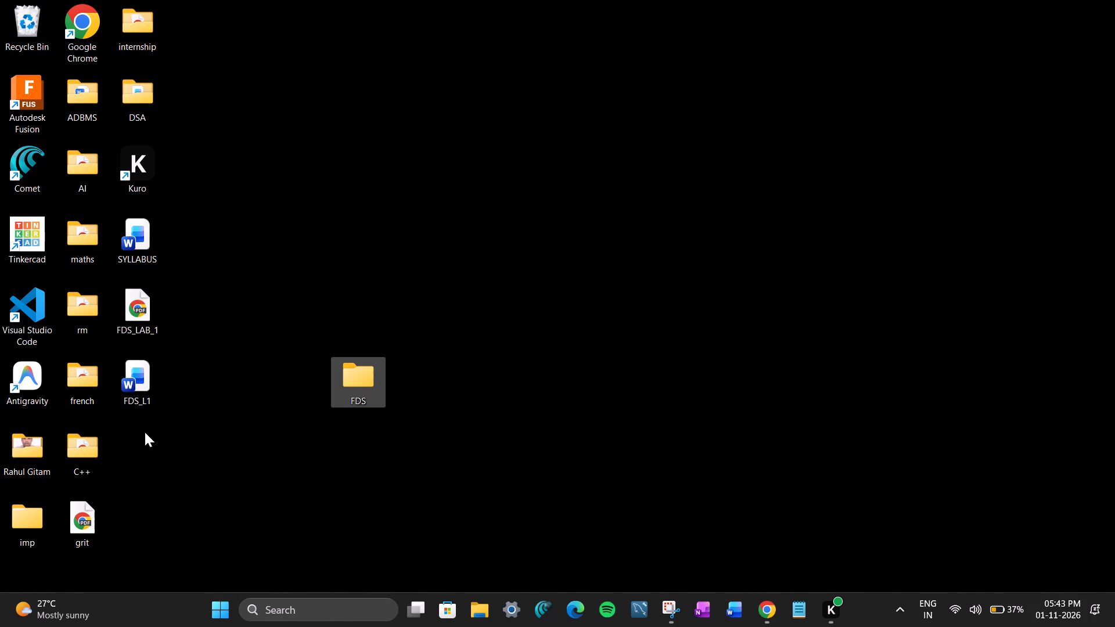
# Move the FDS_LAB_1 and FDS_L1 files into the FDS folder and place the folder below SYLLABUS on the desktop.
pyautogui.moveTo(145, 432); pyautogui.dragTo(142, 313)
pyautogui.moveTo(142, 313); pyautogui.dragTo(337, 387)
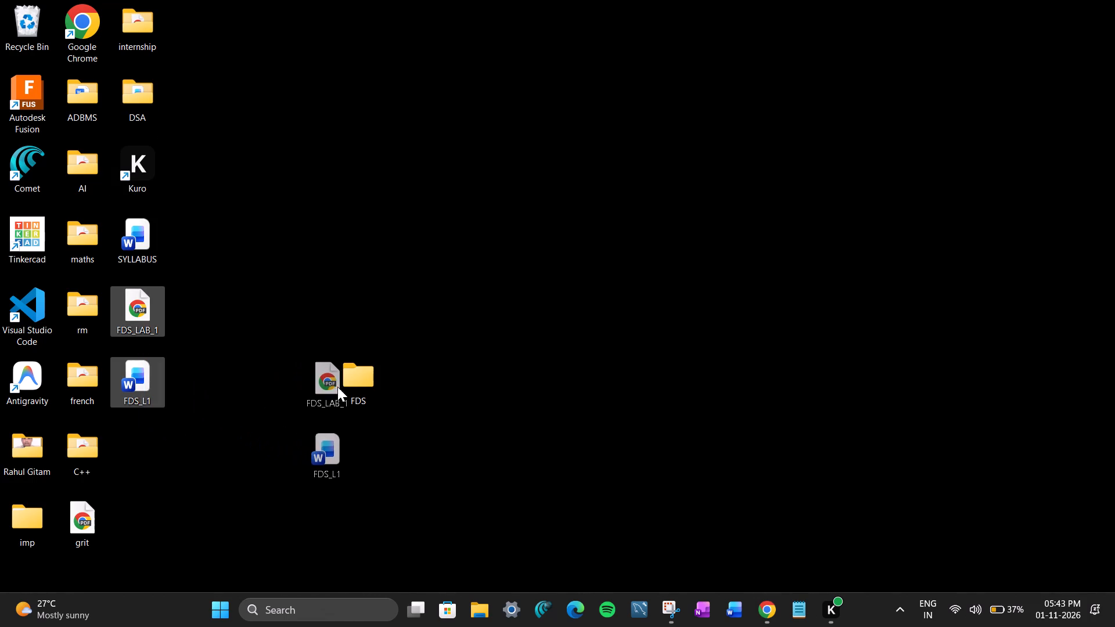
pyautogui.moveTo(337, 387); pyautogui.dragTo(353, 385)
pyautogui.moveTo(357, 385); pyautogui.dragTo(145, 313)
pyautogui.click(280, 354)
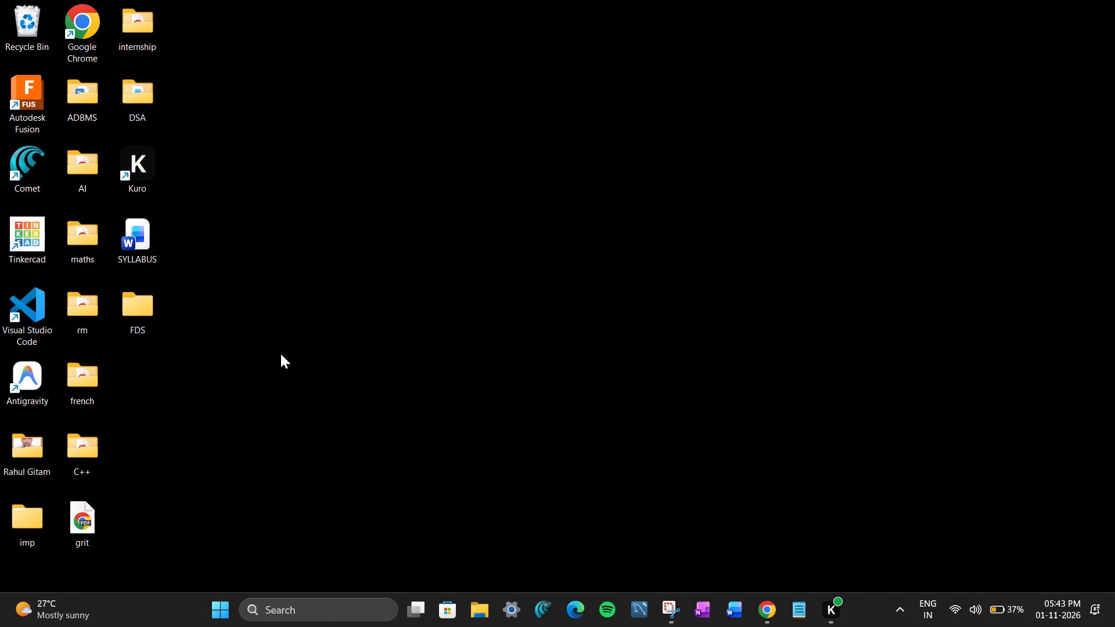
# Open the FDS folder to check which files it contains.
pyautogui.doubleClick(143, 320)
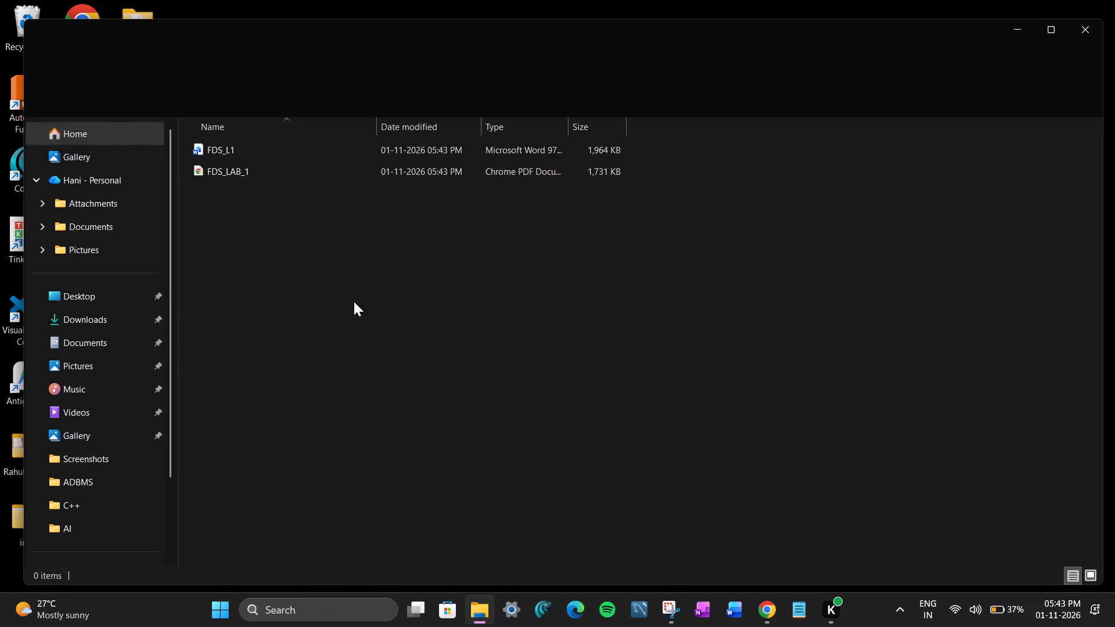
pyautogui.click(479, 260)
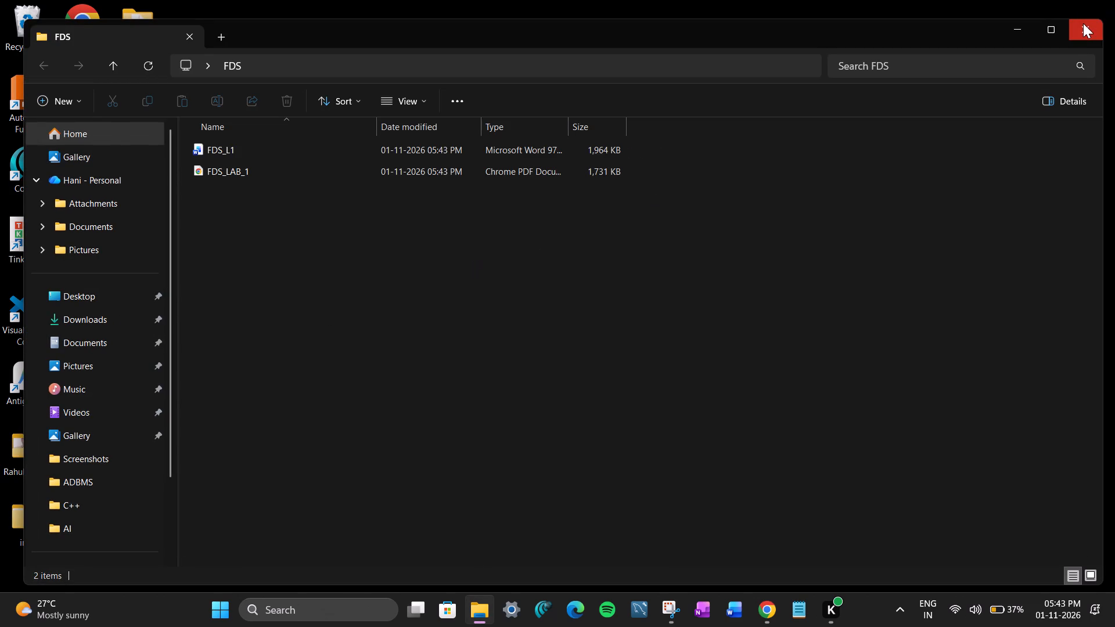